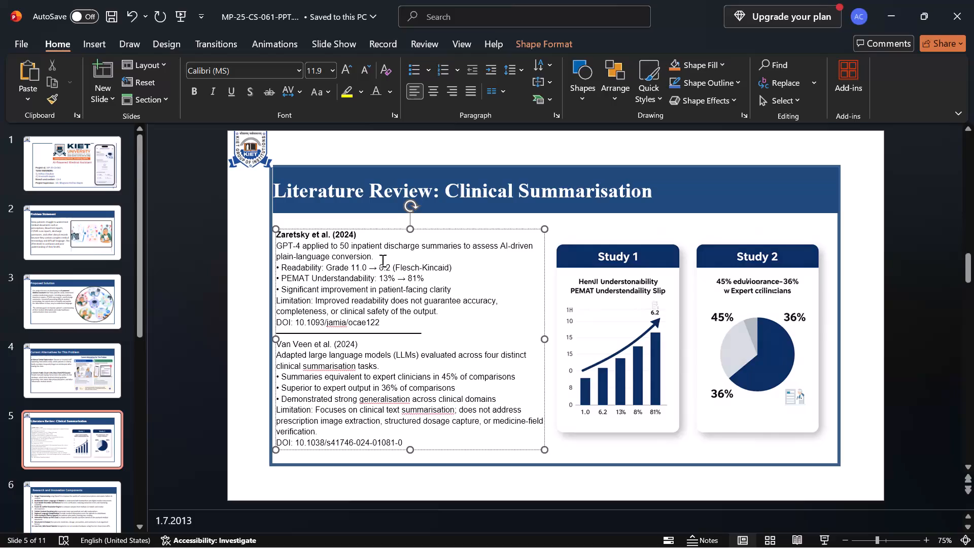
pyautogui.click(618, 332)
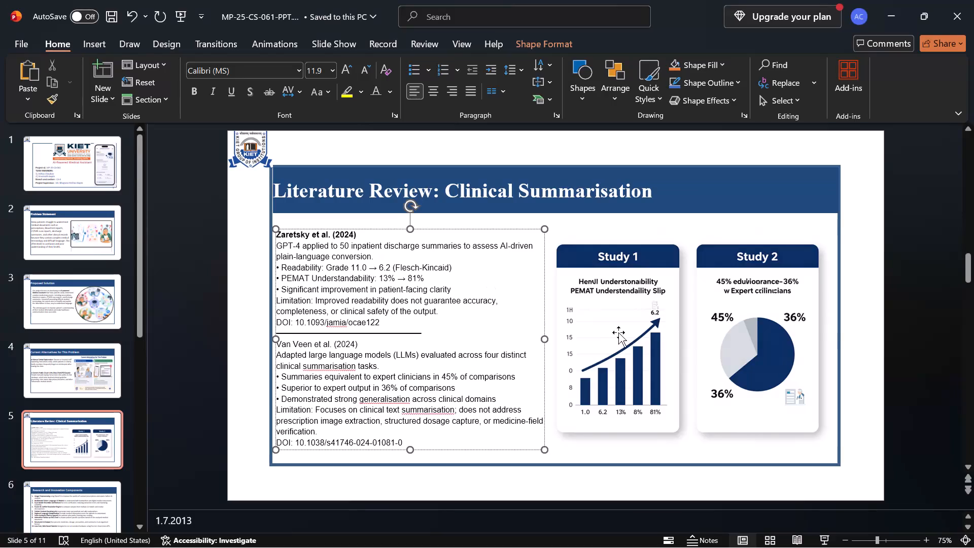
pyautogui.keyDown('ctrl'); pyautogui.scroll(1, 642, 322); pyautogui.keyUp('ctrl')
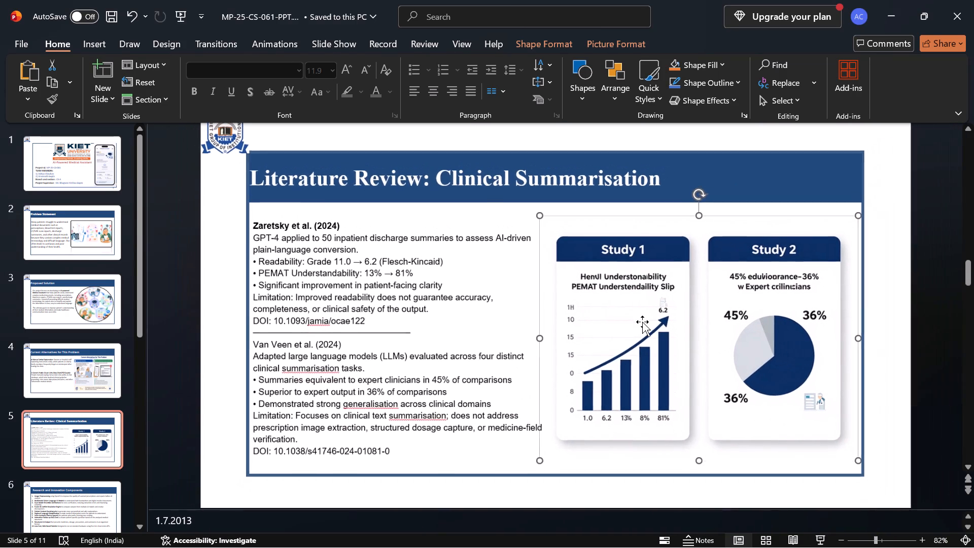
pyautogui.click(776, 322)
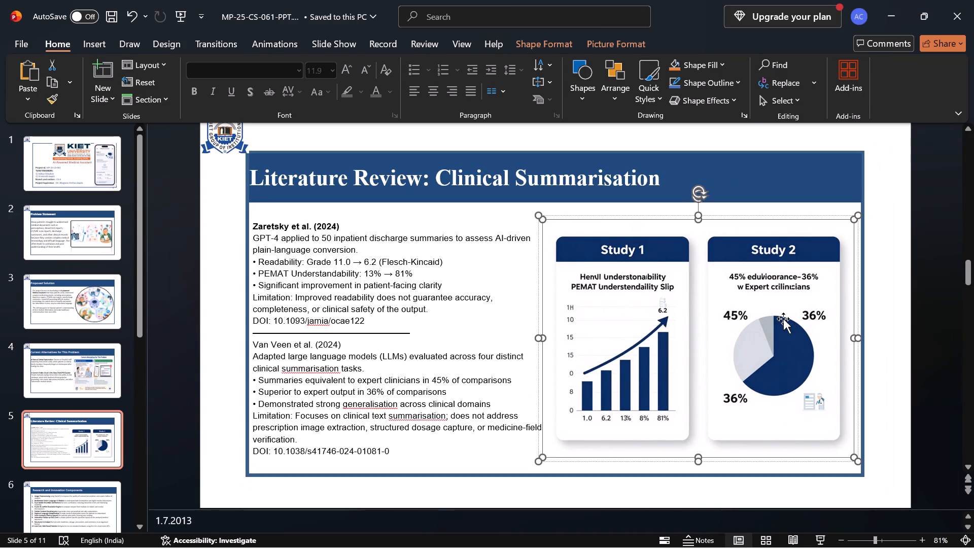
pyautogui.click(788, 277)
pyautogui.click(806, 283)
# Select the "Van Veen et al. (2024)" citation line in the slide's literature review text box.
pyautogui.moveTo(344, 345); pyautogui.dragTo(253, 346)
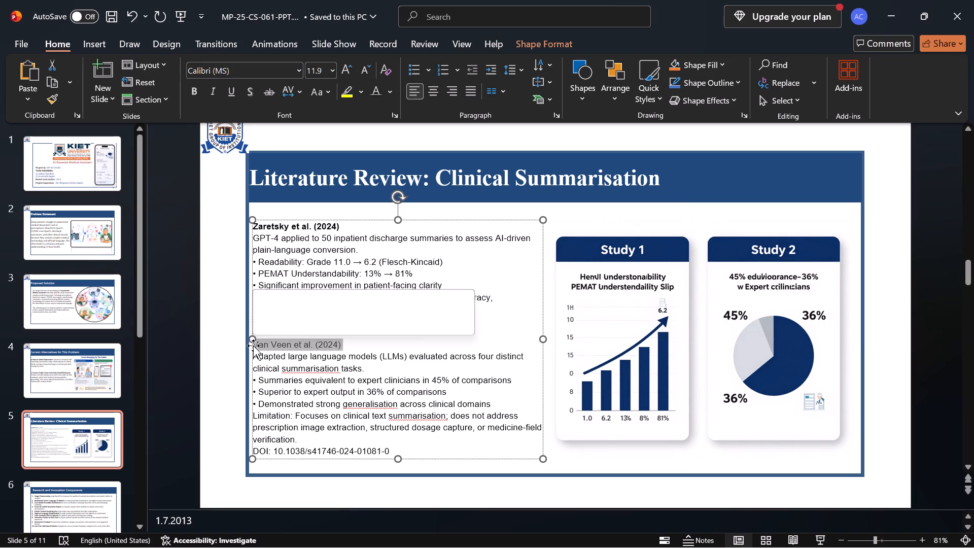
# Make the selected "Van Veen et al. (2024)" citation line bold and deselect the text box.
pyautogui.click(264, 324)
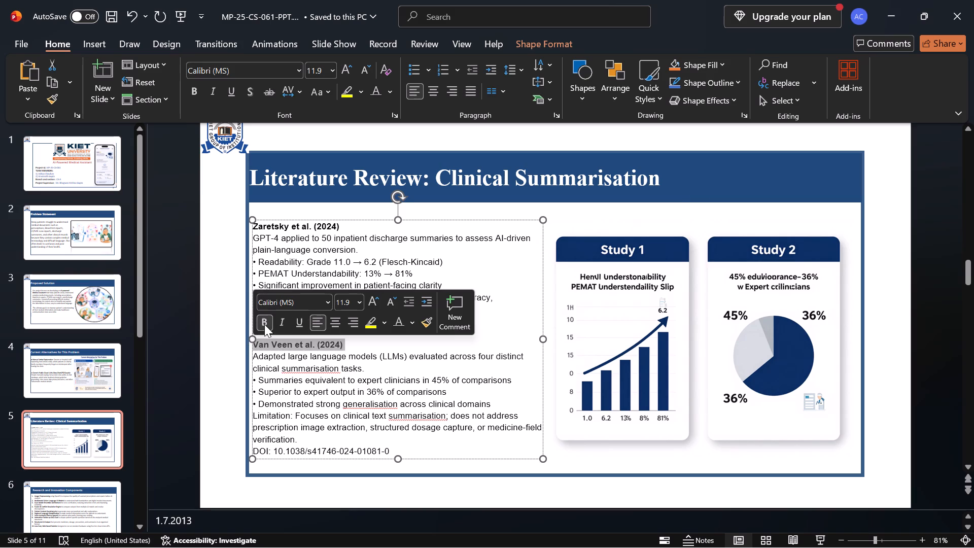
pyautogui.click(403, 450)
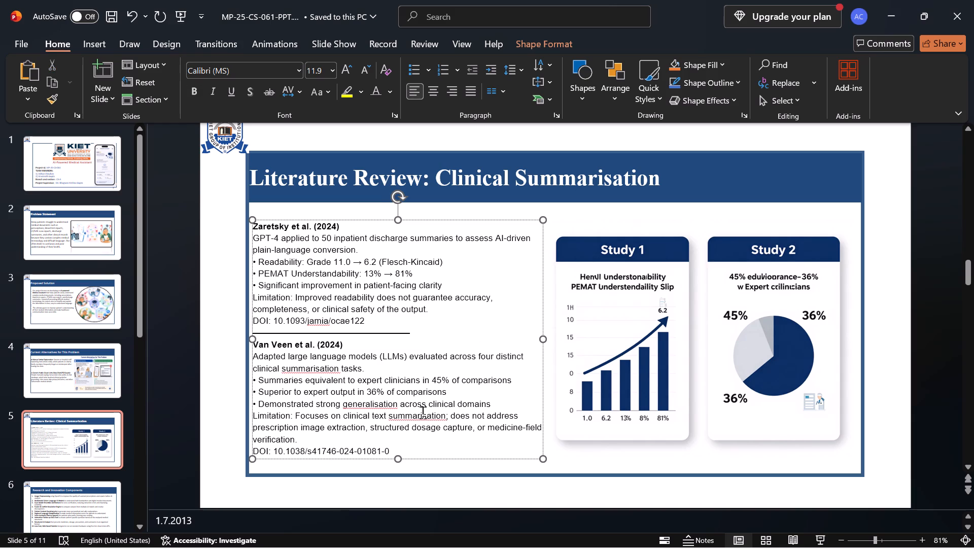
pyautogui.click(215, 339)
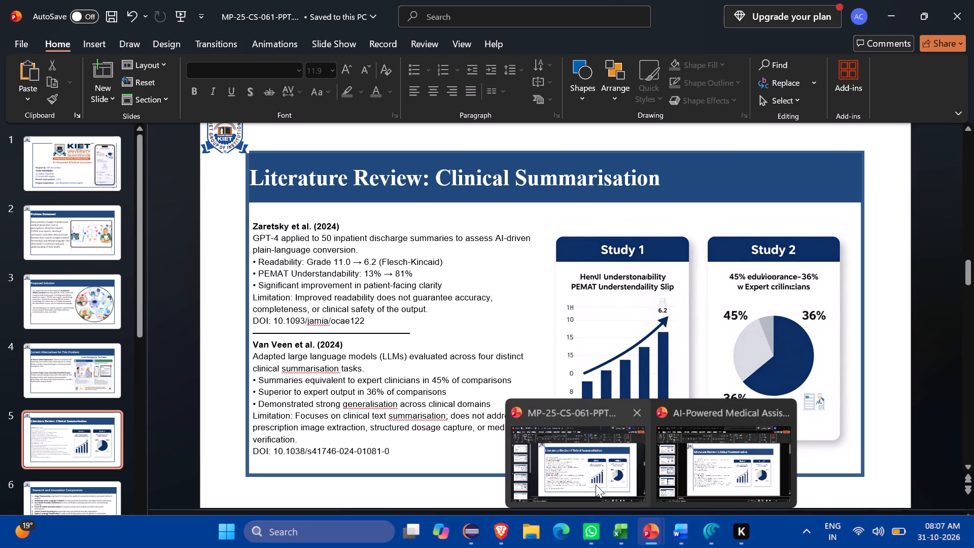
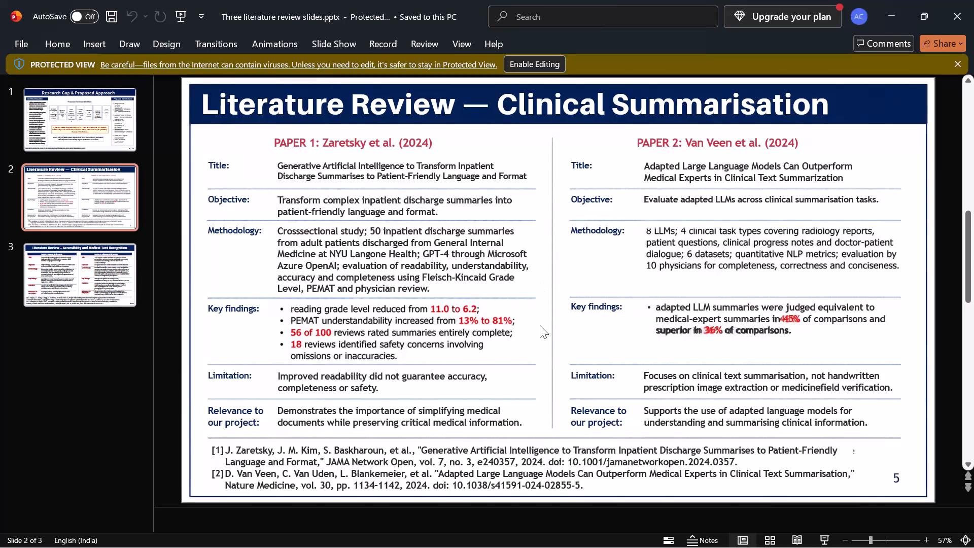
# Copy the Literature Review — Clinical Summarisation slide from the three-slide deck and paste it after slide 5 in the MP-25-CS-061-PPT presentation.
pyautogui.click(871, 376)
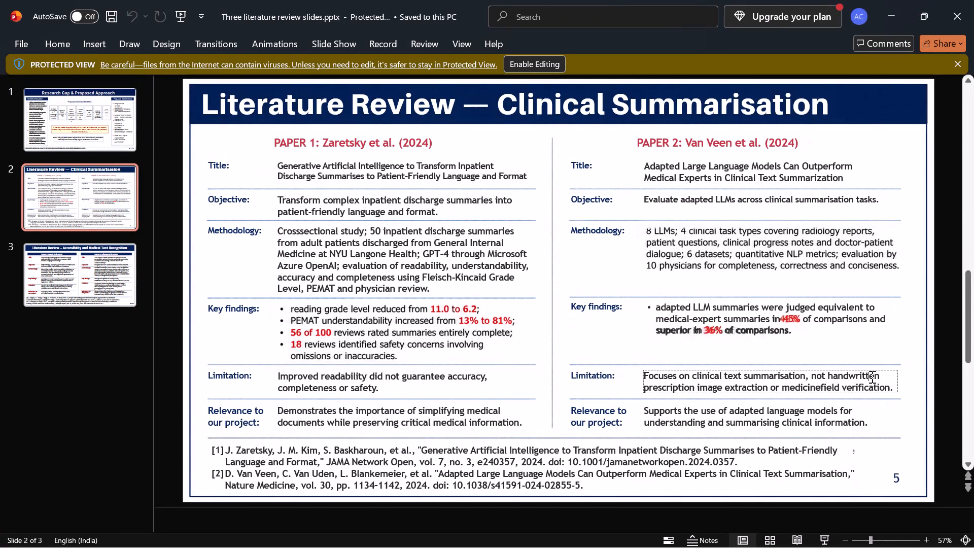
pyautogui.click(107, 134)
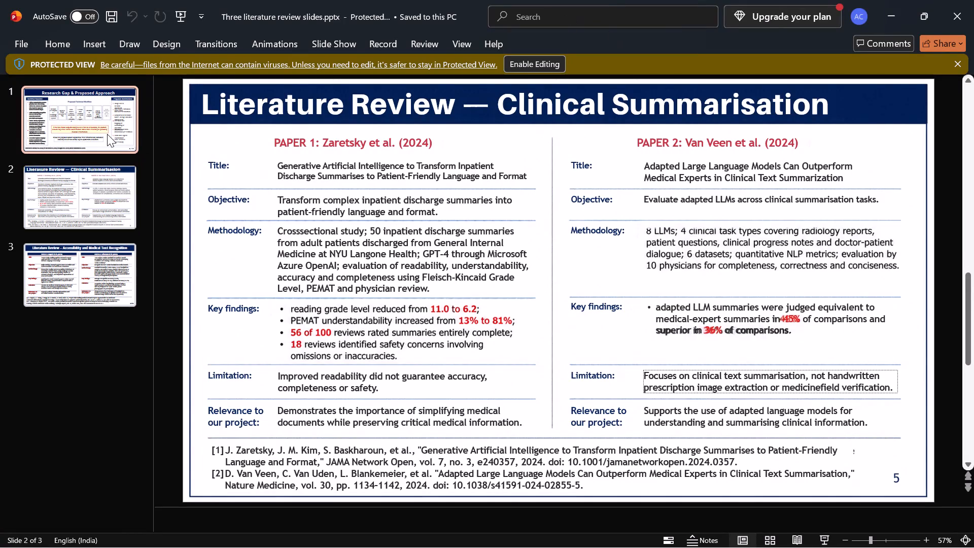
pyautogui.hotkey('ctrl', 'c')
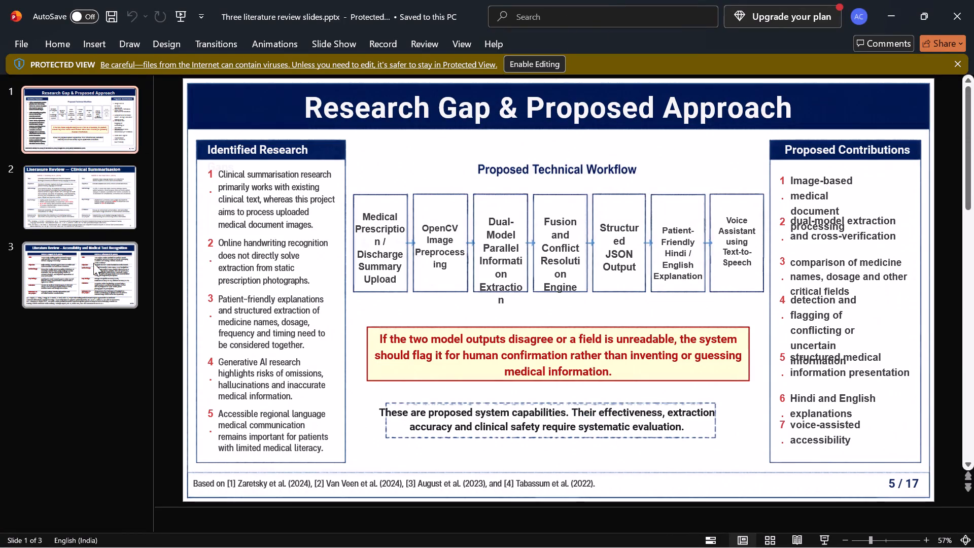
pyautogui.click(91, 278)
pyautogui.click(97, 220)
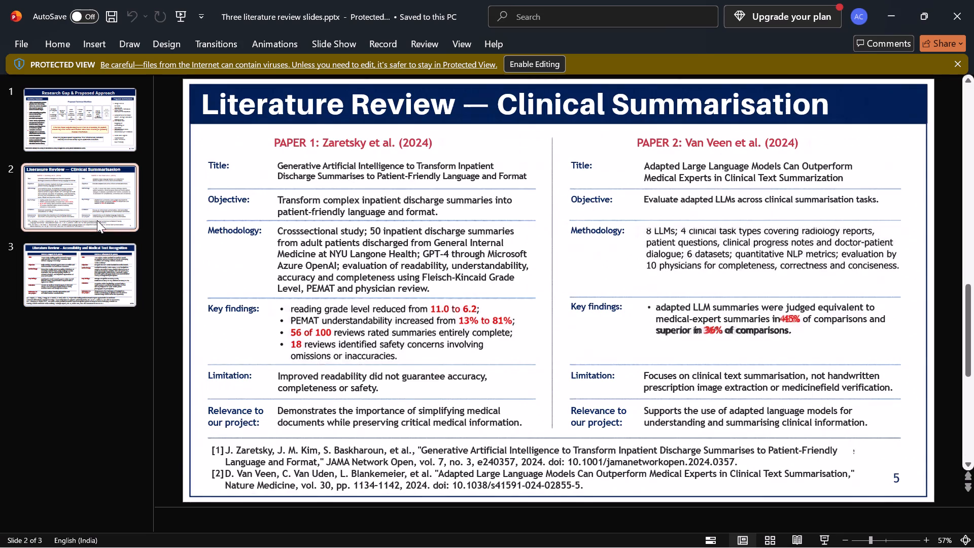
pyautogui.hotkey('ctrl', 'c')
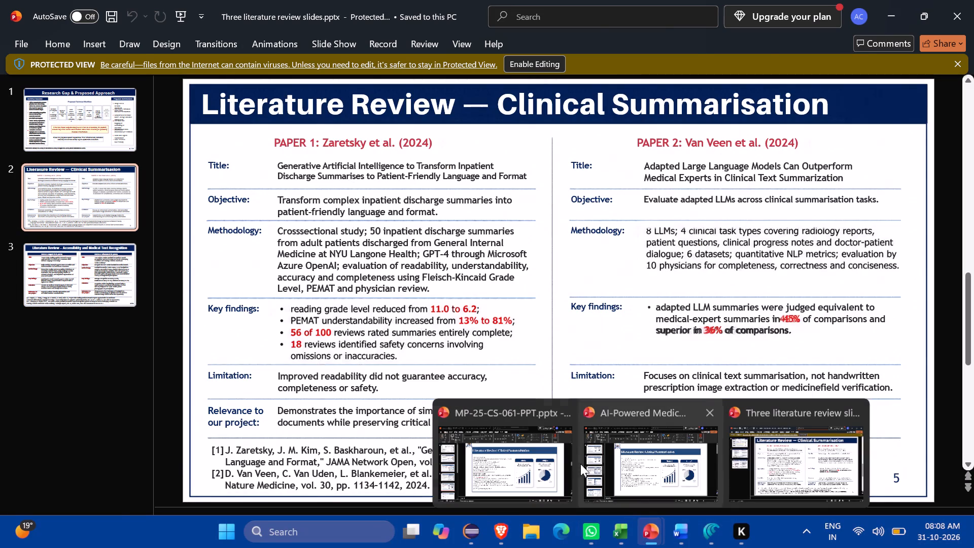
pyautogui.click(521, 454)
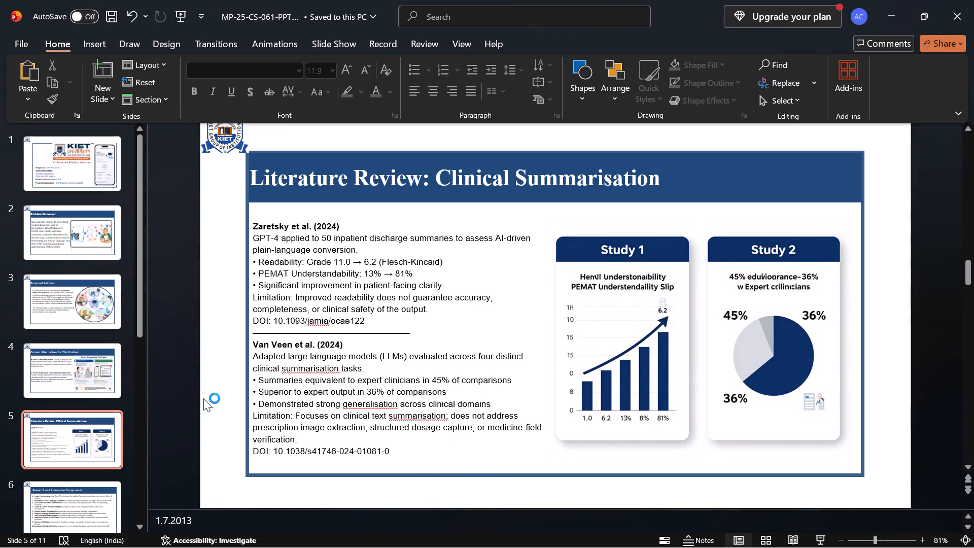
pyautogui.hotkey('ctrl', 'v')
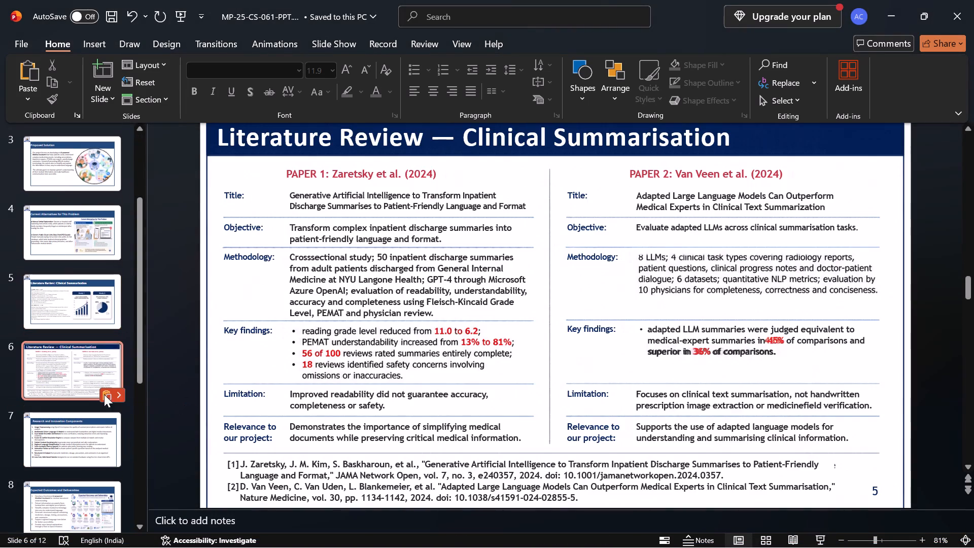
# Delete the old Literature Review: Clinical Summarisation slide with the Study 1 and Study 2 charts.
pyautogui.click(84, 304)
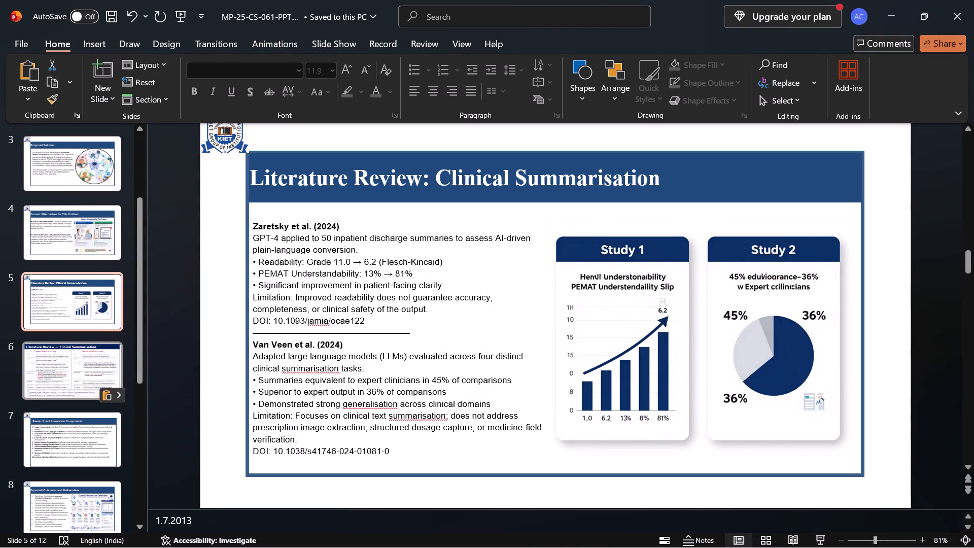
pyautogui.click(890, 198)
pyautogui.press('Delete')
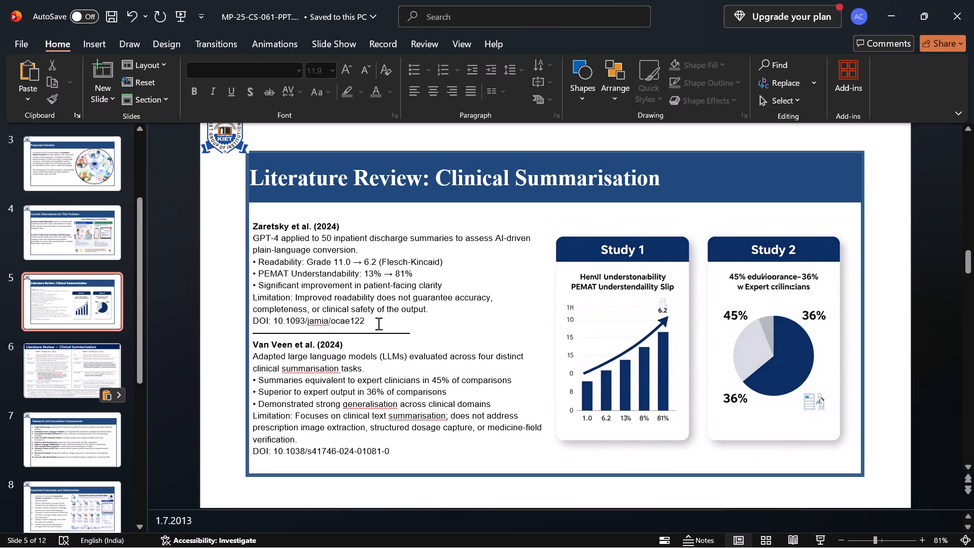
pyautogui.click(105, 320)
pyautogui.press('Delete')
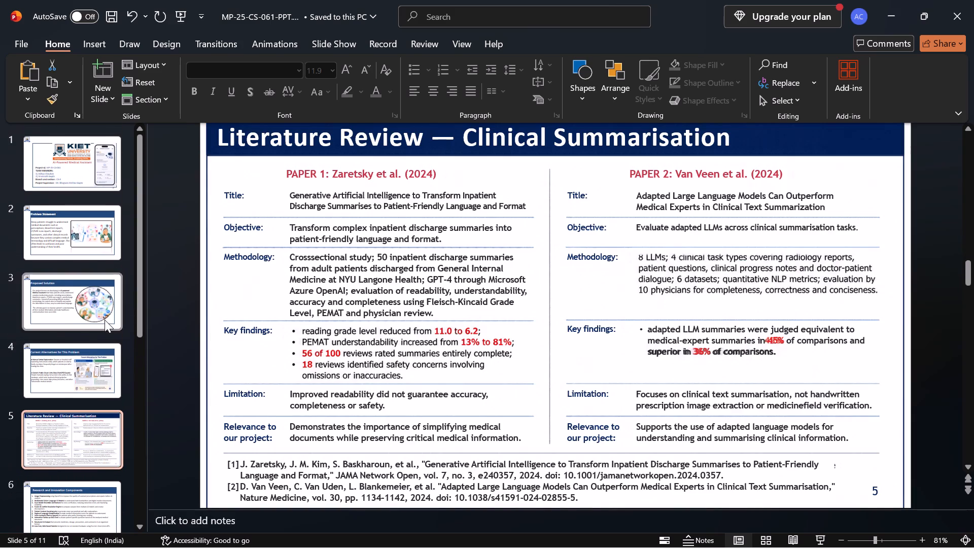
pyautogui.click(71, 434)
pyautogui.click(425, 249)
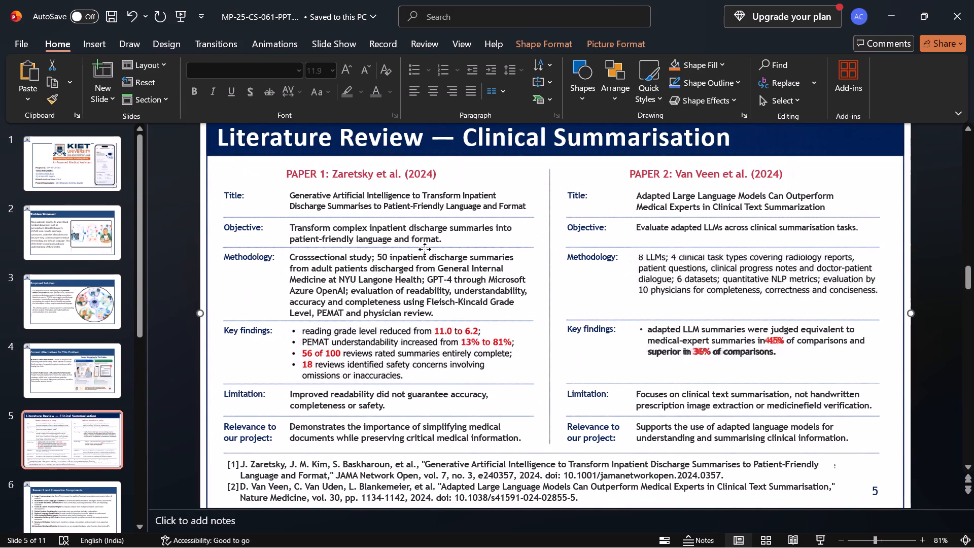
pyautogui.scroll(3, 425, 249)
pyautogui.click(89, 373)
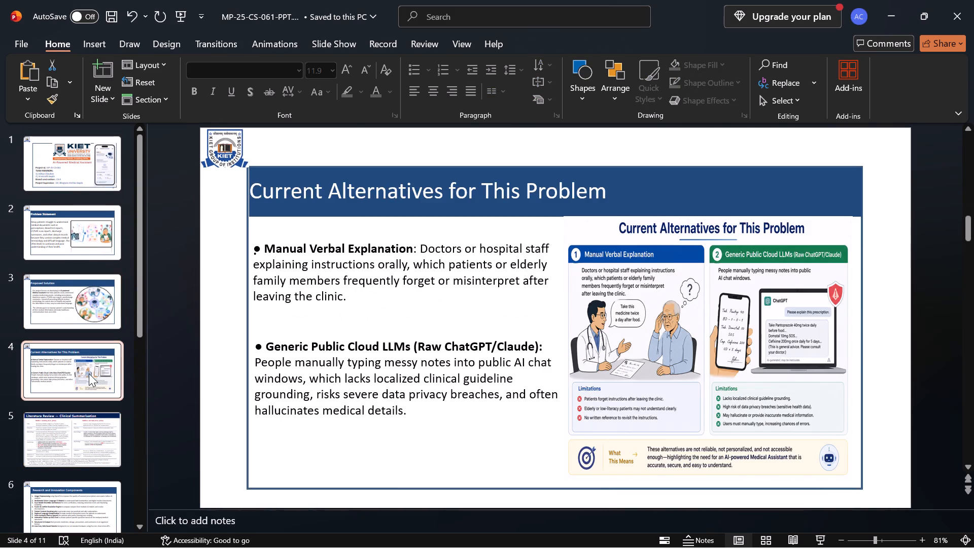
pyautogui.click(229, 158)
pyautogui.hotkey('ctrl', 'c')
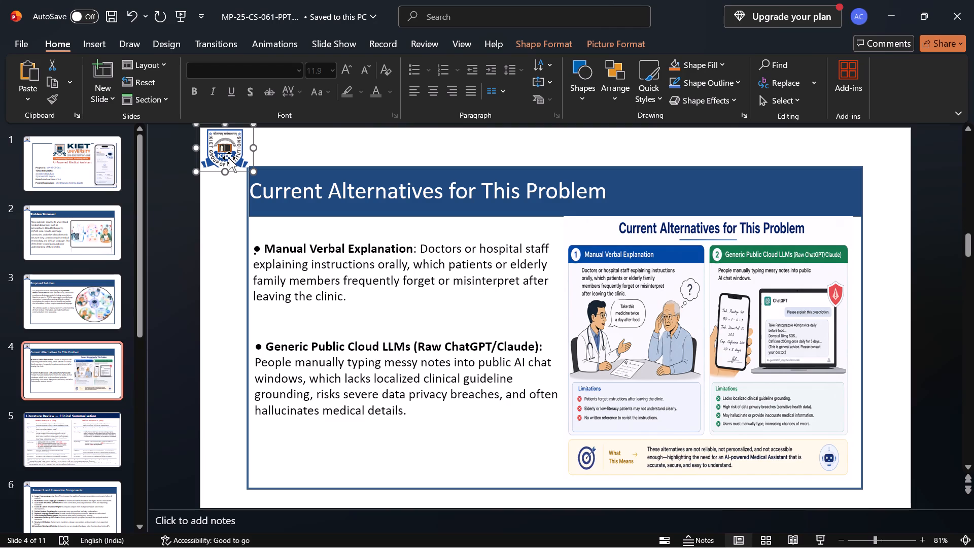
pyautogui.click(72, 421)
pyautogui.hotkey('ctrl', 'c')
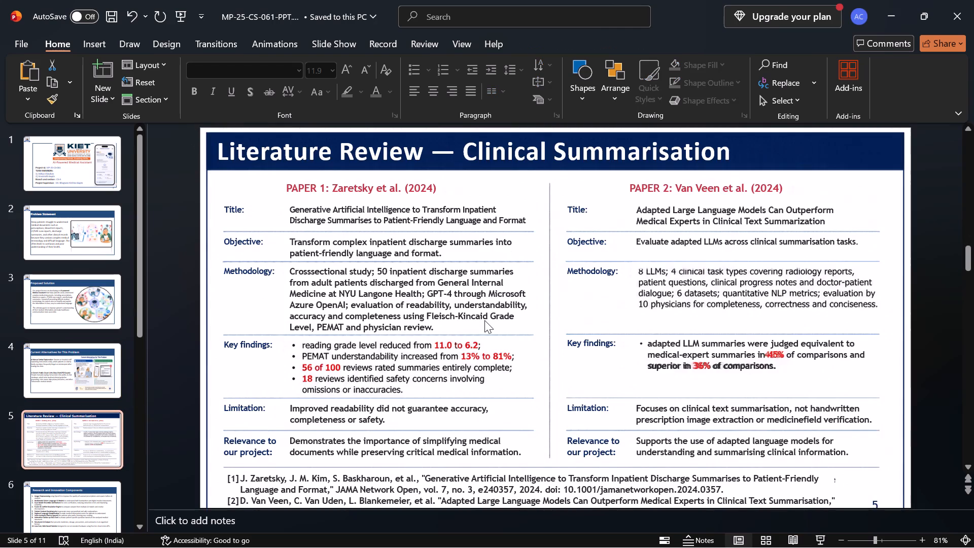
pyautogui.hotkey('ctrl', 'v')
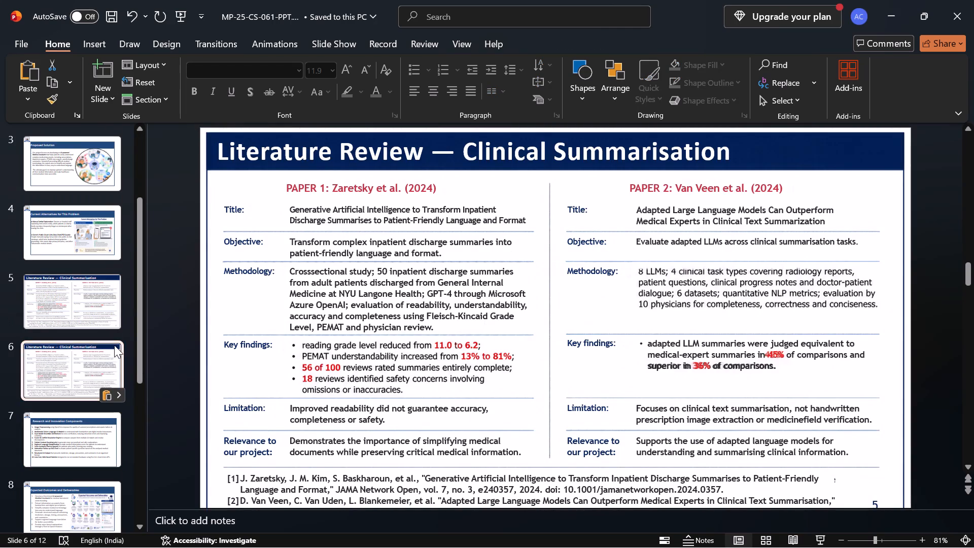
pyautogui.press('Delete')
# Copy the KIET logo from the Current Alternatives for This Problem slide onto the new Literature Review — Clinical Summarisation slide.
pyautogui.click(50, 309)
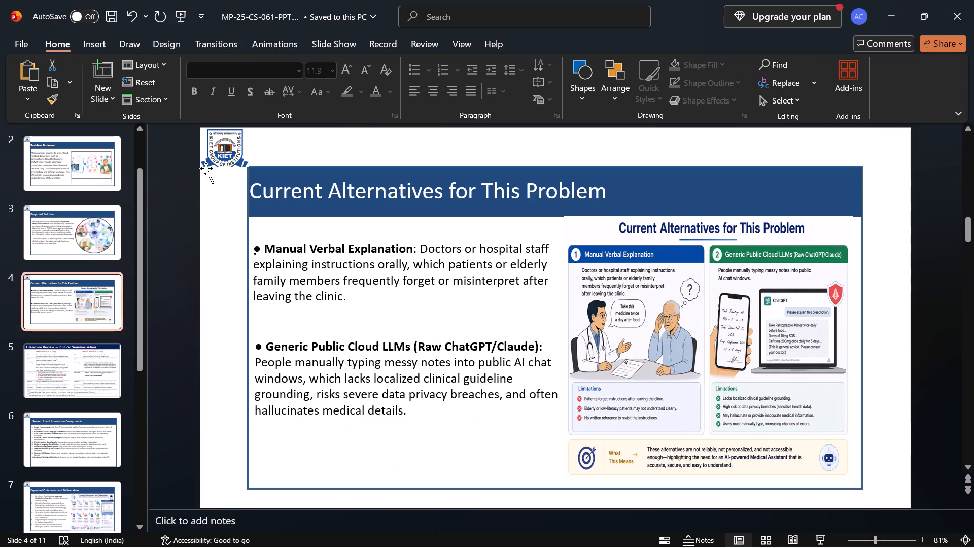
pyautogui.click(226, 148)
pyautogui.hotkey('ctrl', 'c')
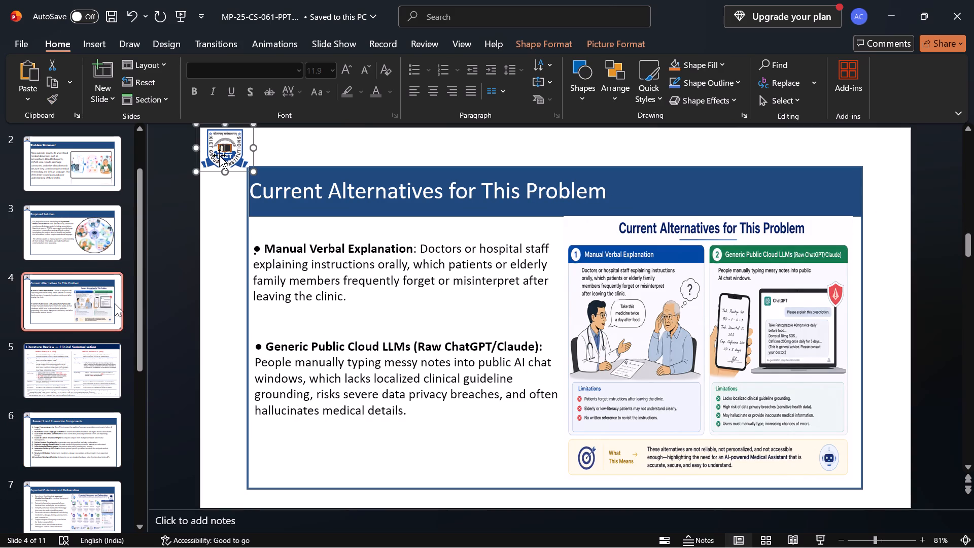
pyautogui.click(83, 378)
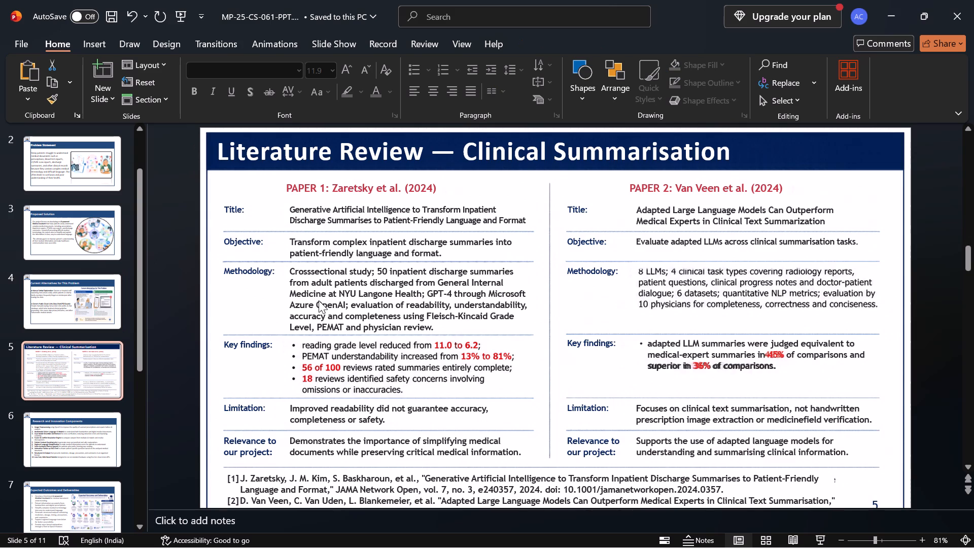
pyautogui.hotkey('ctrl', 'v')
# Centre the slide title "Literature Review — Clinical Summarisation" within its text box.
pyautogui.click(335, 158)
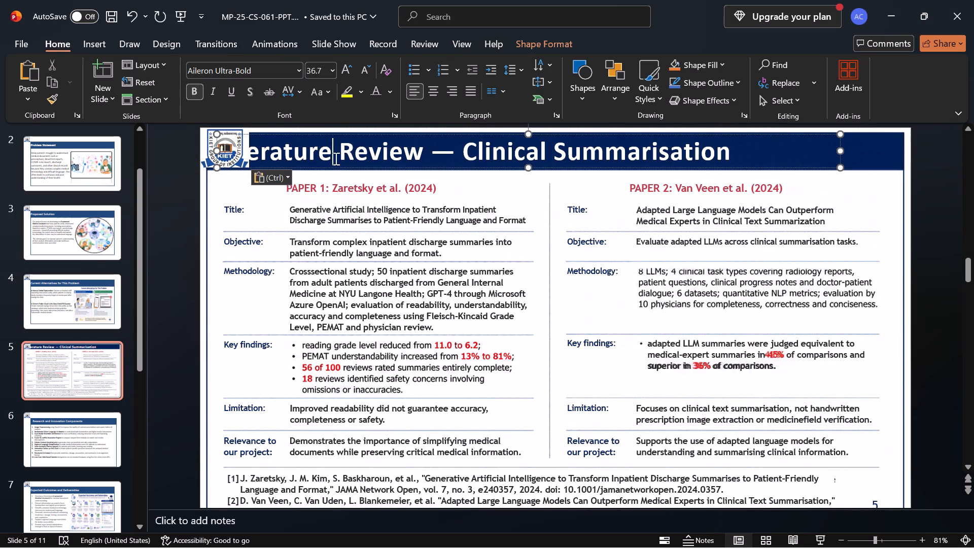
pyautogui.press('Left')
pyautogui.press('Left')
pyautogui.press('Left')
pyautogui.press('Left')
pyautogui.press('Left')
pyautogui.press('Left')
pyautogui.press('Left')
pyautogui.press('Left')
pyautogui.press('Left')
pyautogui.press('Left')
pyautogui.press('Left')
pyautogui.press('Left')
pyautogui.press('Left')
pyautogui.press('Left')
pyautogui.press('Left')
pyautogui.press('Left')
pyautogui.press('Left')
pyautogui.press('Left')
pyautogui.press('Left')
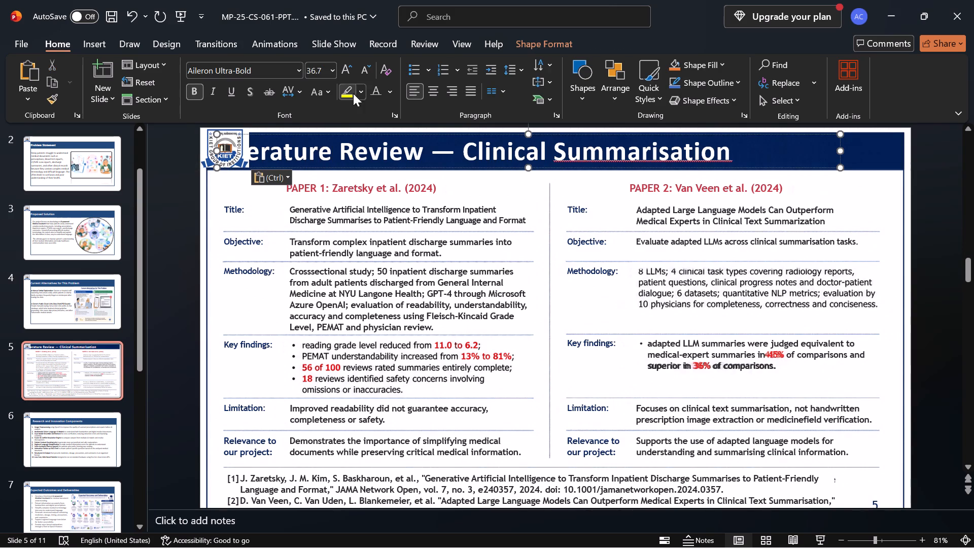
pyautogui.click(427, 92)
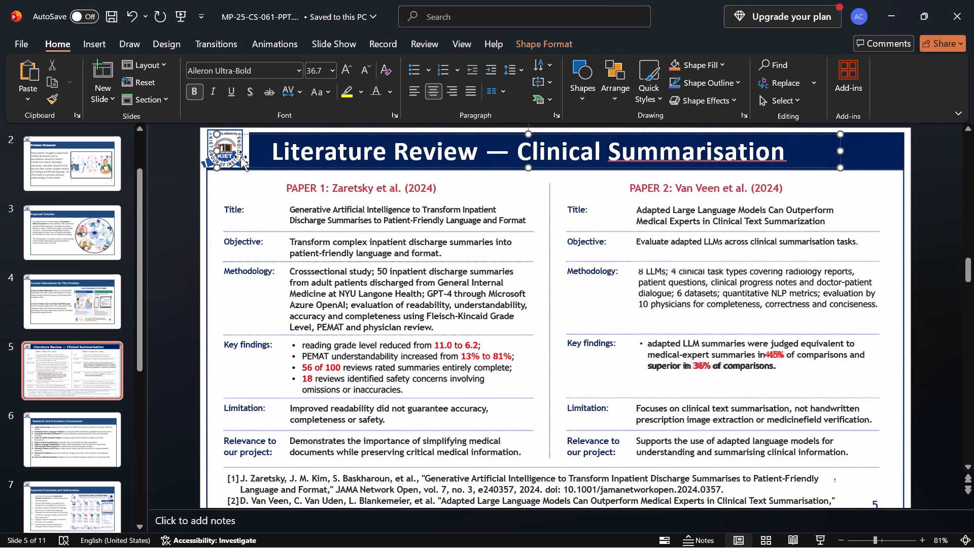
# Enlarge the KIET logo slightly and position it in the slide's top-left corner beside the title.
pyautogui.click(234, 157)
pyautogui.click(234, 157)
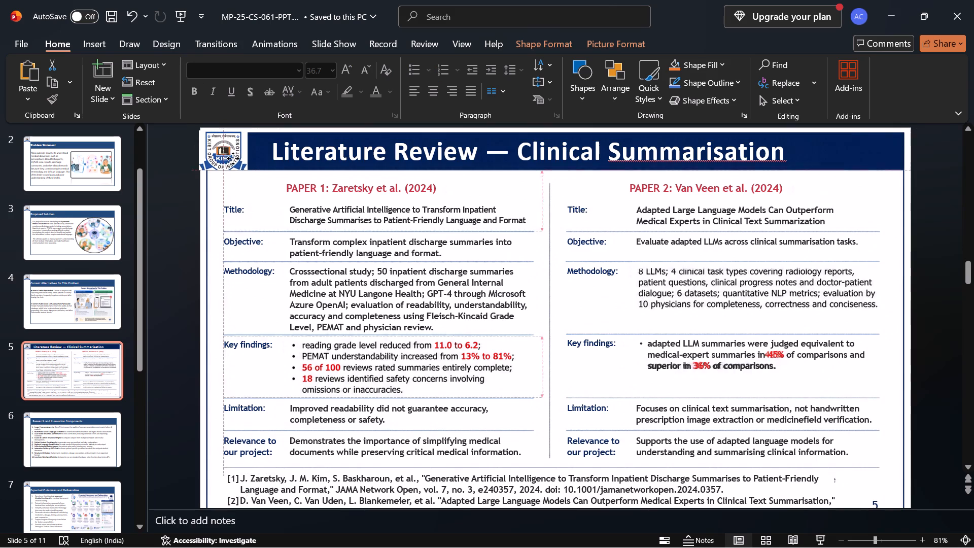
pyautogui.moveTo(249, 168); pyautogui.dragTo(256, 175)
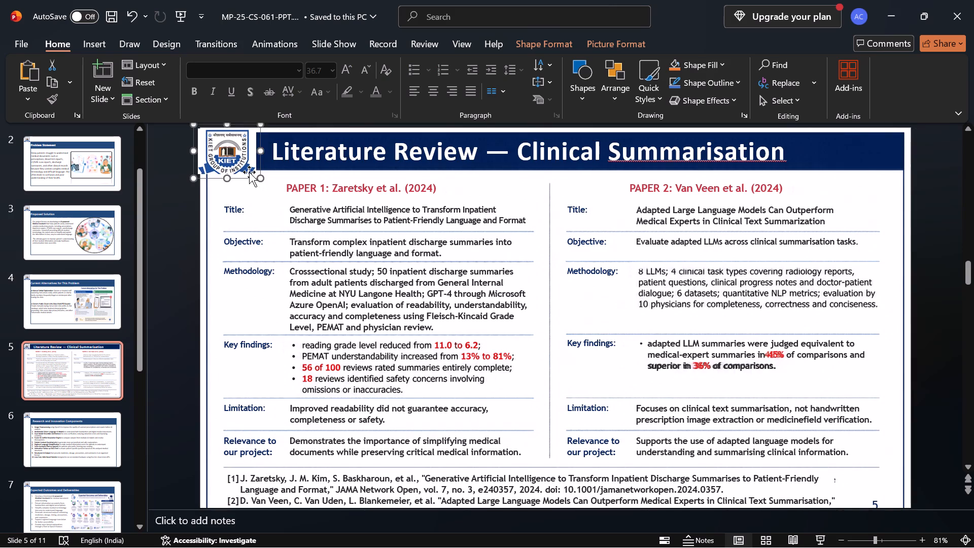
pyautogui.click(239, 167)
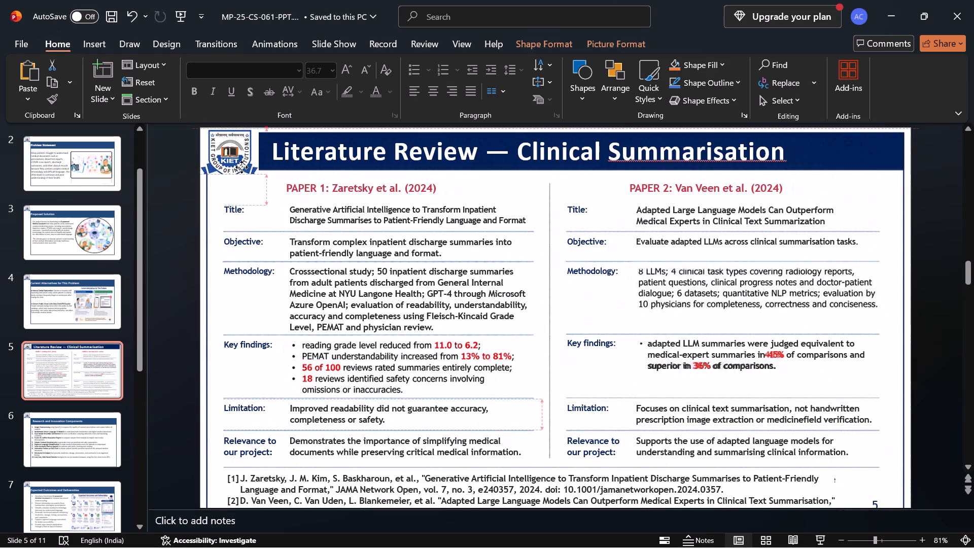
pyautogui.click(172, 250)
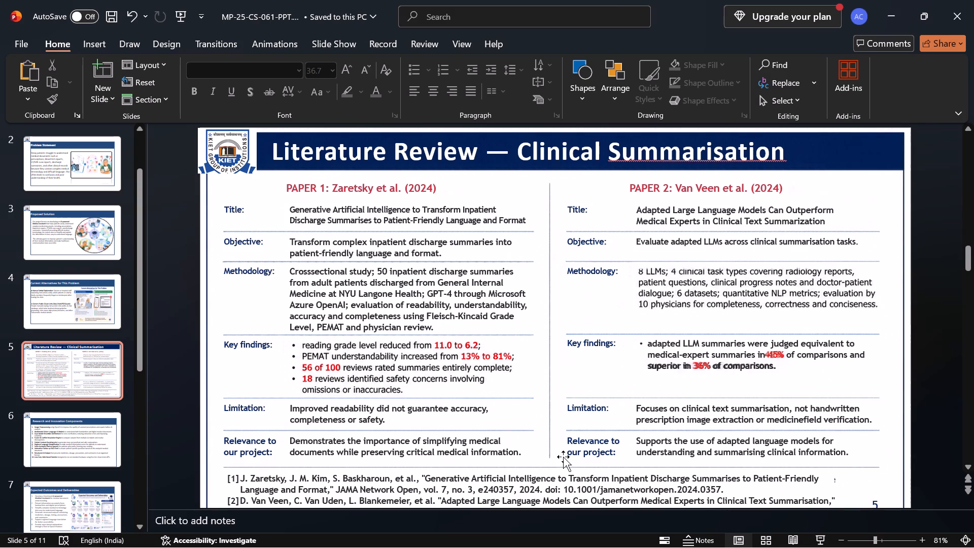
# Widen the Paper 2 key findings text box and try to extend it downward.
pyautogui.click(739, 413)
pyautogui.click(757, 360)
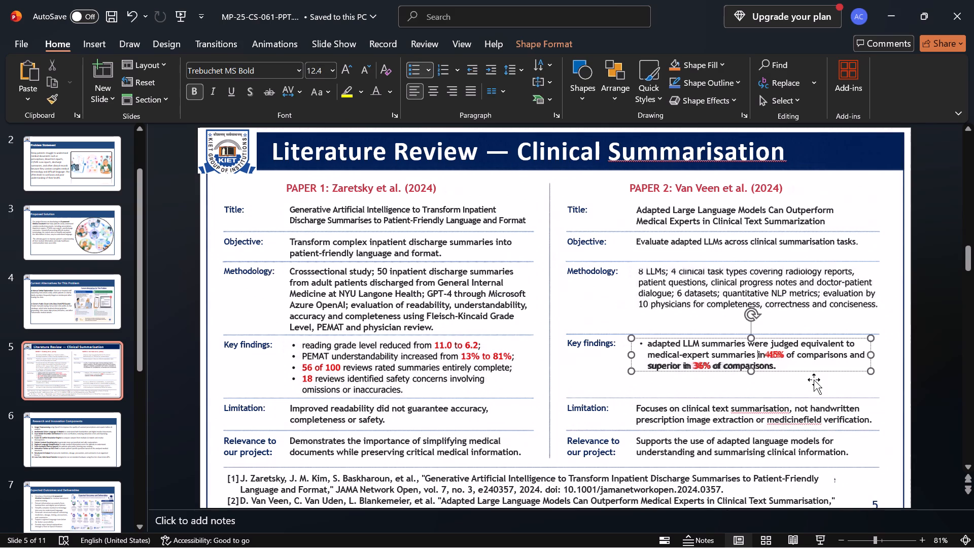
pyautogui.moveTo(868, 372); pyautogui.dragTo(886, 392)
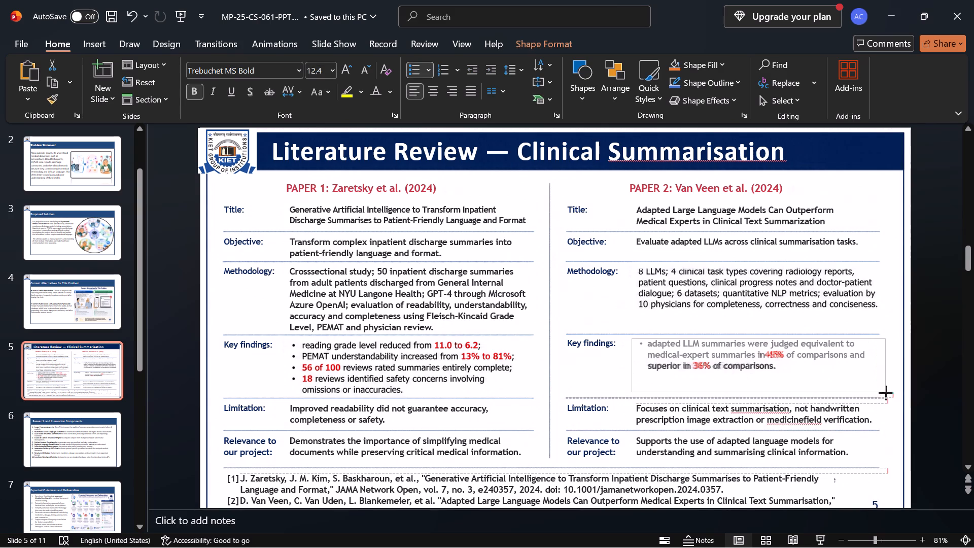
pyautogui.moveTo(886, 392); pyautogui.dragTo(884, 391)
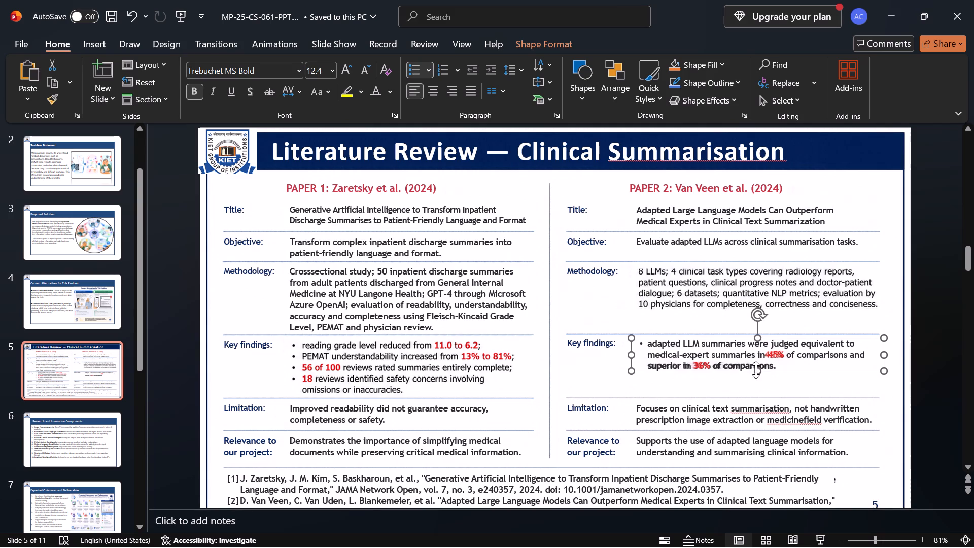
pyautogui.moveTo(756, 370); pyautogui.dragTo(759, 385)
pyautogui.click(805, 354)
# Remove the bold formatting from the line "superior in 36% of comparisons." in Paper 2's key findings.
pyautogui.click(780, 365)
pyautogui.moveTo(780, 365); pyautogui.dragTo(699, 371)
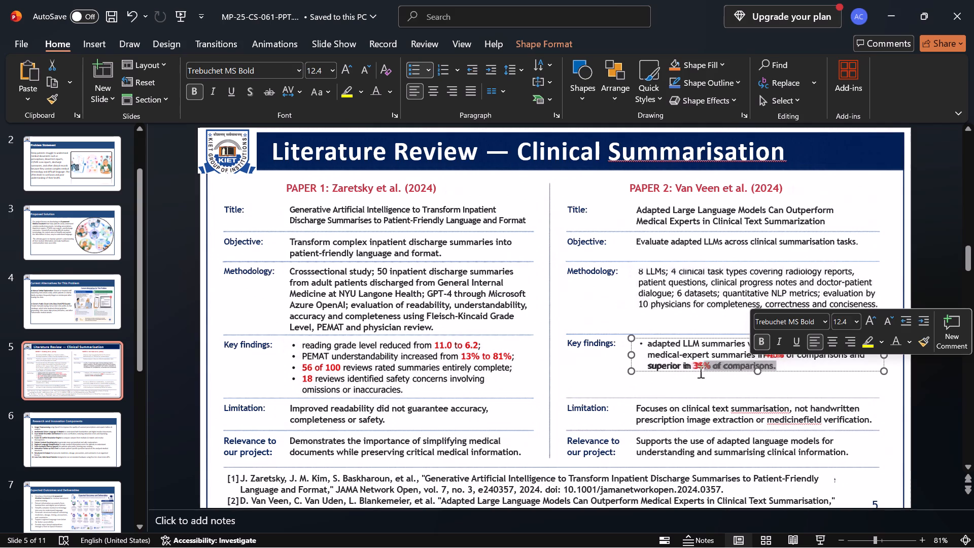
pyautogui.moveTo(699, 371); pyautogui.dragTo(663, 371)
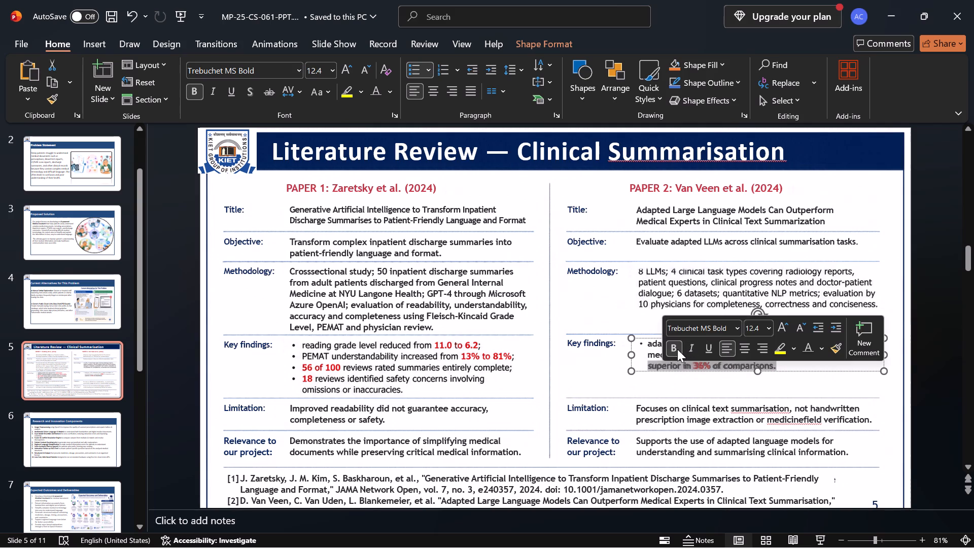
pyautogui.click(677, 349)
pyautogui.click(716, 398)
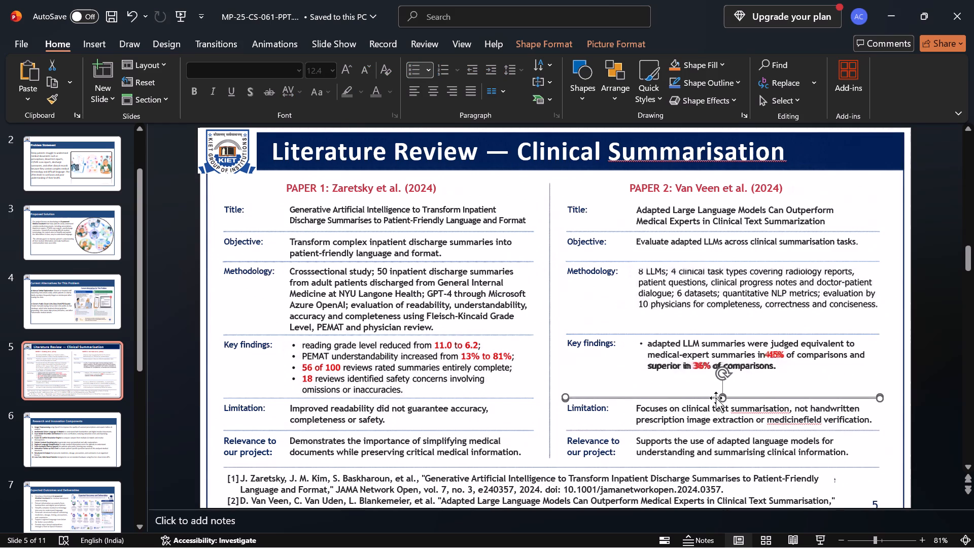
# Copy the overlapping line "superior in 36% of comparisons." and delete it from the Paper 2 key findings text box.
pyautogui.click(679, 371)
pyautogui.click(696, 369)
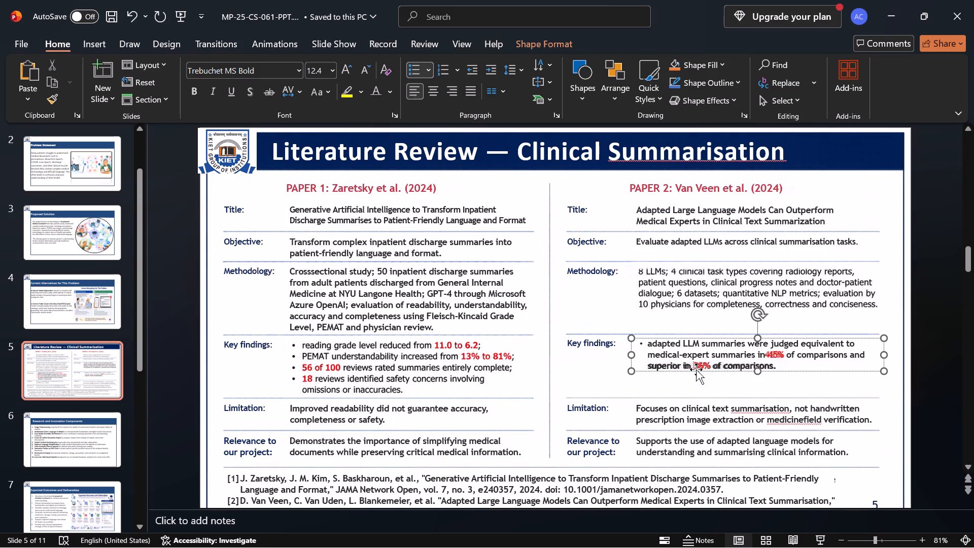
pyautogui.moveTo(783, 361); pyautogui.dragTo(664, 368)
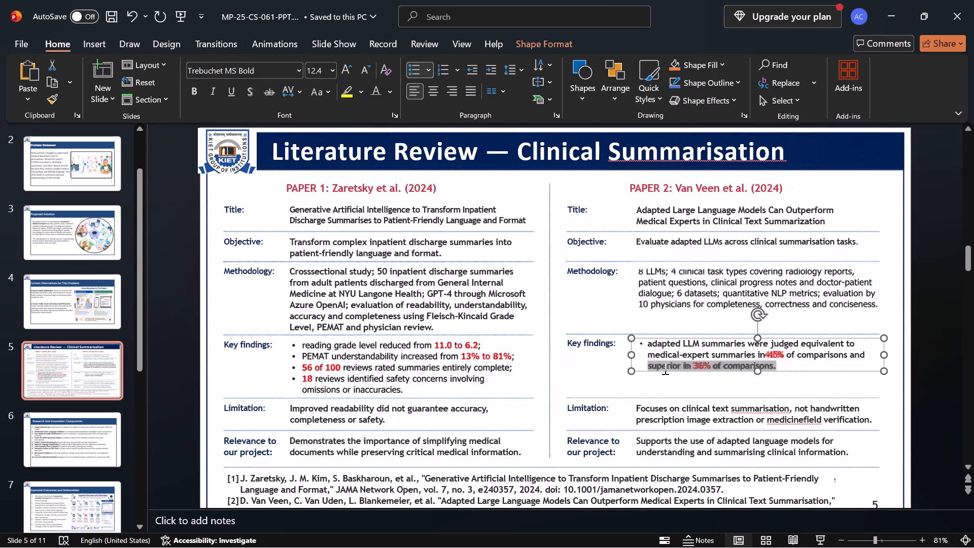
pyautogui.moveTo(664, 368); pyautogui.dragTo(652, 368)
pyautogui.hotkey('ctrl', 'c')
pyautogui.press('BackSpace')
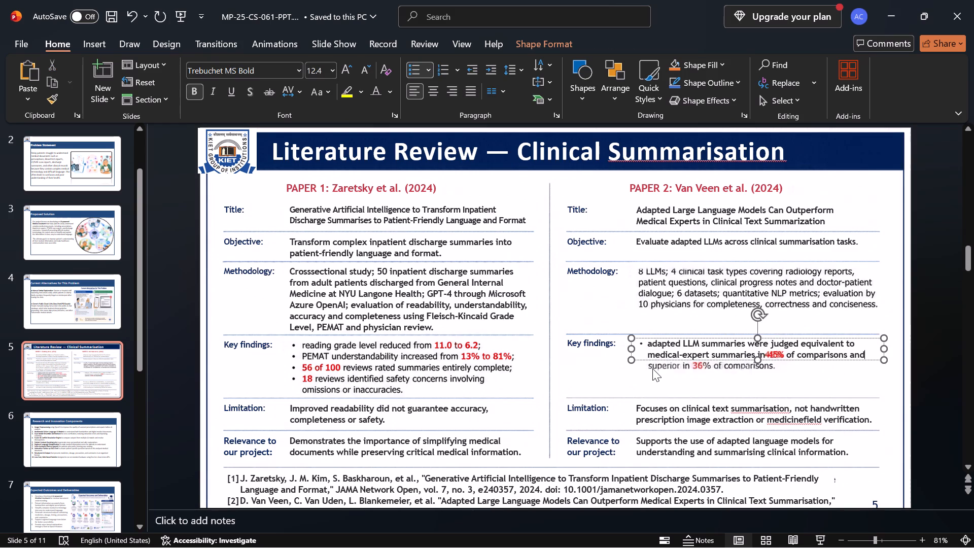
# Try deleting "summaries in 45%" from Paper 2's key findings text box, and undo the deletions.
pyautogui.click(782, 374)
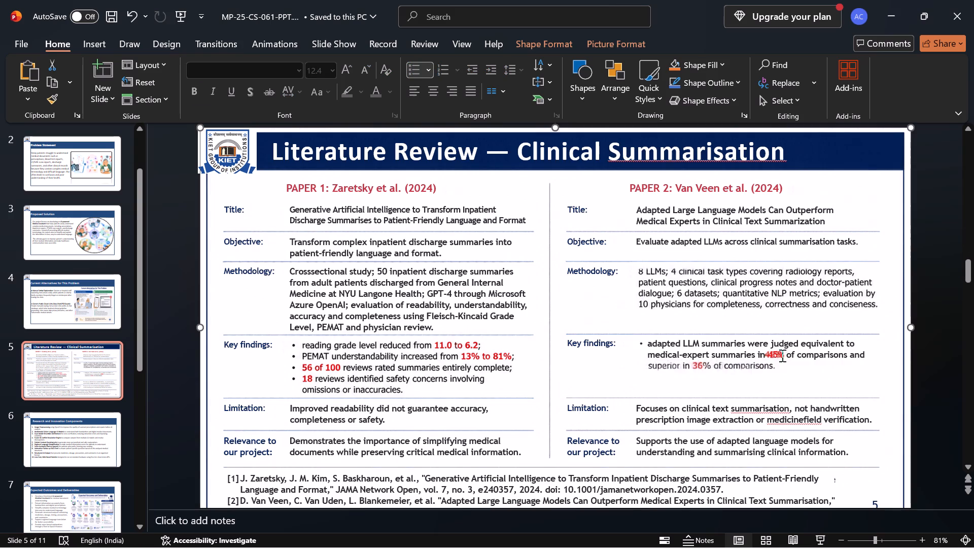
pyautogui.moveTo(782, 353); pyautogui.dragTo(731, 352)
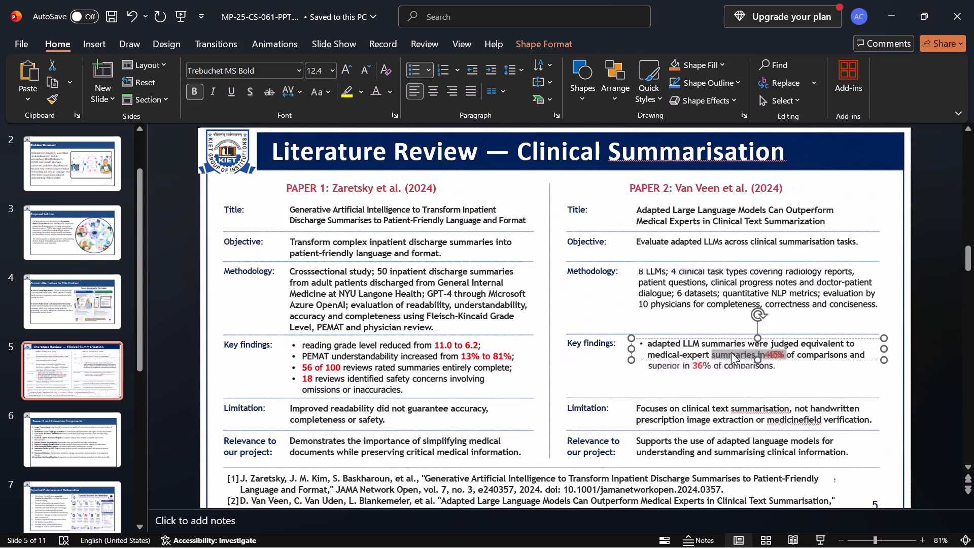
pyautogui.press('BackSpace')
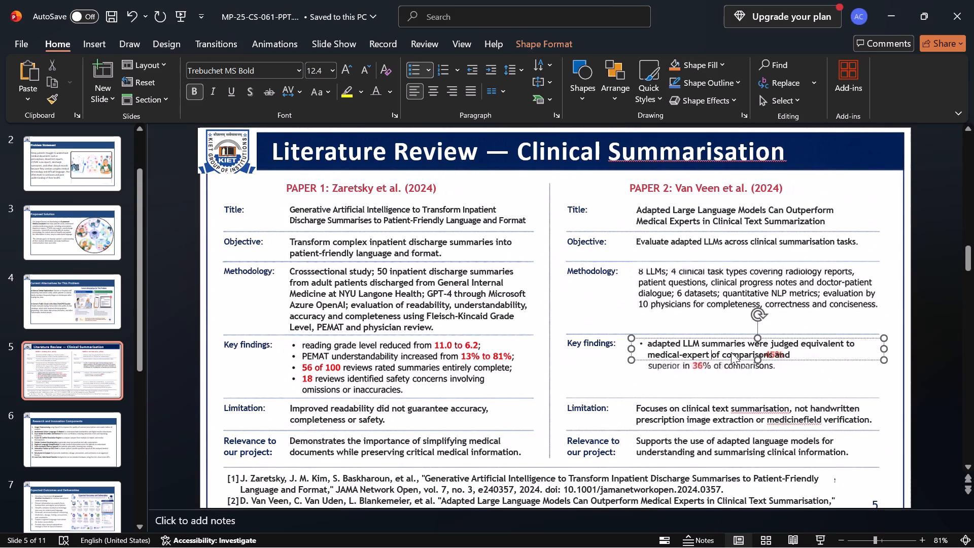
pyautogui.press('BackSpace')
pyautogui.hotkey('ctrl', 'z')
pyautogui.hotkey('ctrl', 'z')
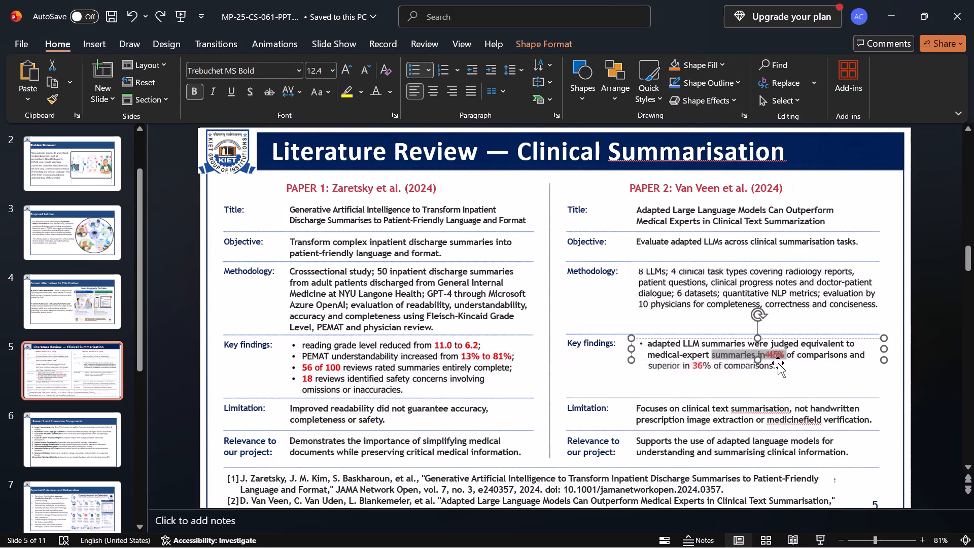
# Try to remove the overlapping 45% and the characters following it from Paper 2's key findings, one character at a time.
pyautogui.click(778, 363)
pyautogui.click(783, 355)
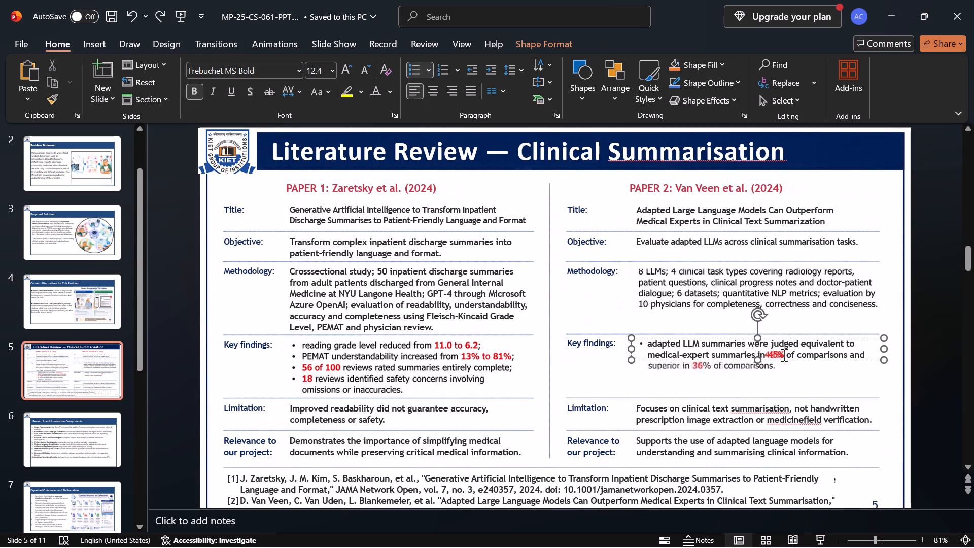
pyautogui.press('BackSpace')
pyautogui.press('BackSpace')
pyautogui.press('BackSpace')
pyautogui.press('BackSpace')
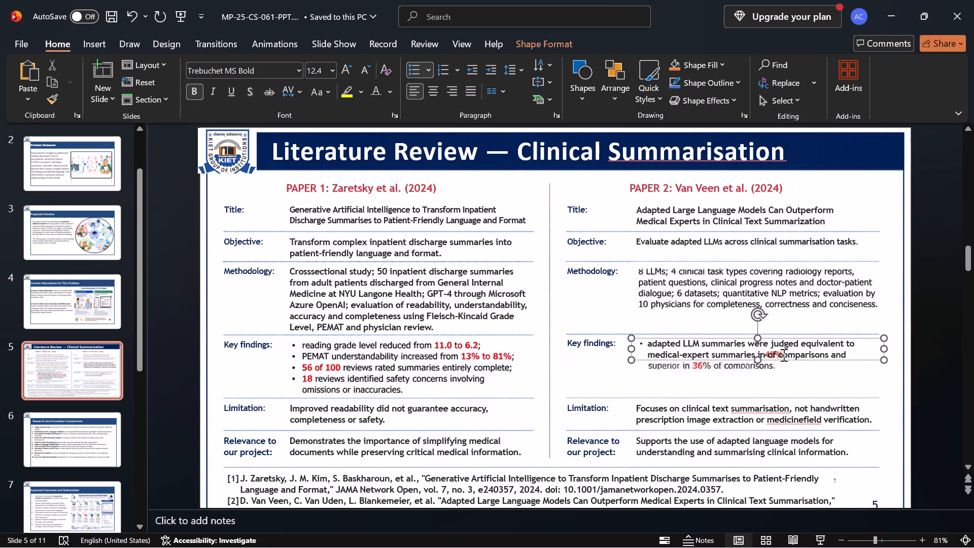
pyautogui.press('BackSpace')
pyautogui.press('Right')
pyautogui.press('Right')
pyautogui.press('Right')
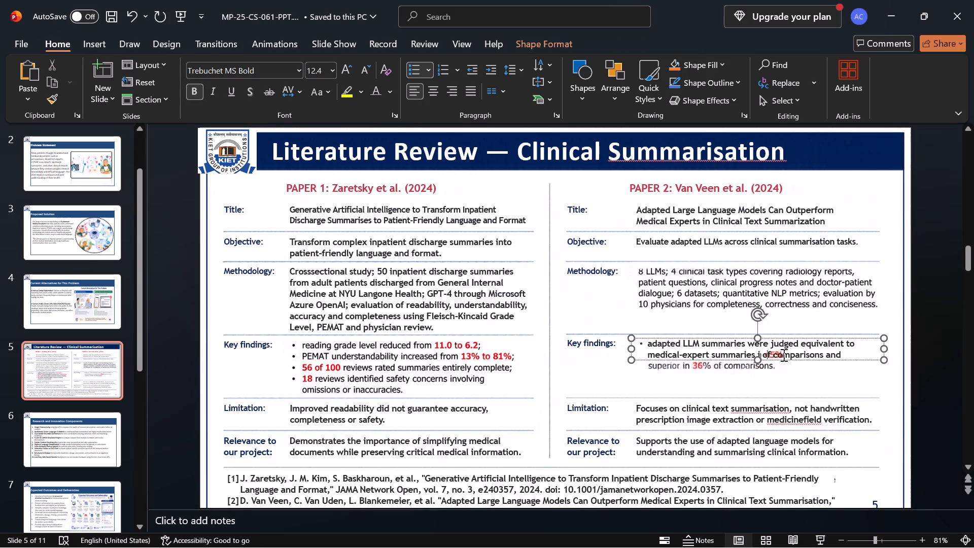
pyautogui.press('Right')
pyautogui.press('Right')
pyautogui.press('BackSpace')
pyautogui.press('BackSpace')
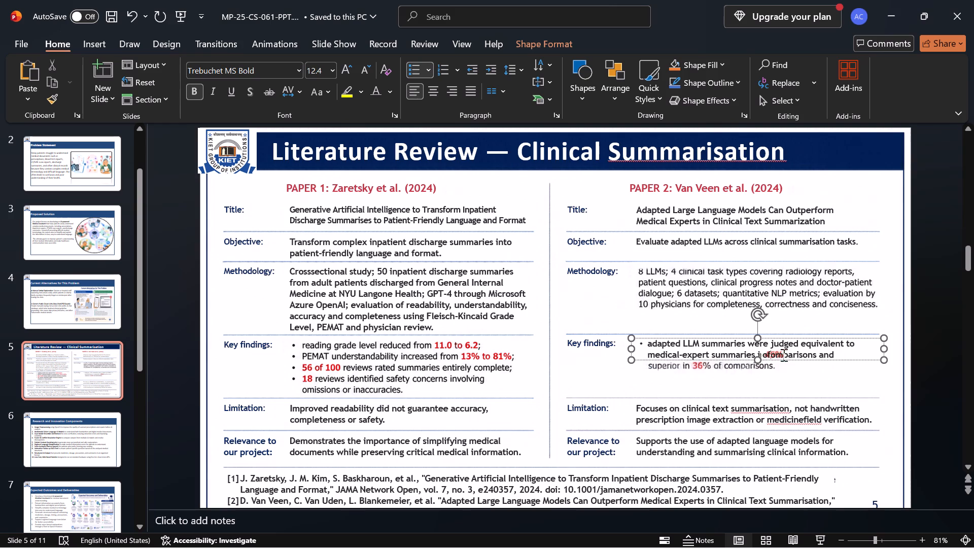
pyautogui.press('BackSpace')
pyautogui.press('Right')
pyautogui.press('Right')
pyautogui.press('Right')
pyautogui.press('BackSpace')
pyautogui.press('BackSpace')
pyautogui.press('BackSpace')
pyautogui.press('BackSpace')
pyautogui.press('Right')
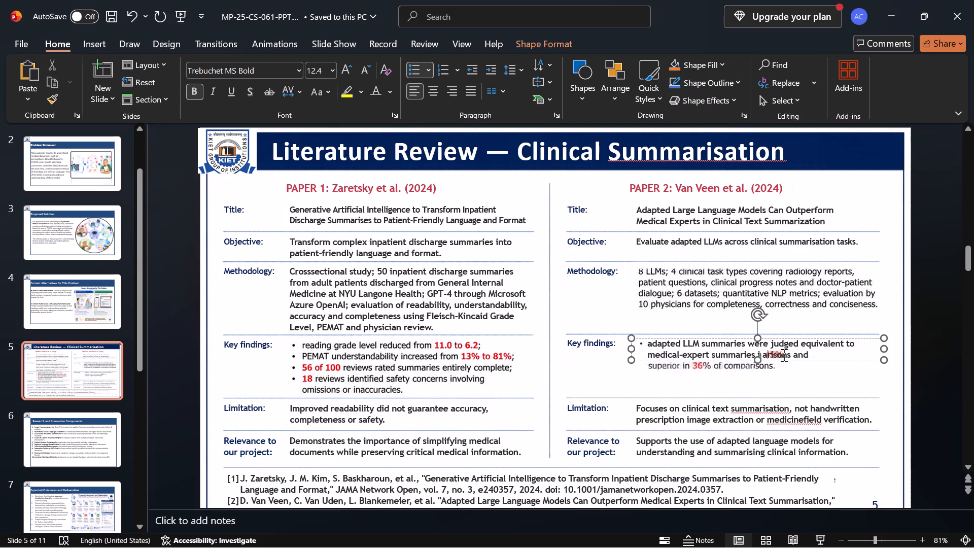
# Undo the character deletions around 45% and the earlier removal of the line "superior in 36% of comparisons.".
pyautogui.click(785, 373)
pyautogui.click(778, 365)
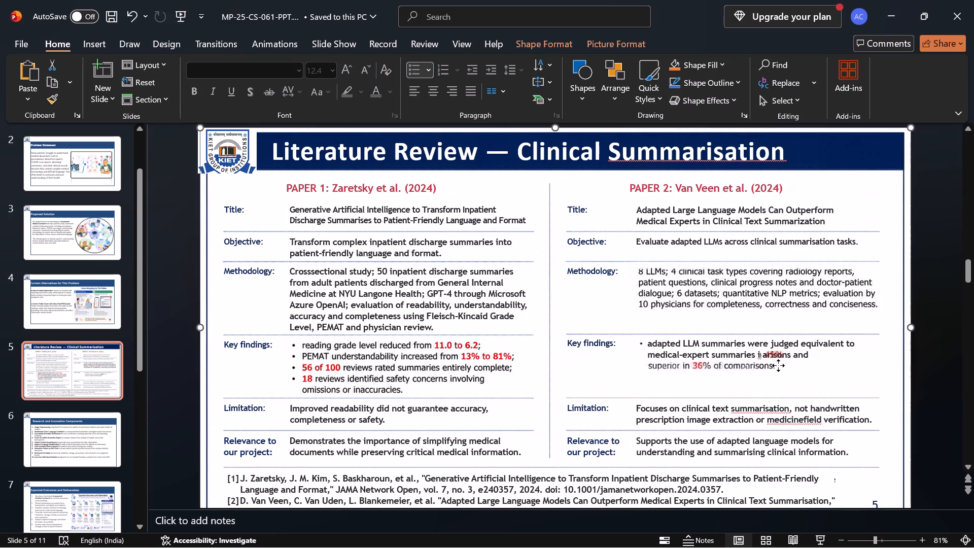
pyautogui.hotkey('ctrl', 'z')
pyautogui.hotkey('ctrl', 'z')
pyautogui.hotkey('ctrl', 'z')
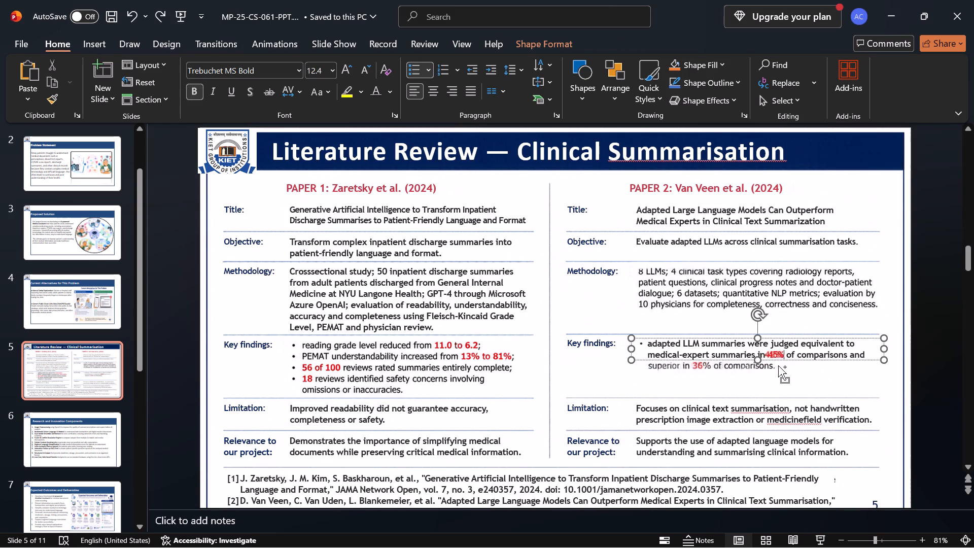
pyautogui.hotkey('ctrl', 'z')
# Delete the overlapping line "superior in 36% of comparisons." from the Paper 2 key findings text box.
pyautogui.click(793, 378)
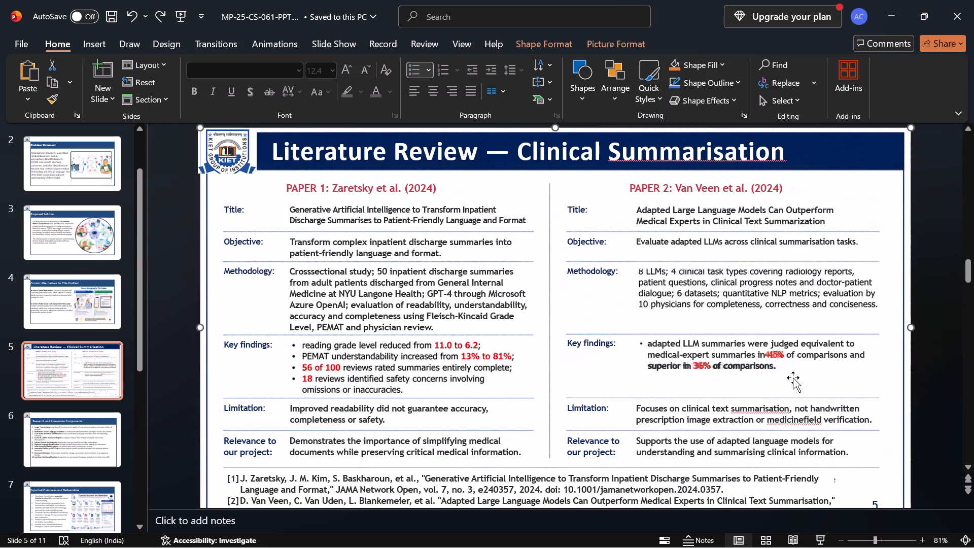
pyautogui.click(749, 367)
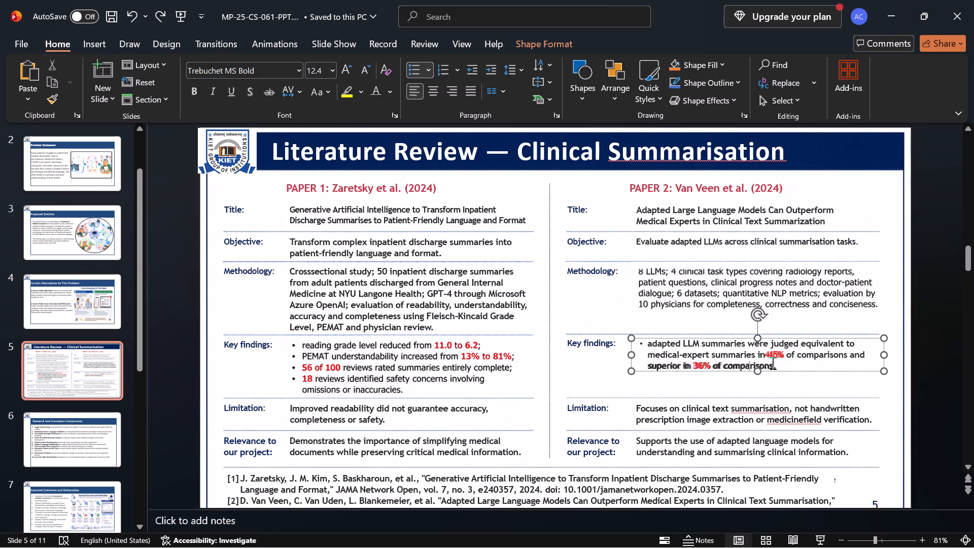
pyautogui.moveTo(779, 362); pyautogui.dragTo(646, 369)
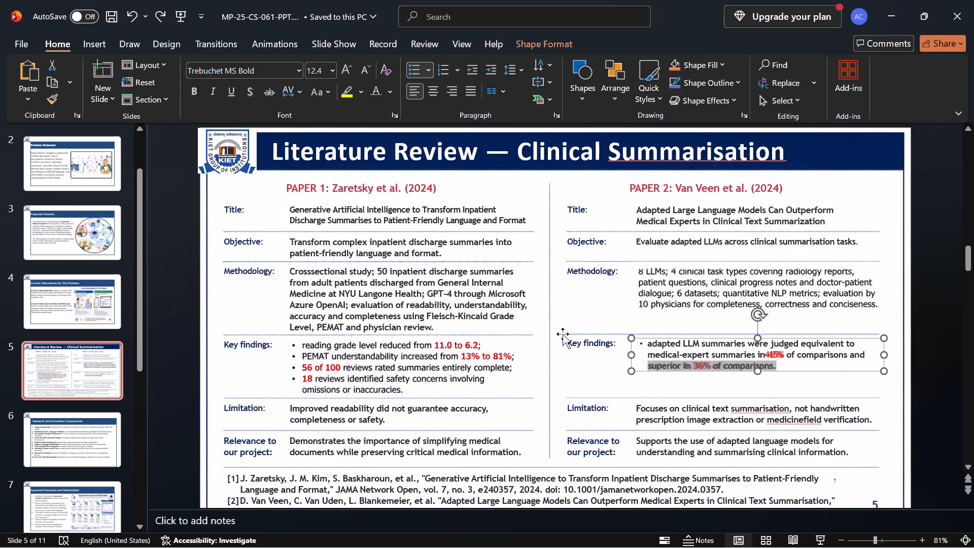
pyautogui.press('BackSpace')
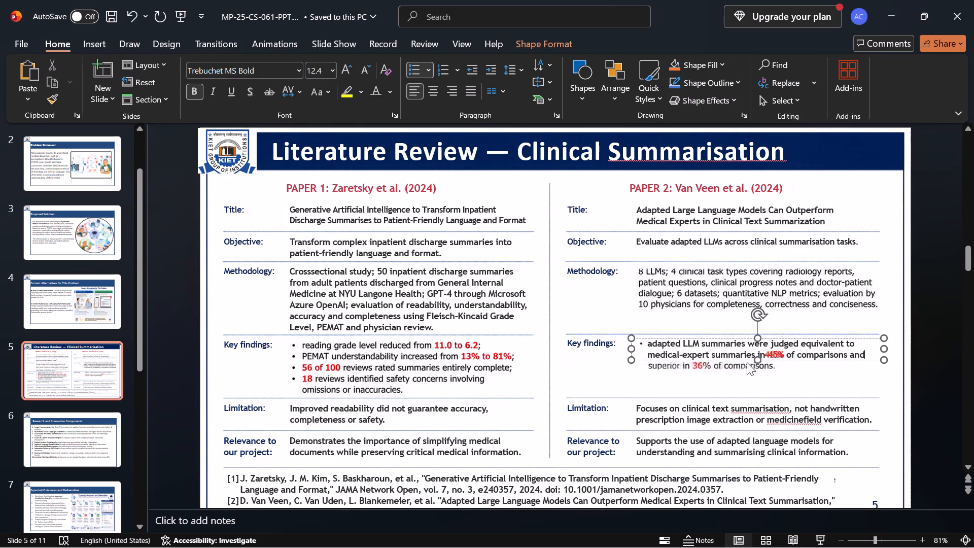
# Delete the overlapping "in 45%" and the words "summaries of comparisons" from the Paper 2 key findings text box.
pyautogui.click(783, 350)
pyautogui.moveTo(783, 350); pyautogui.dragTo(772, 351)
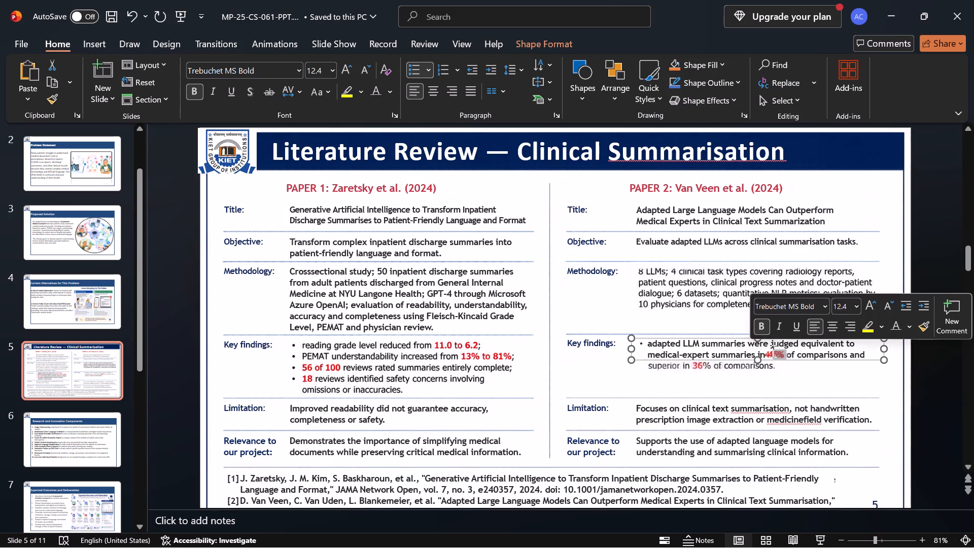
pyautogui.moveTo(772, 351); pyautogui.dragTo(762, 351)
pyautogui.press('BackSpace')
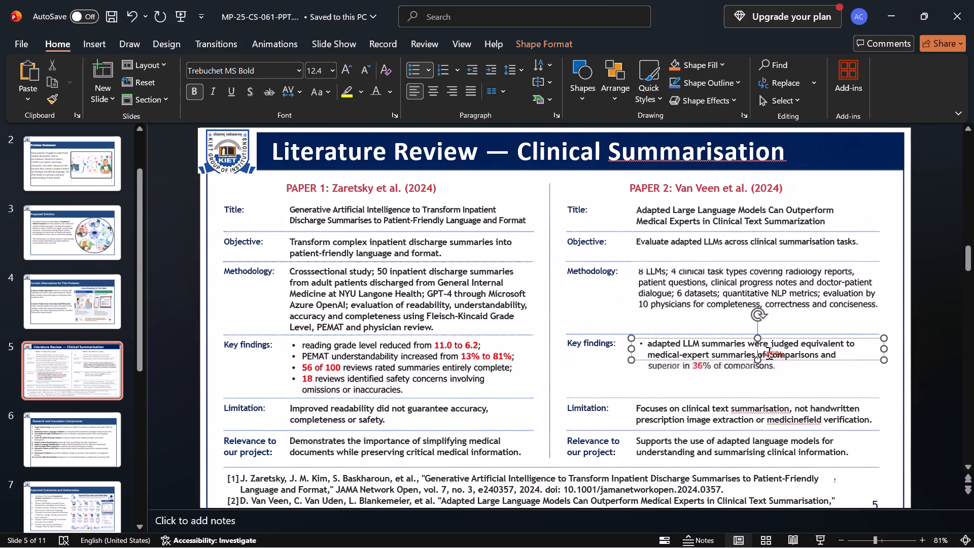
pyautogui.moveTo(783, 353); pyautogui.dragTo(755, 353)
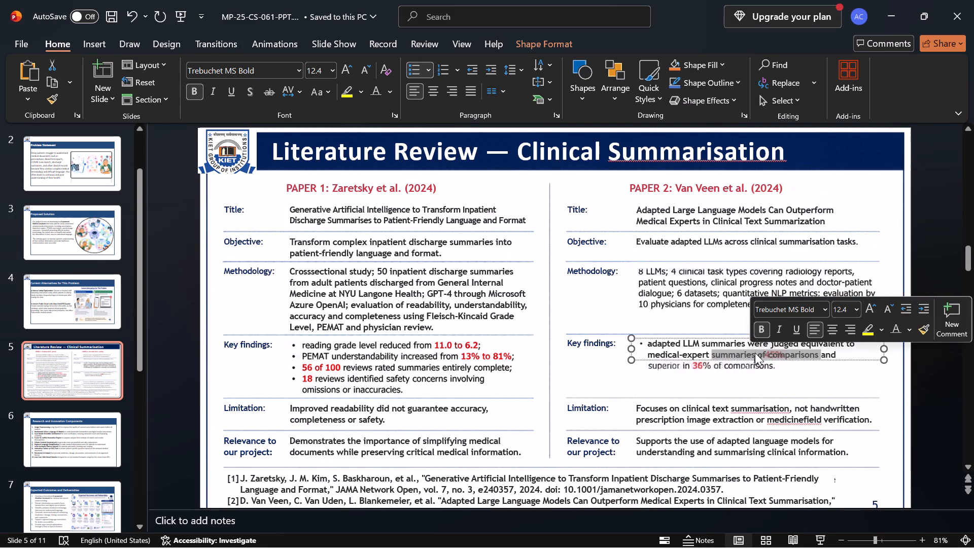
pyautogui.press('BackSpace')
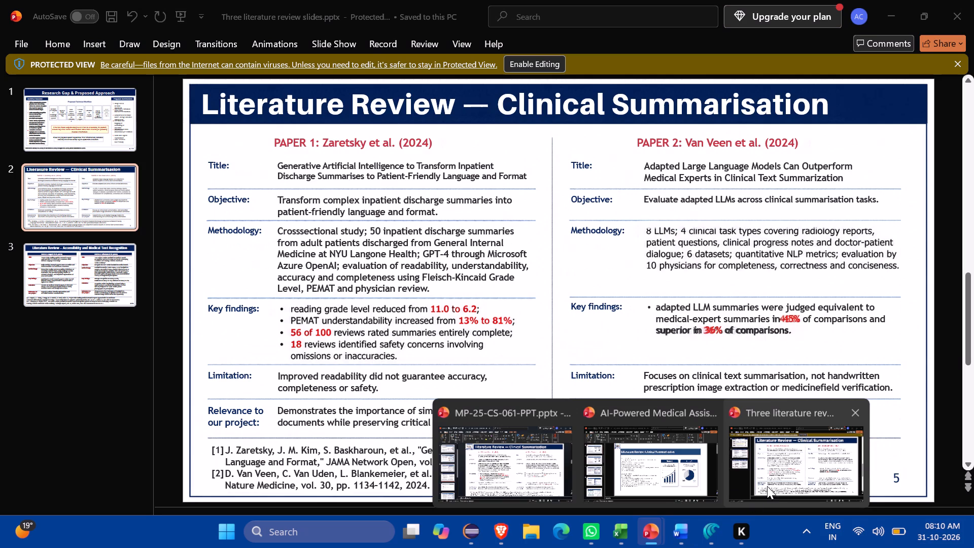
# Switch to the Three literature review slides presentation and copy "medical-expert summaries in" from Paper 2's key findings.
pyautogui.click(769, 485)
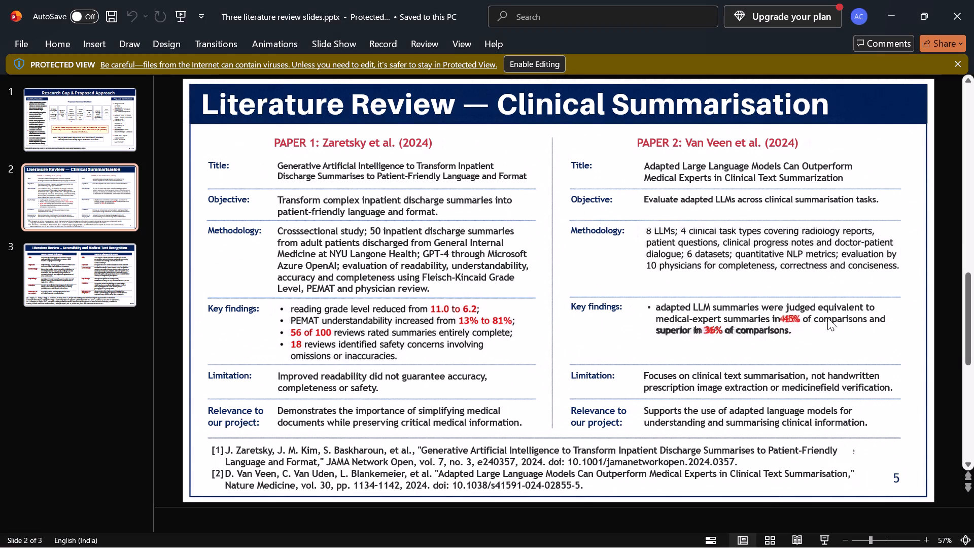
pyautogui.click(651, 318)
pyautogui.moveTo(651, 318); pyautogui.dragTo(770, 319)
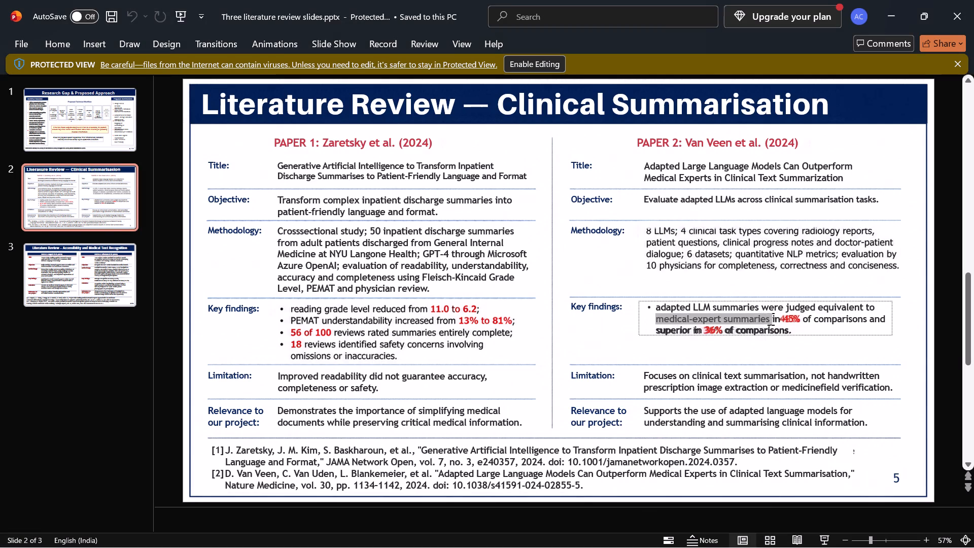
pyautogui.moveTo(770, 319); pyautogui.dragTo(768, 329)
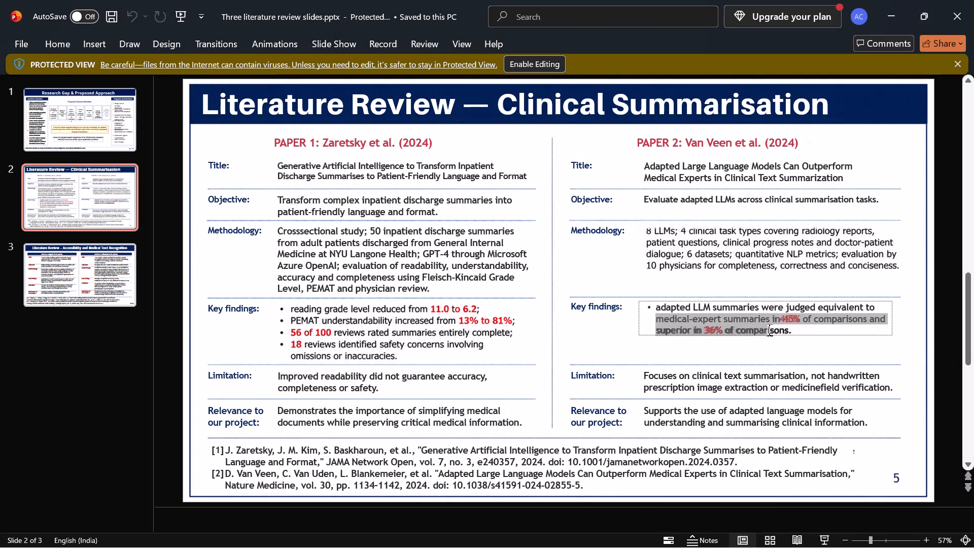
pyautogui.moveTo(768, 329); pyautogui.dragTo(778, 320)
pyautogui.hotkey('ctrl', 'c')
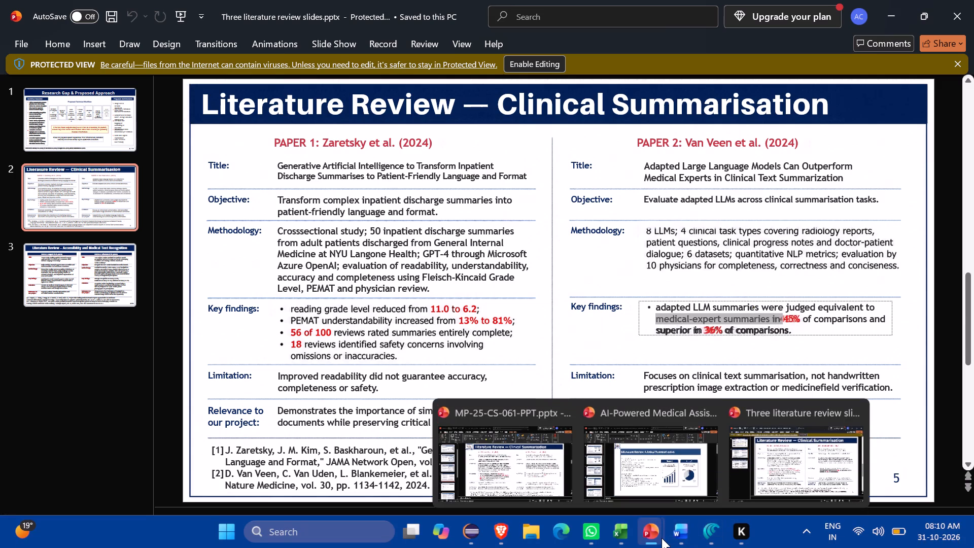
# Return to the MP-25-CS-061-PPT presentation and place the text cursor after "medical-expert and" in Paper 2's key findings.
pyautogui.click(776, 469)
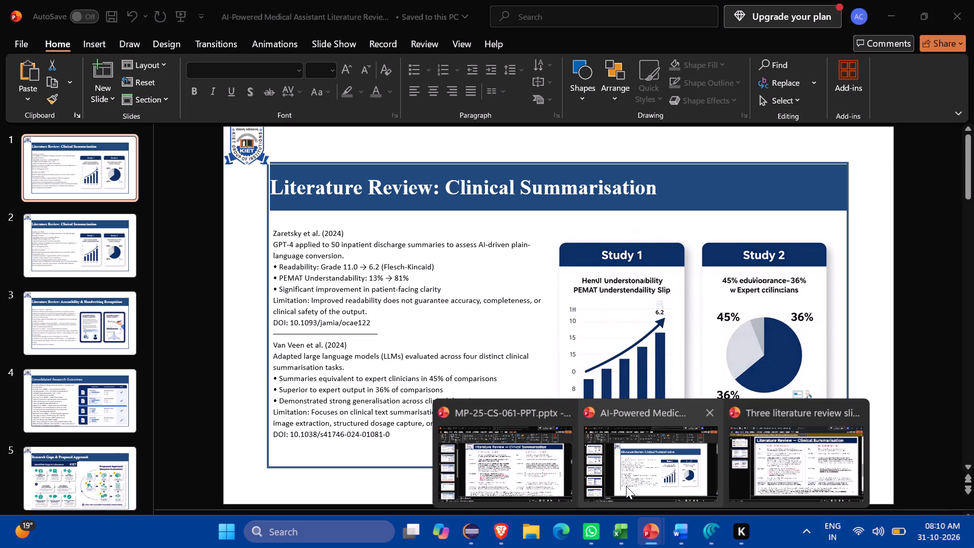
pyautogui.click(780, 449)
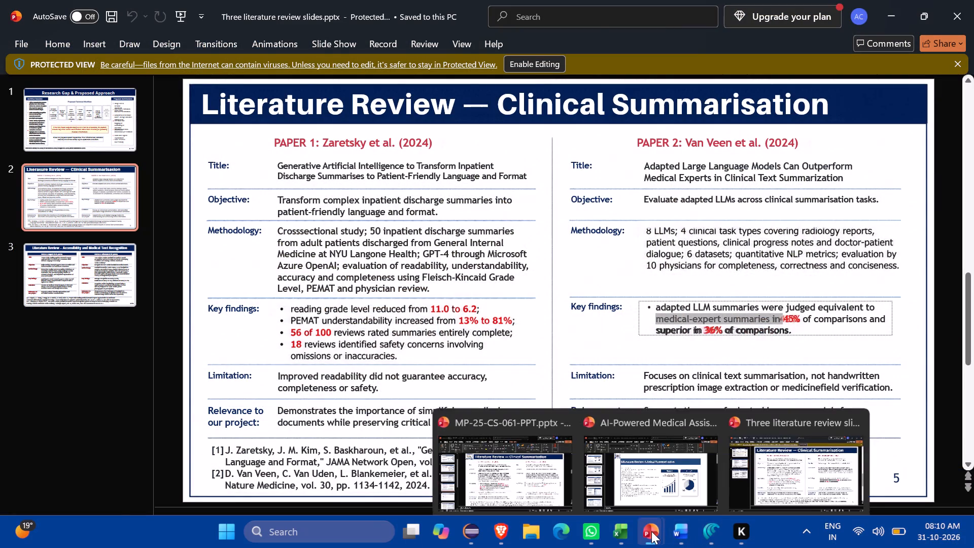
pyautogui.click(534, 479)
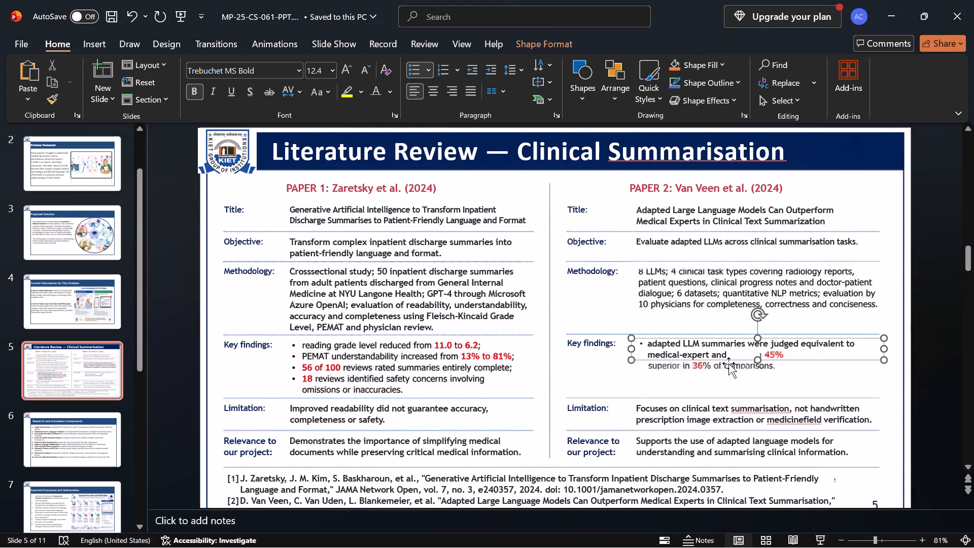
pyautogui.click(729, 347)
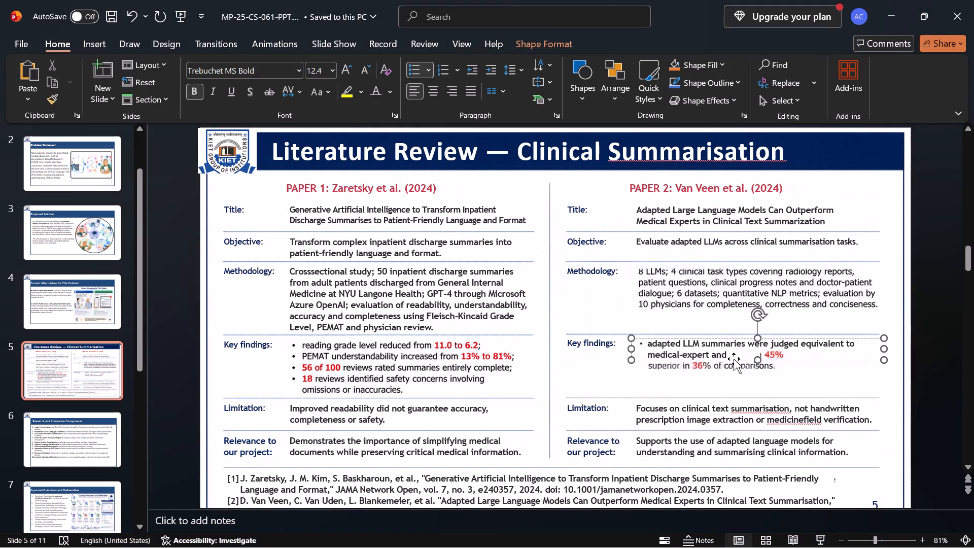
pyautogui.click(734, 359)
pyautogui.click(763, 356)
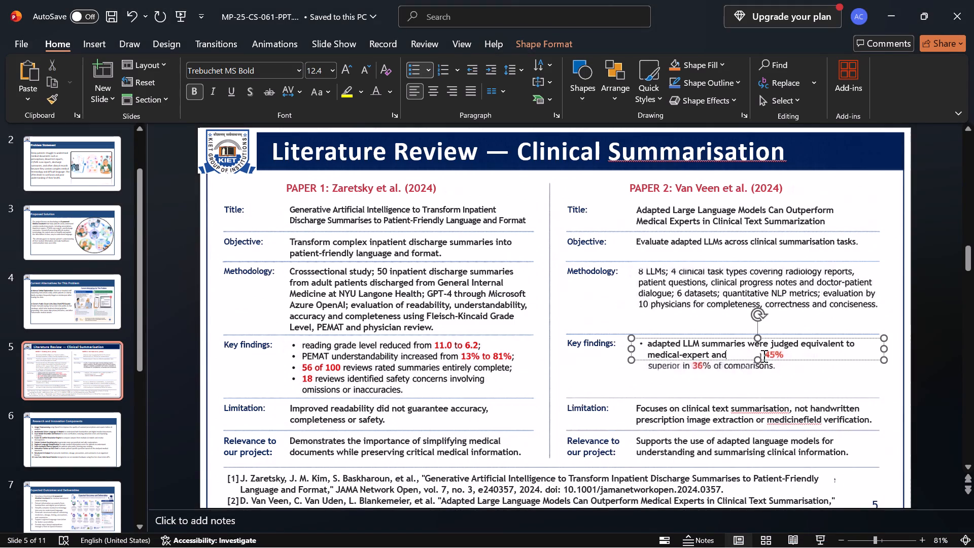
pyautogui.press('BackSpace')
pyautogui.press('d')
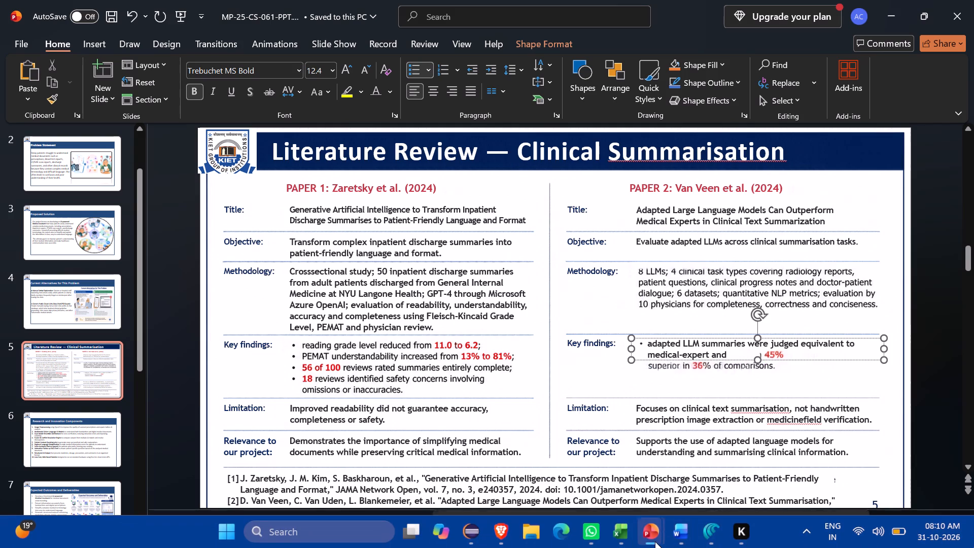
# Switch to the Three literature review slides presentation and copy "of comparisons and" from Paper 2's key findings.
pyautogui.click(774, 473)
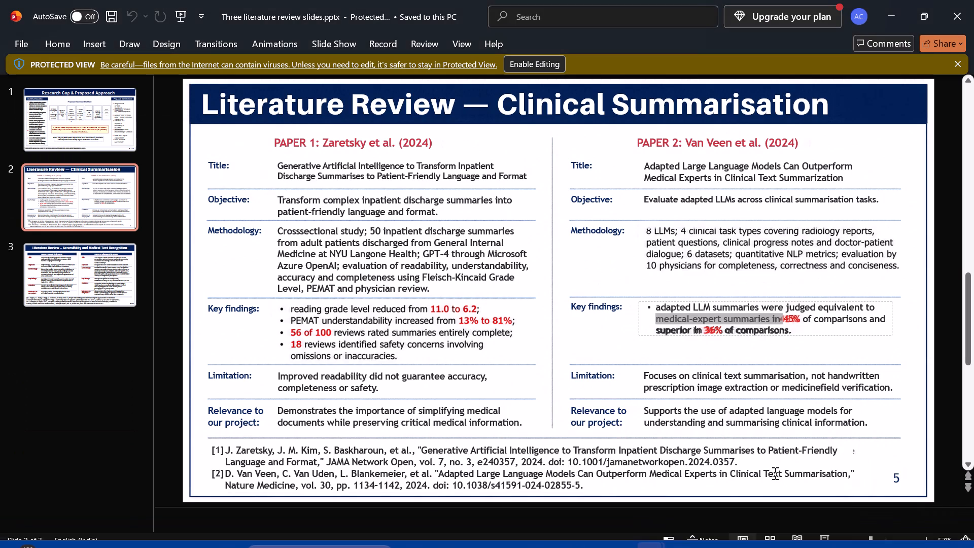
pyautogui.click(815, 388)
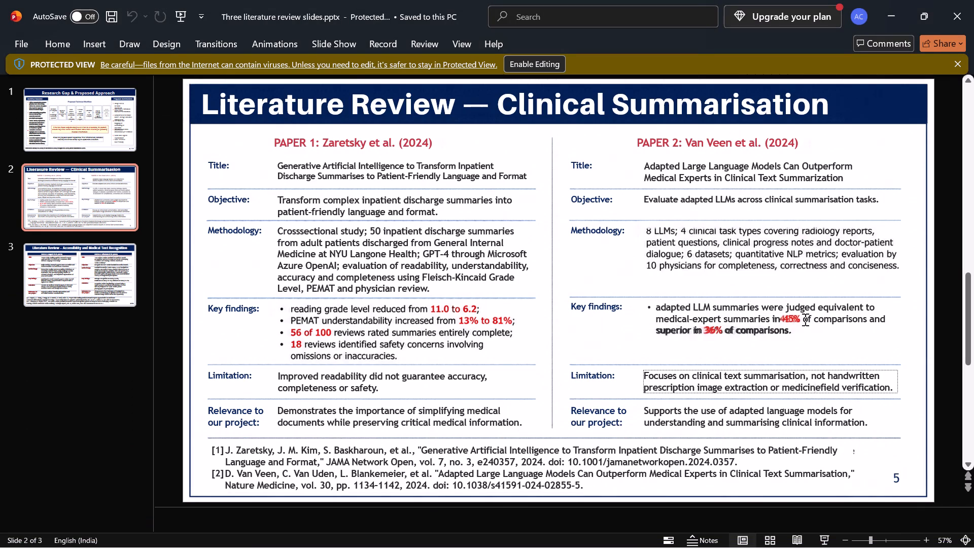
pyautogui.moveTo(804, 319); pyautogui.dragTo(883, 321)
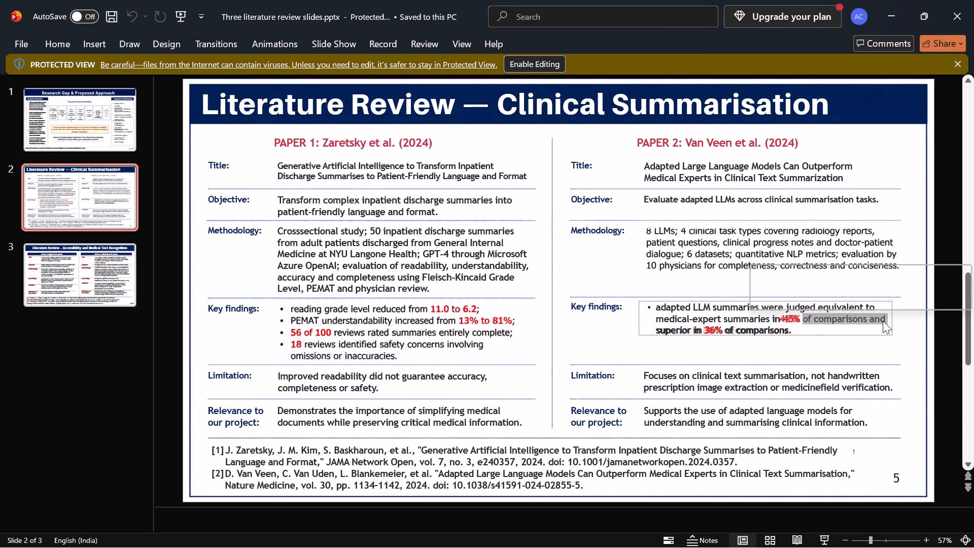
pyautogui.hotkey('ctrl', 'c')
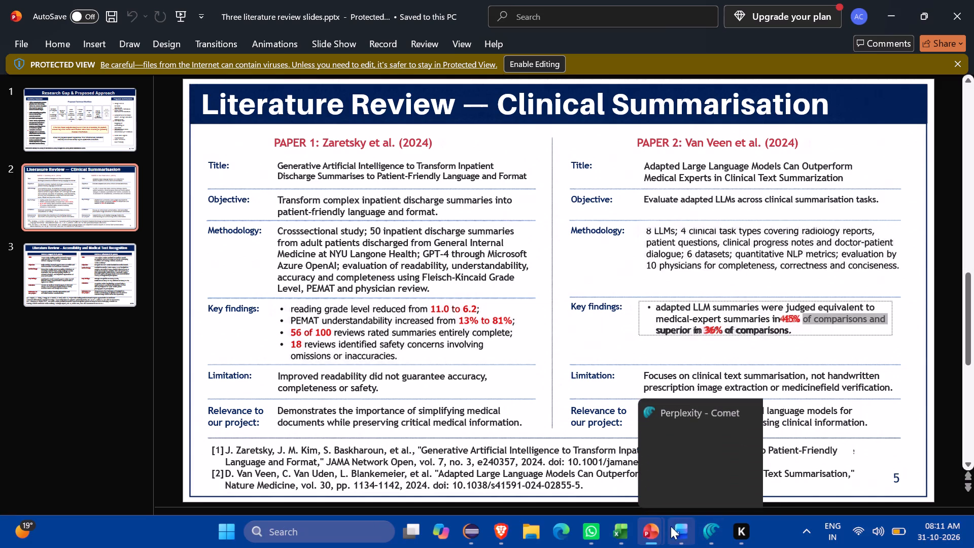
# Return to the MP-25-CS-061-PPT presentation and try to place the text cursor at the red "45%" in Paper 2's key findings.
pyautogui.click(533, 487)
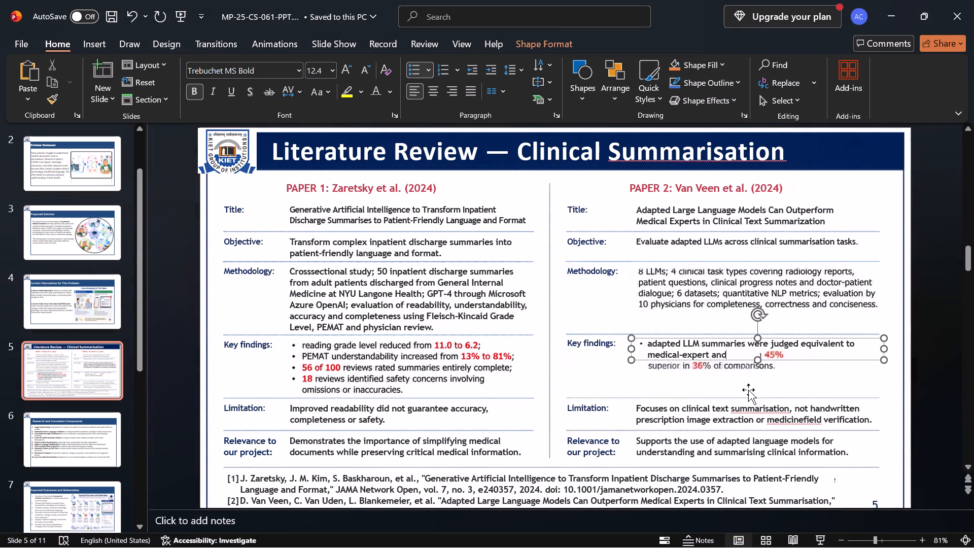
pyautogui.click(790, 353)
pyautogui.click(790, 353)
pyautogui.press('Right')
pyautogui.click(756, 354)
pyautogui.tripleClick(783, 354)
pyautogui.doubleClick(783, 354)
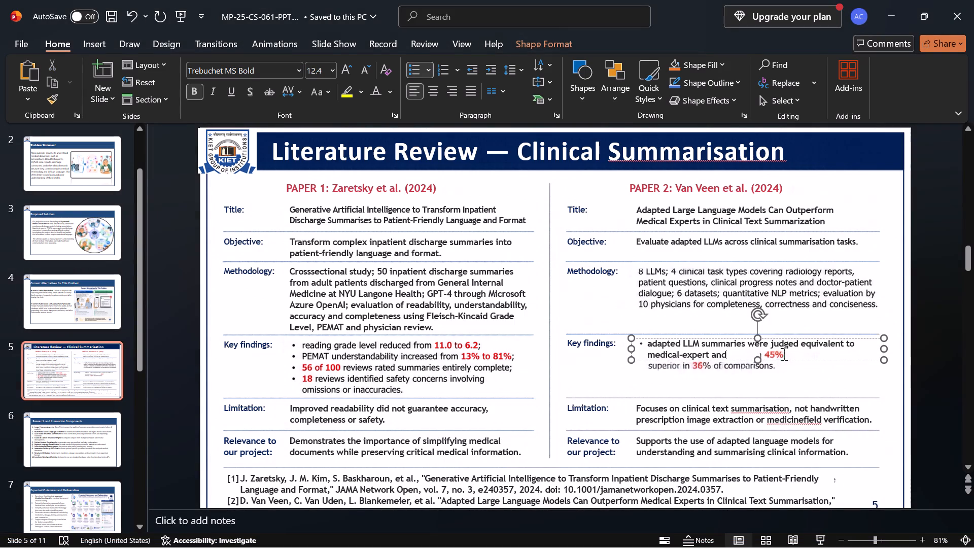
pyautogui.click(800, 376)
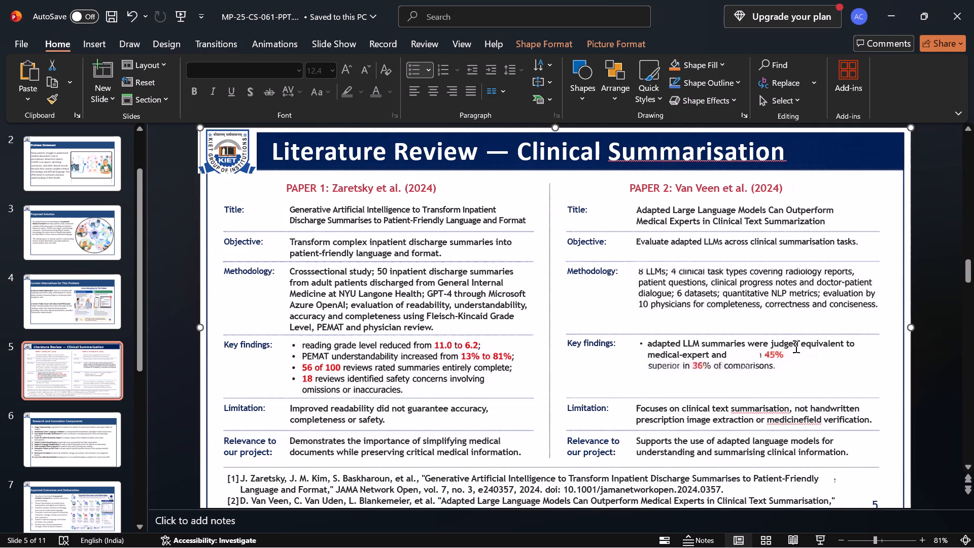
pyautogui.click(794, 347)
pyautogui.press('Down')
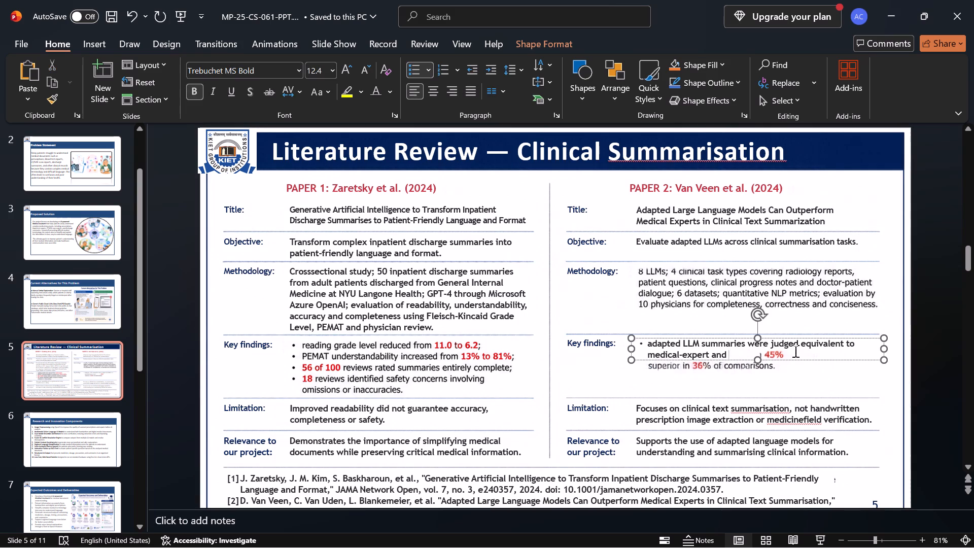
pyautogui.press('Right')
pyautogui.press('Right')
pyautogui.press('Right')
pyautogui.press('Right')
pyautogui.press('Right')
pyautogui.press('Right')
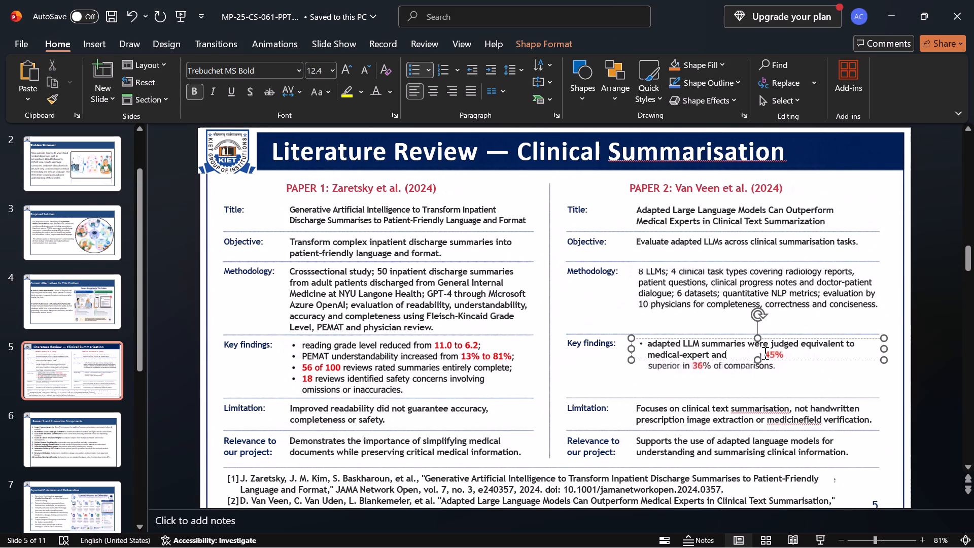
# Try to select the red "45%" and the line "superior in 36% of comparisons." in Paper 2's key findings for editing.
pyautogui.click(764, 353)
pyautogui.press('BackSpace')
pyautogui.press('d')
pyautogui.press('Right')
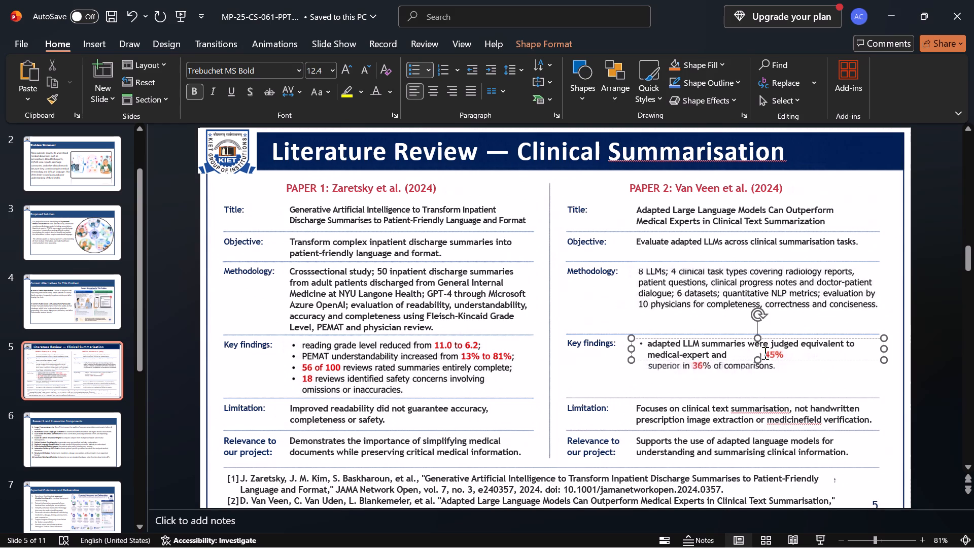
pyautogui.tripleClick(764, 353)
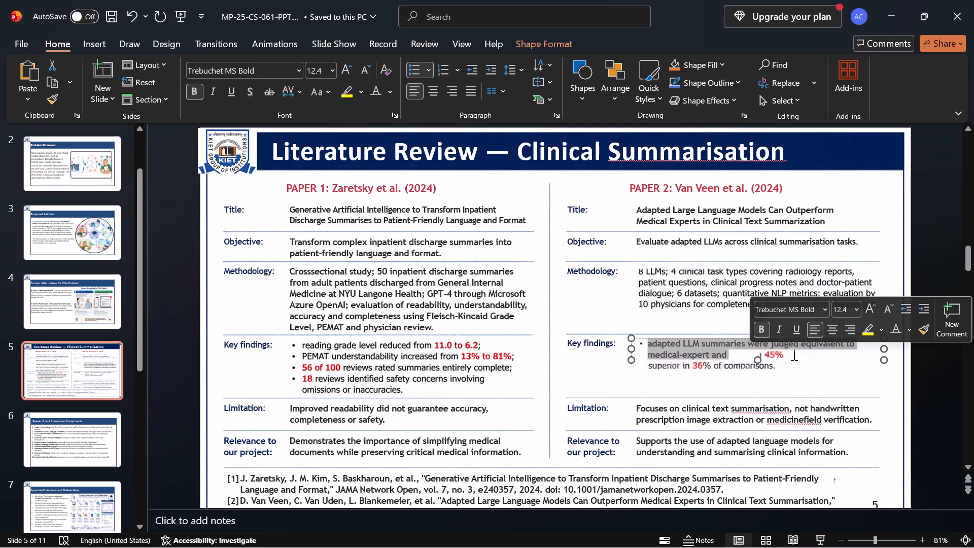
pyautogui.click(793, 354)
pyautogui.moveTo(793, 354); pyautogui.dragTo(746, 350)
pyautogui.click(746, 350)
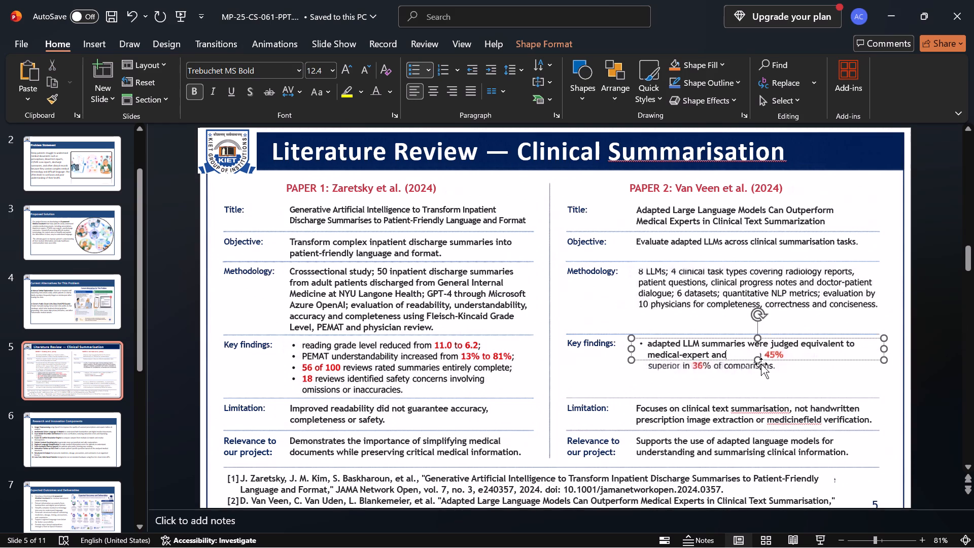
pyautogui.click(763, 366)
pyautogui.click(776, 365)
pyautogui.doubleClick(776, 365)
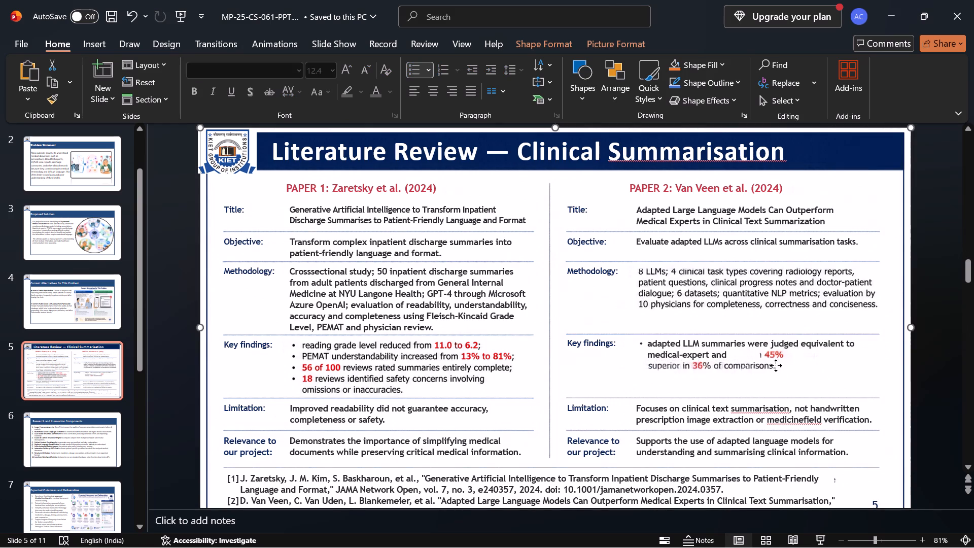
# Widen Paper 2's key findings text box slightly and extend it down to the divider line above Limitation.
pyautogui.click(785, 353)
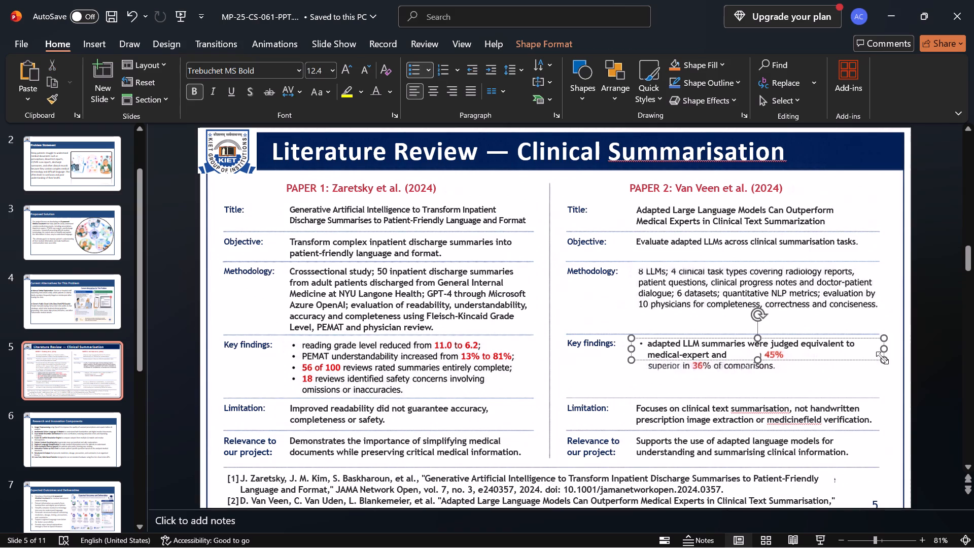
pyautogui.moveTo(882, 358); pyautogui.dragTo(889, 378)
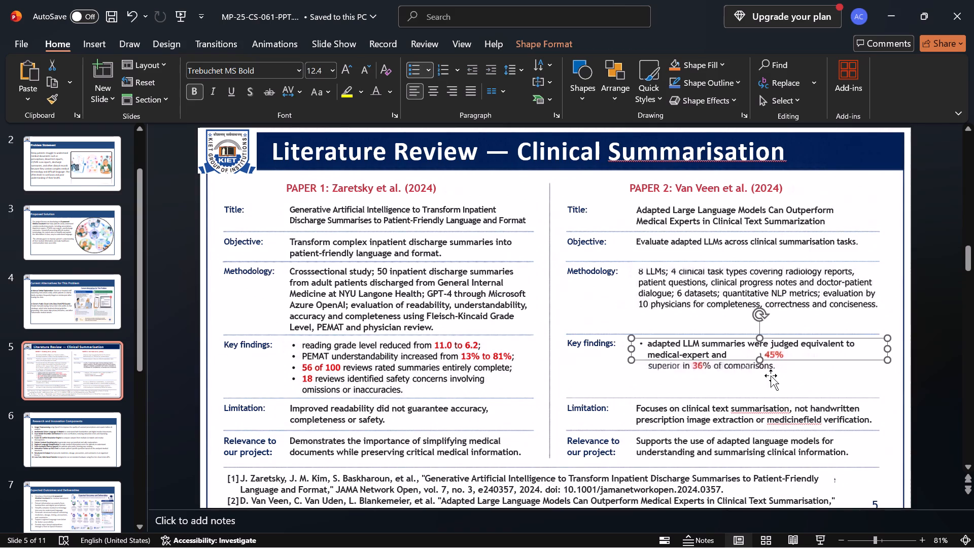
pyautogui.moveTo(760, 361); pyautogui.dragTo(769, 399)
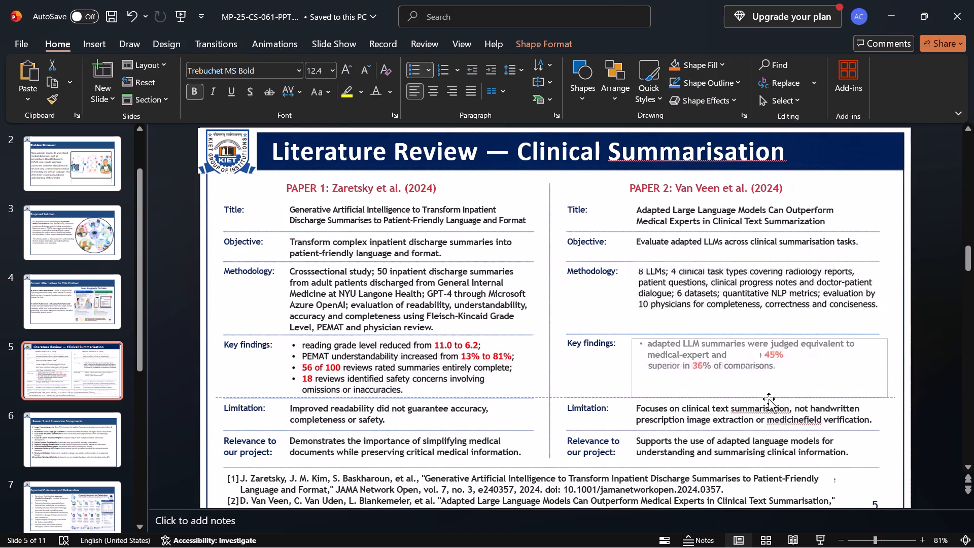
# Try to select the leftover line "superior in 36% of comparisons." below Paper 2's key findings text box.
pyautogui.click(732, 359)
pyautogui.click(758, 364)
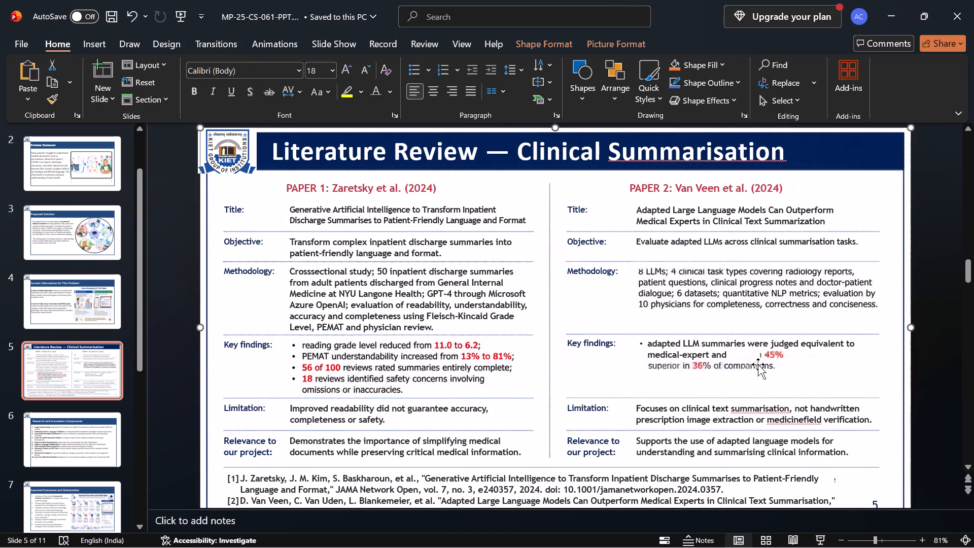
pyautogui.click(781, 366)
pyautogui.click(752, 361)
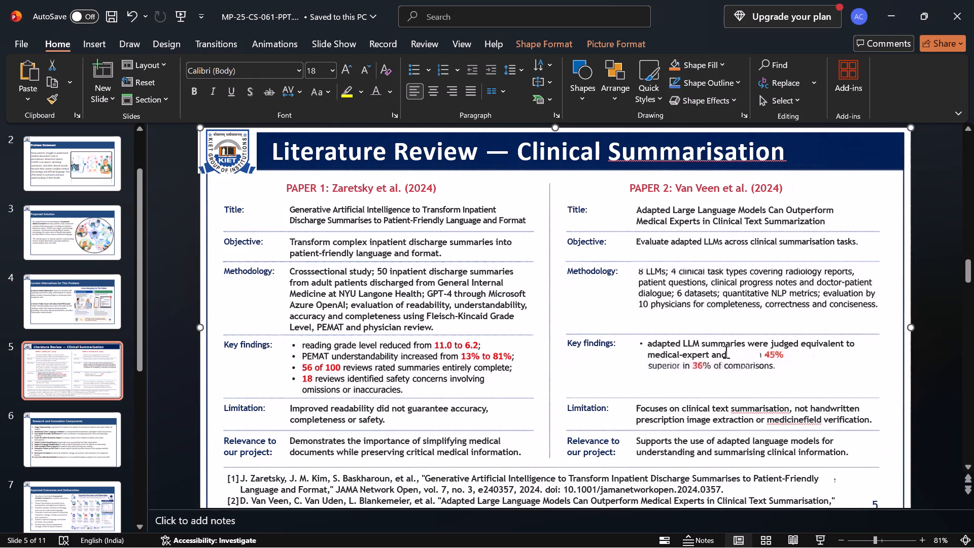
# Delete the text "adapted LLM summaries were judged equivalent to medical-expert and" and its bullet from Paper 2's key findings text box.
pyautogui.click(722, 352)
pyautogui.press('BackSpace')
pyautogui.press('BackSpace')
pyautogui.press('BackSpace')
pyautogui.press('BackSpace')
pyautogui.press('BackSpace')
pyautogui.press('BackSpace')
pyautogui.press('BackSpace')
pyautogui.press('BackSpace')
pyautogui.press('BackSpace')
pyautogui.press('BackSpace')
pyautogui.press('BackSpace')
pyautogui.press('BackSpace')
pyautogui.press('BackSpace')
pyautogui.press('BackSpace')
pyautogui.press('BackSpace')
pyautogui.press('BackSpace')
pyautogui.press('BackSpace')
pyautogui.press('BackSpace')
pyautogui.press('BackSpace')
pyautogui.press('BackSpace')
pyautogui.press('BackSpace')
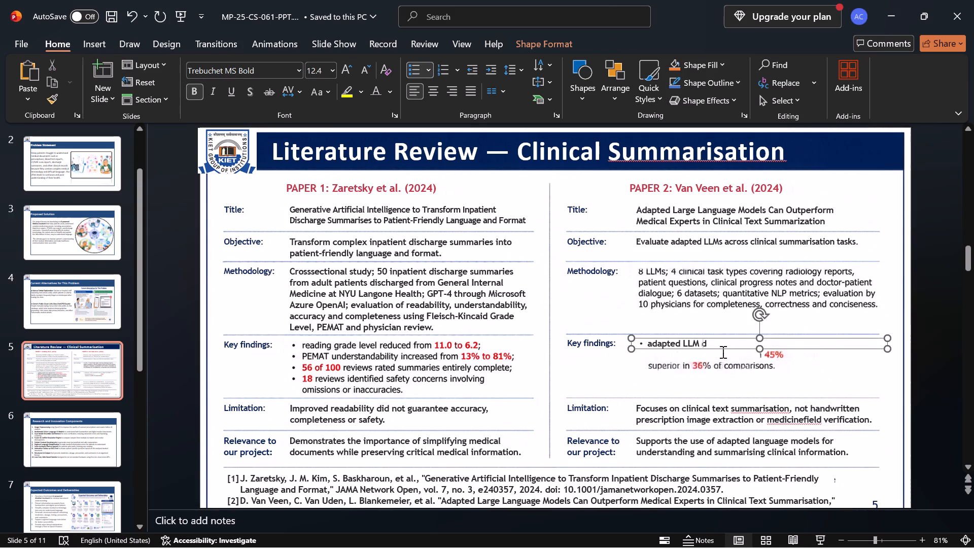
pyautogui.press('Right')
pyautogui.press('BackSpace')
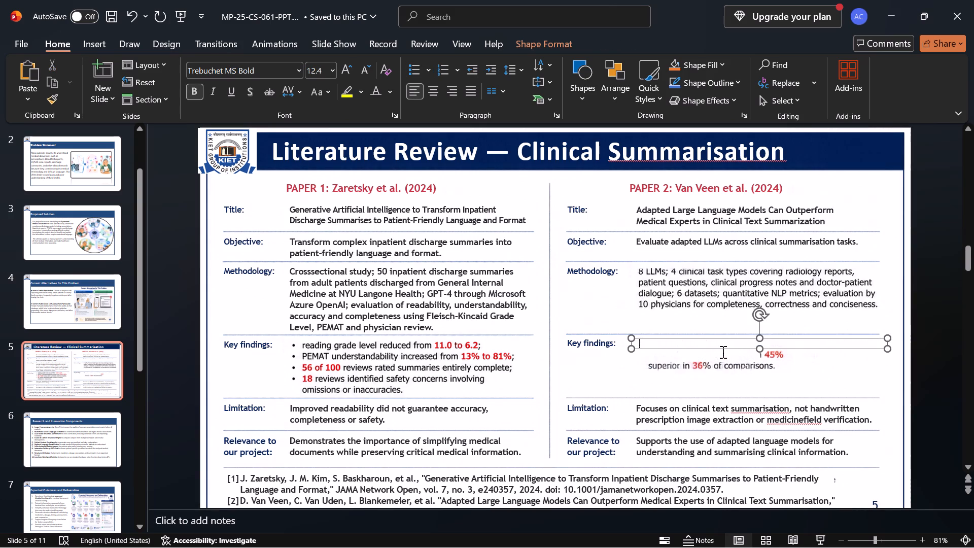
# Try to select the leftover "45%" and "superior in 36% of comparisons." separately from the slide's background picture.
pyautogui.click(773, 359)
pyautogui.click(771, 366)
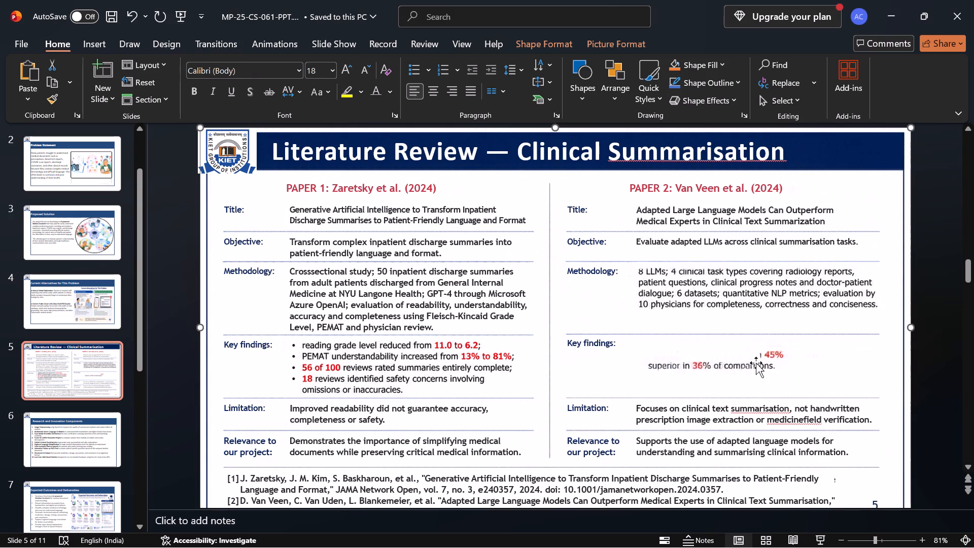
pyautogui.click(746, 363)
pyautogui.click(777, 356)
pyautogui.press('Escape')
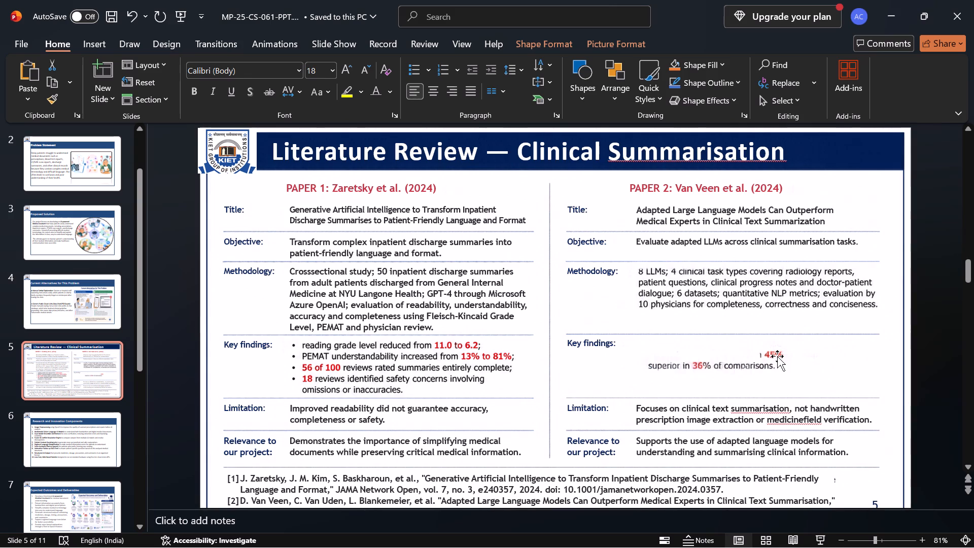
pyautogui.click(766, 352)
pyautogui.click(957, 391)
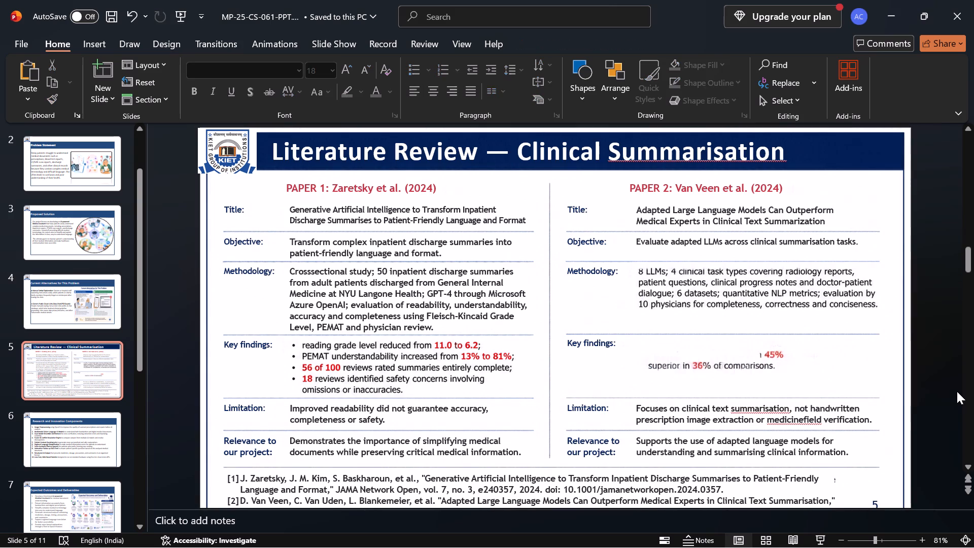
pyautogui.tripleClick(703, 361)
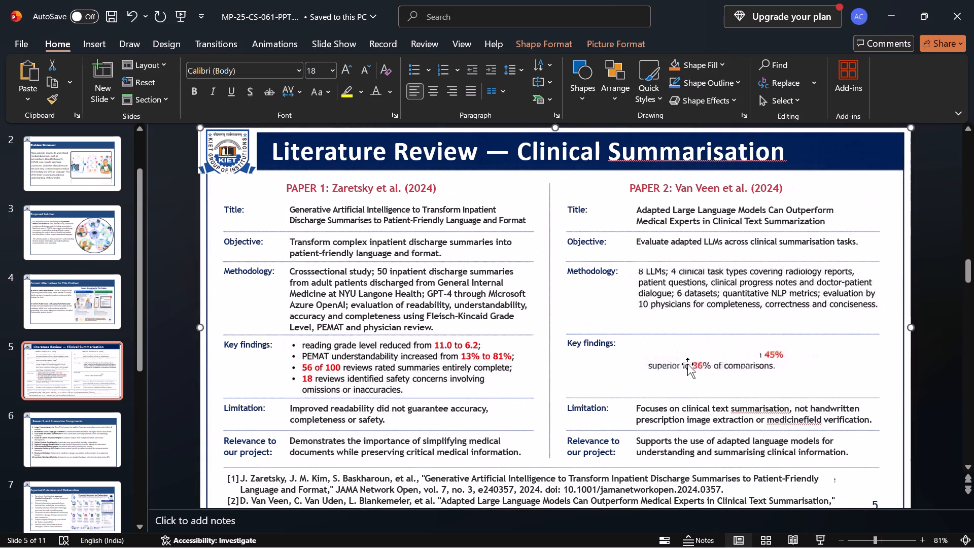
# Nudge the slide-sized background picture slightly upward on the Clinical Summarisation slide.
pyautogui.click(641, 353)
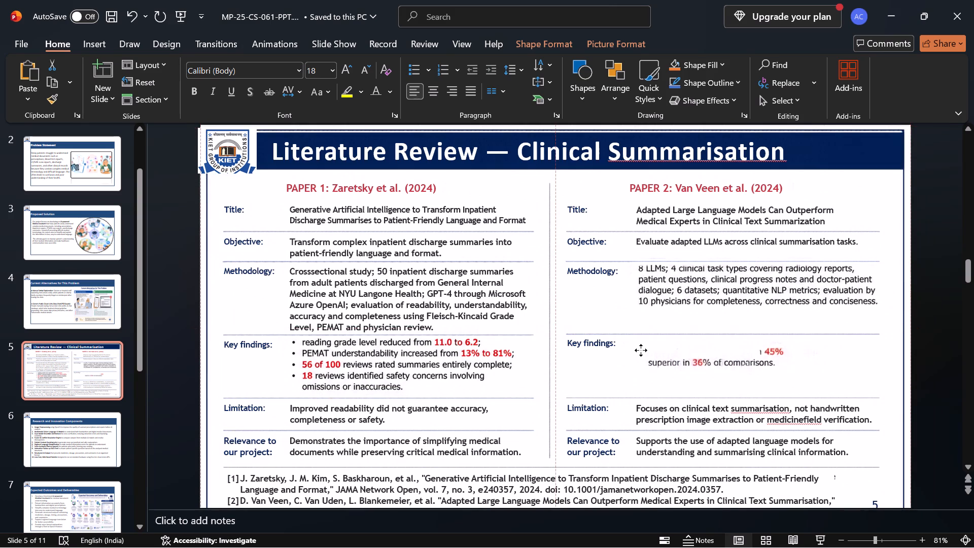
pyautogui.click(826, 357)
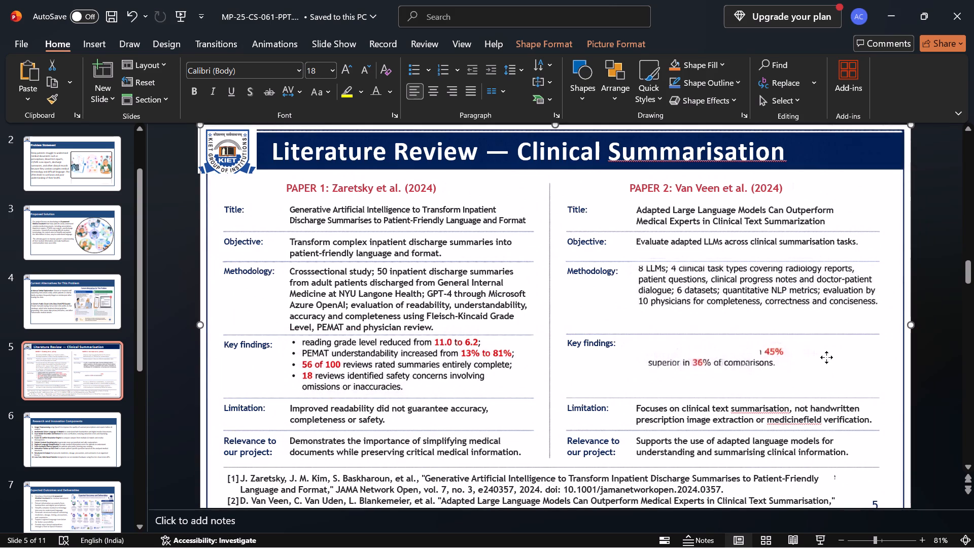
# Delete the text of reference [2] after its initial "D." at the bottom of the slide.
pyautogui.click(973, 394)
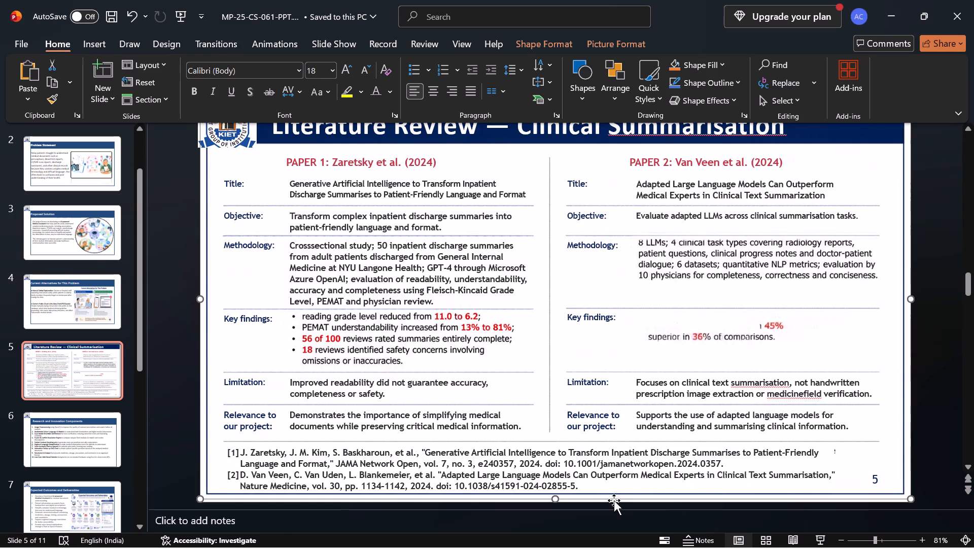
pyautogui.click(576, 486)
pyautogui.moveTo(576, 486); pyautogui.dragTo(360, 471)
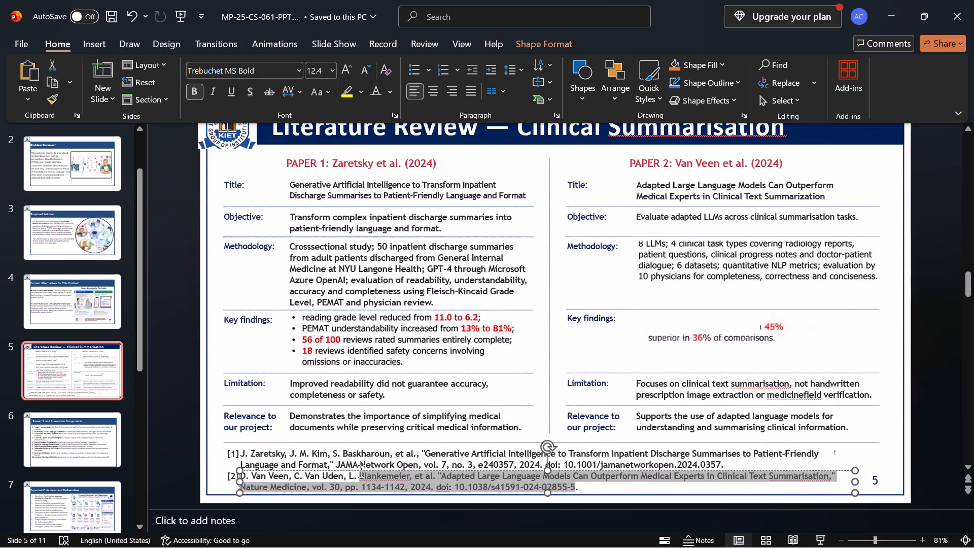
pyautogui.moveTo(360, 471); pyautogui.dragTo(244, 460)
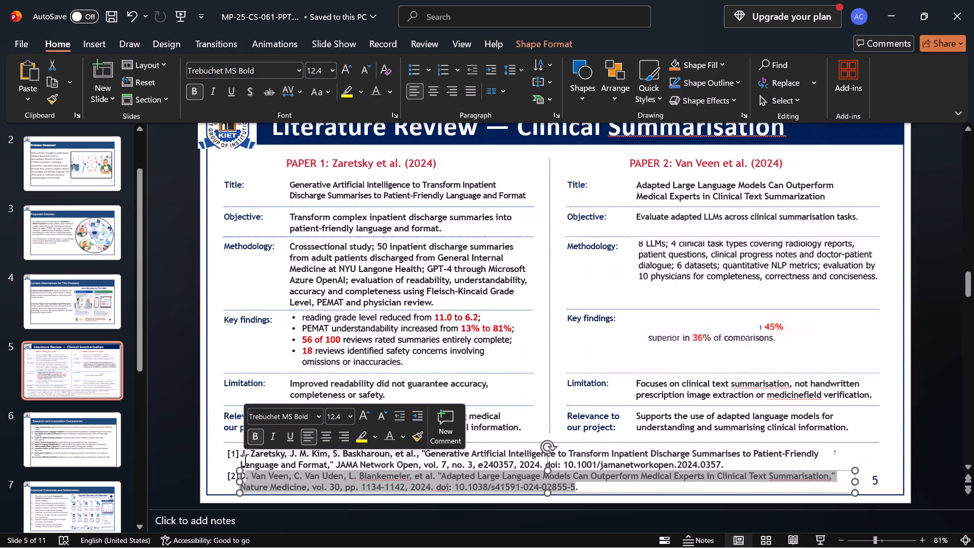
pyautogui.press('BackSpace')
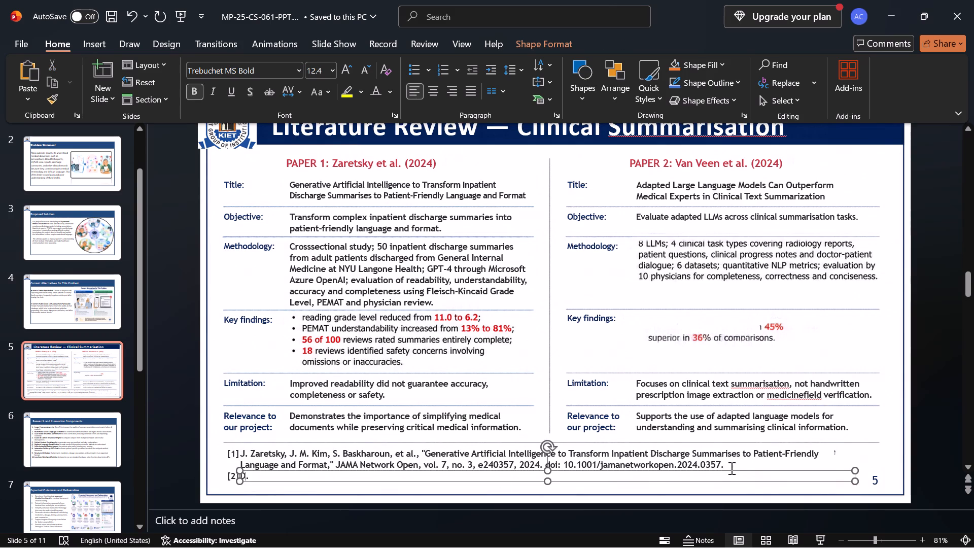
# Delete the text of reference [1] at the bottom of the slide, keeping its bracketed number.
pyautogui.moveTo(730, 468); pyautogui.dragTo(237, 452)
pyautogui.press('BackSpace')
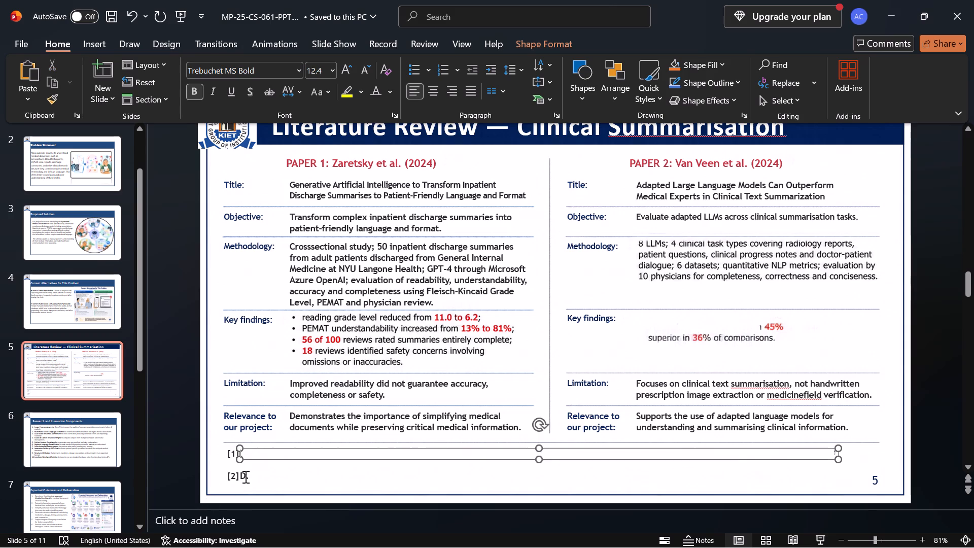
# Delete the remaining initial "D." and the bracketed number [2] of the second reference at the bottom of the slide.
pyautogui.click(245, 476)
pyautogui.press('BackSpace')
pyautogui.press('BackSpace')
pyautogui.press('BackSpace')
pyautogui.press('BackSpace')
pyautogui.press('BackSpace')
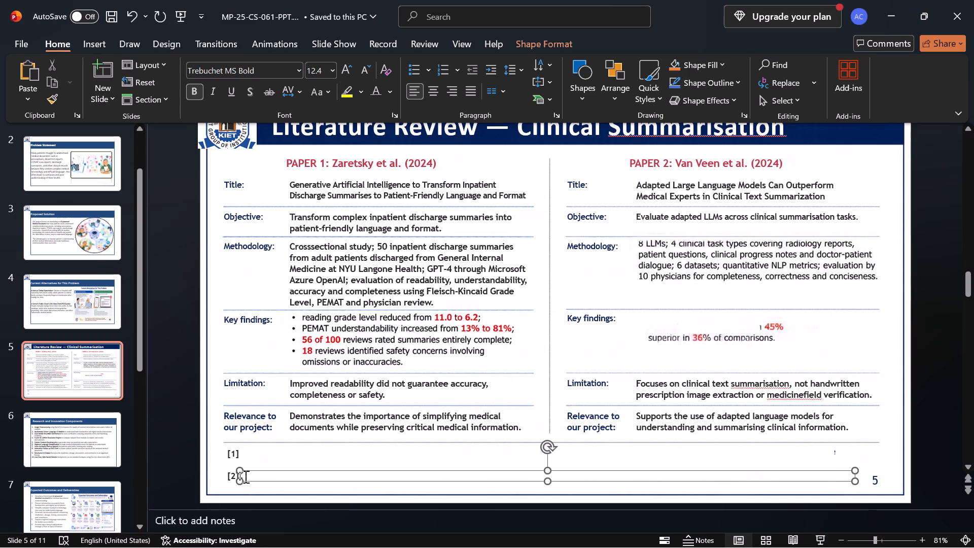
pyautogui.click(233, 475)
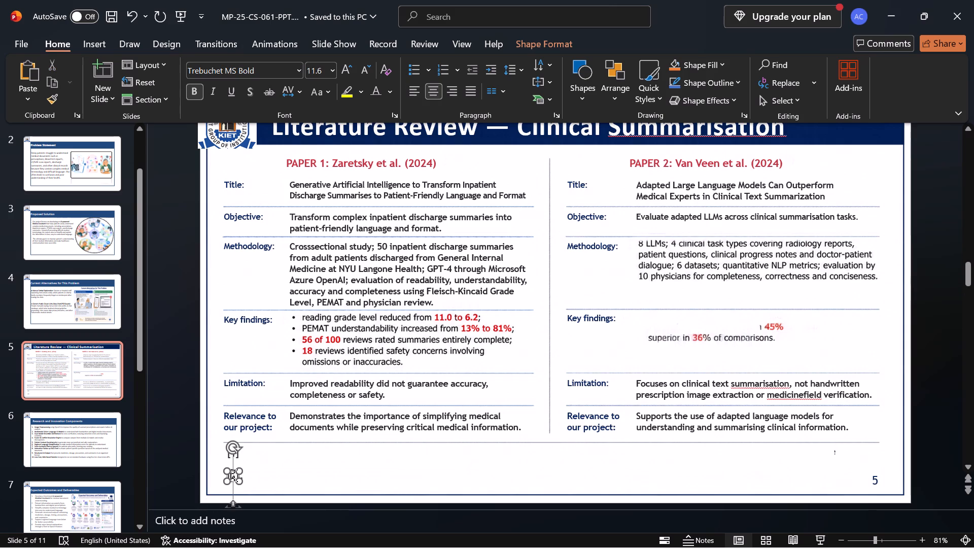
pyautogui.press('BackSpace')
pyautogui.press('Right')
pyautogui.press('BackSpace')
pyautogui.press('Right')
pyautogui.press('BackSpace')
# Delete the bracketed number [1] of the first reference at the bottom of the slide.
pyautogui.click(239, 457)
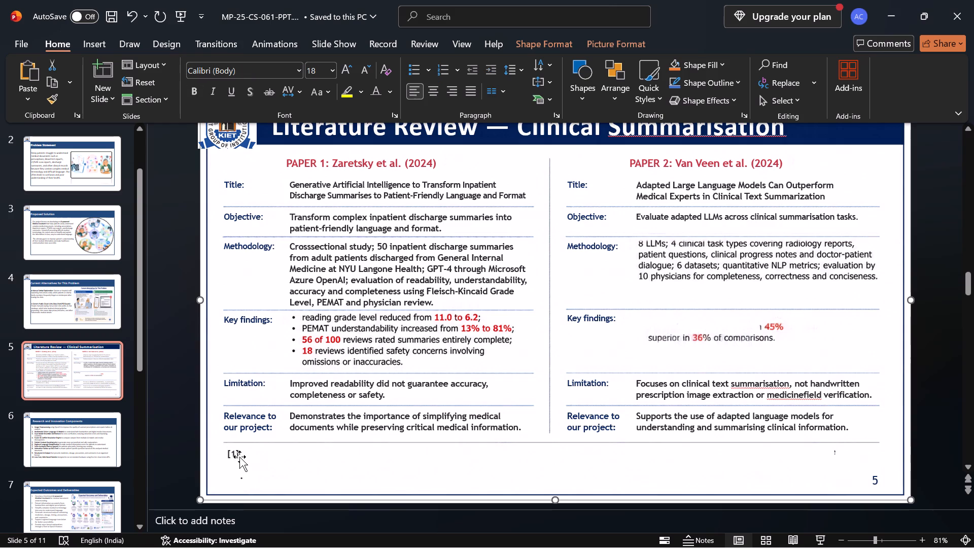
pyautogui.click(236, 452)
pyautogui.press('BackSpace')
pyautogui.press('BackSpace')
pyautogui.press('Right')
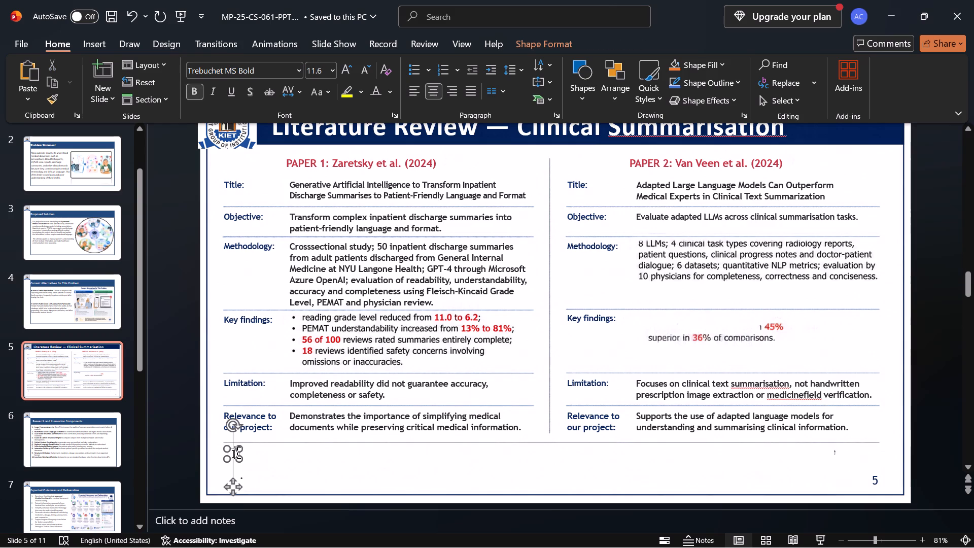
pyautogui.press('BackSpace')
pyautogui.click(282, 468)
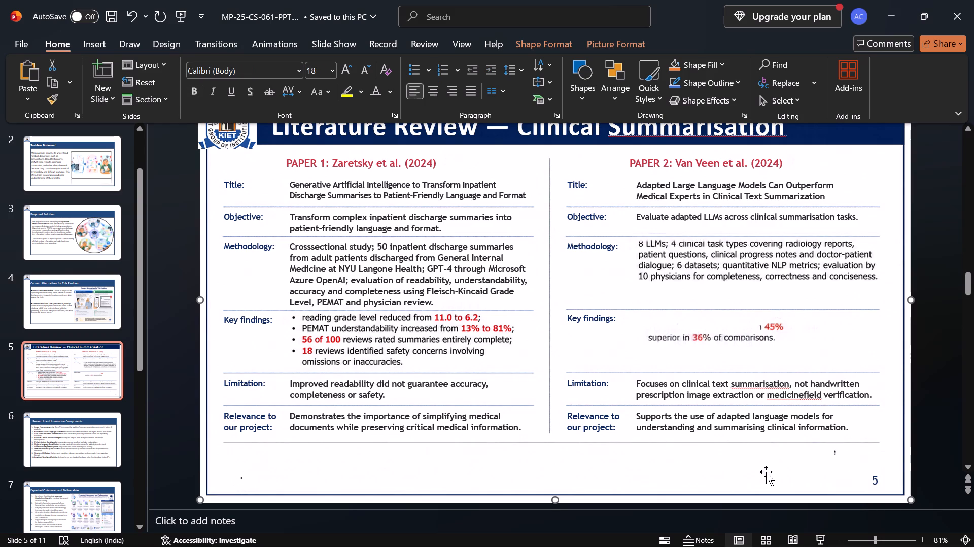
# Delete the slide number 5 from the bottom corner of the Clinical Summarisation slide.
pyautogui.click(879, 477)
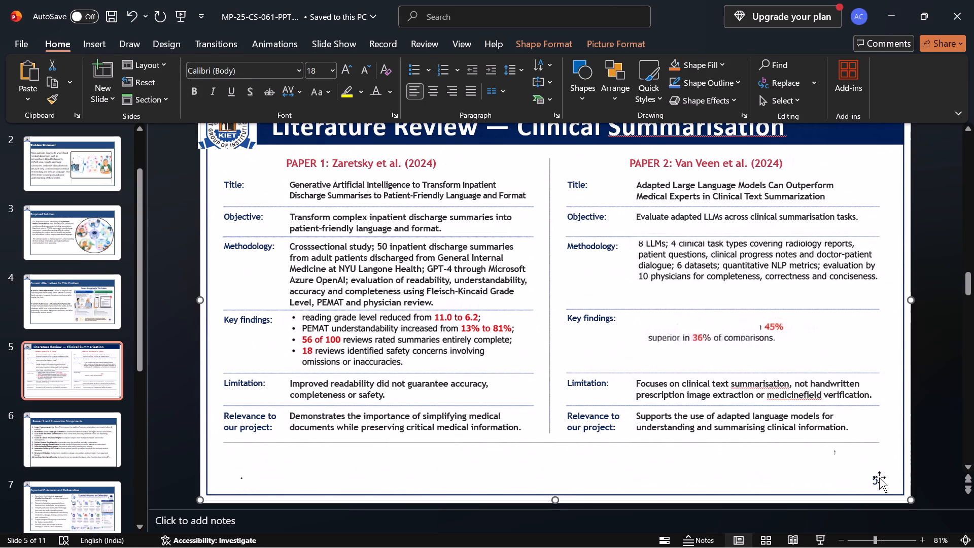
pyautogui.click(876, 482)
pyautogui.press('BackSpace')
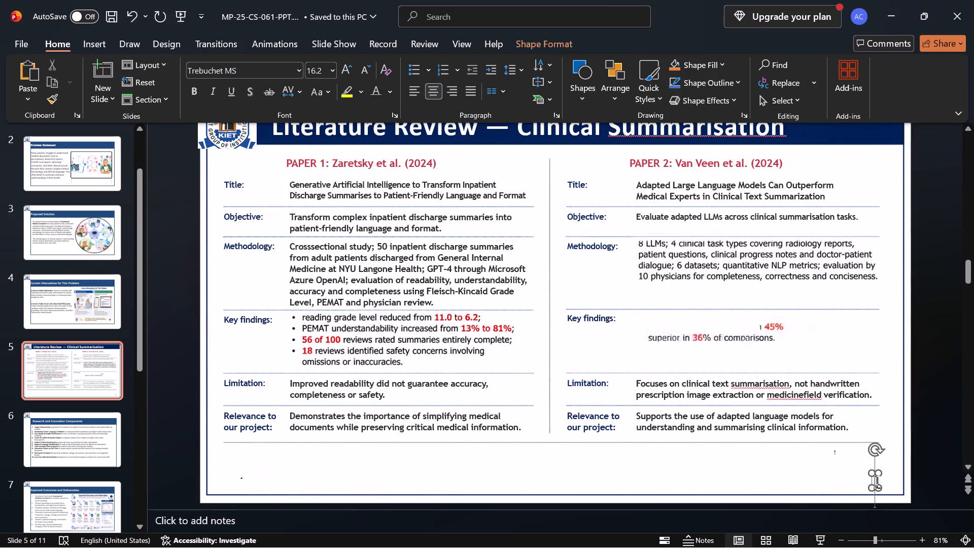
pyautogui.click(973, 436)
pyautogui.click(922, 402)
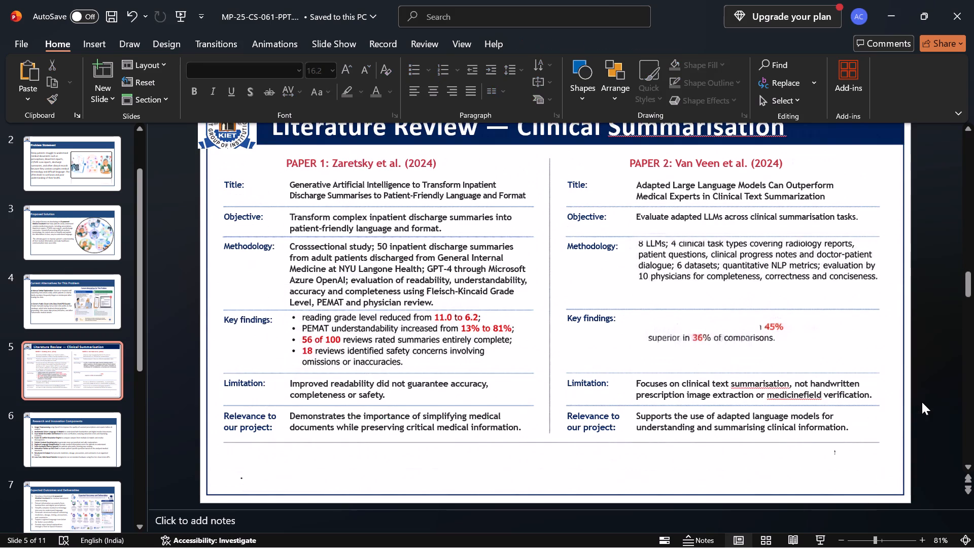
pyautogui.press('Escape')
# Try to select the leftover "45%" and "superior in 36% of comparisons." text, nudging the slide-sized background picture slightly downward.
pyautogui.click(777, 333)
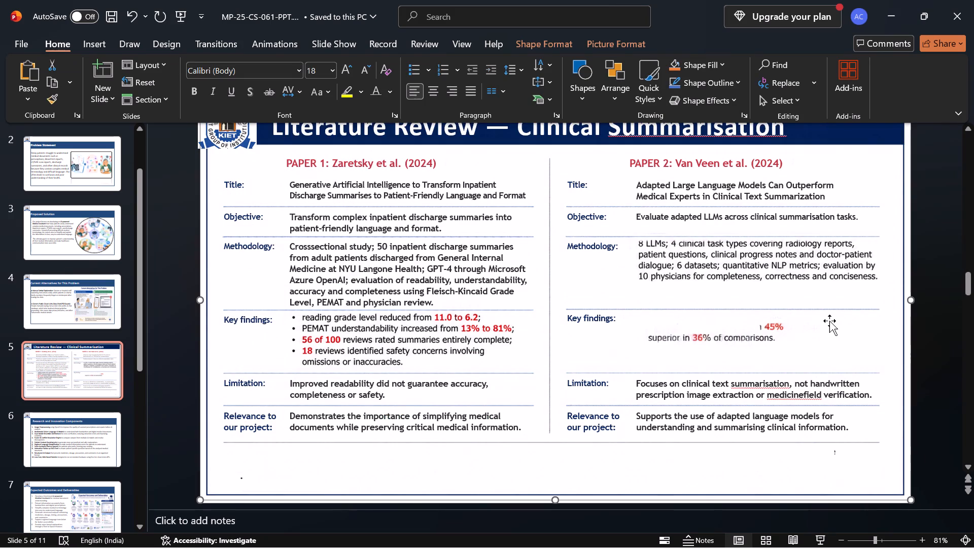
pyautogui.click(659, 337)
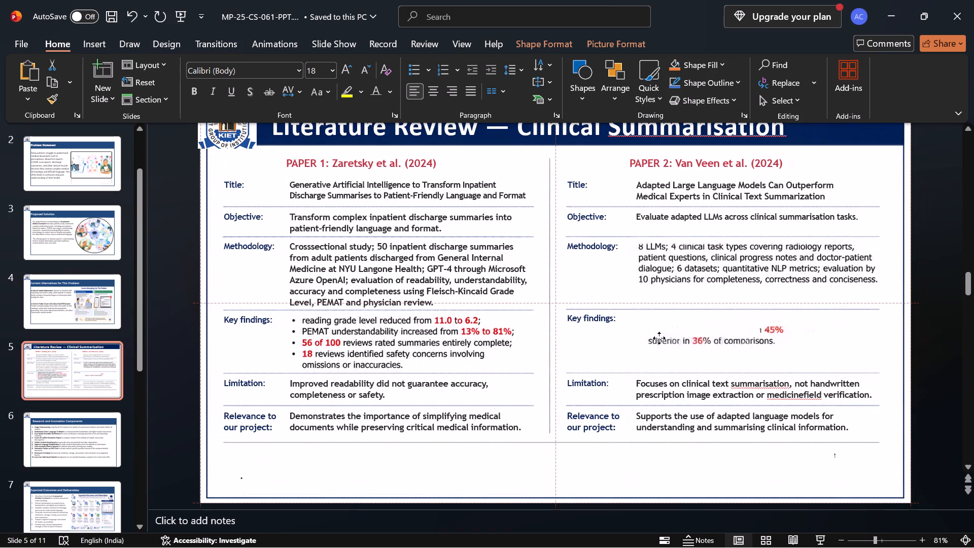
pyautogui.doubleClick(651, 338)
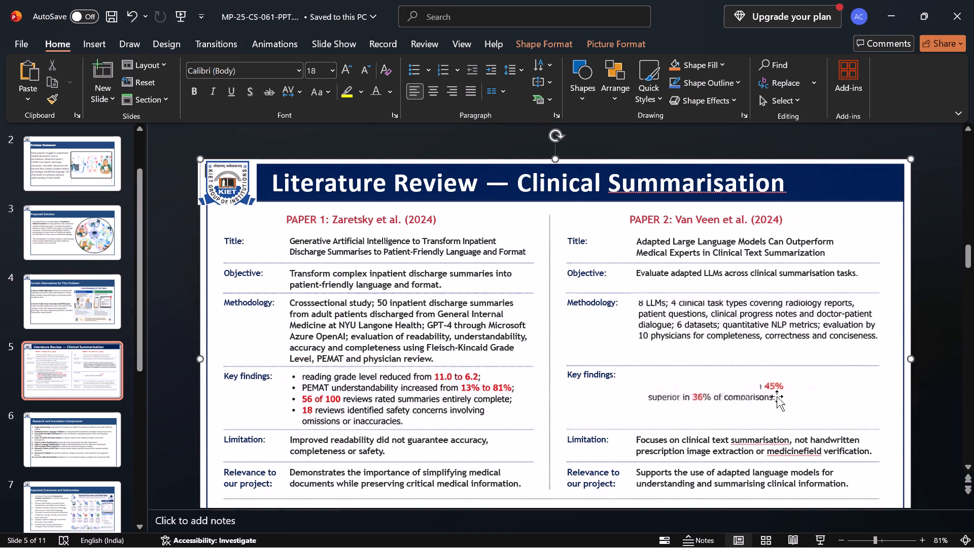
pyautogui.click(775, 388)
pyautogui.click(770, 393)
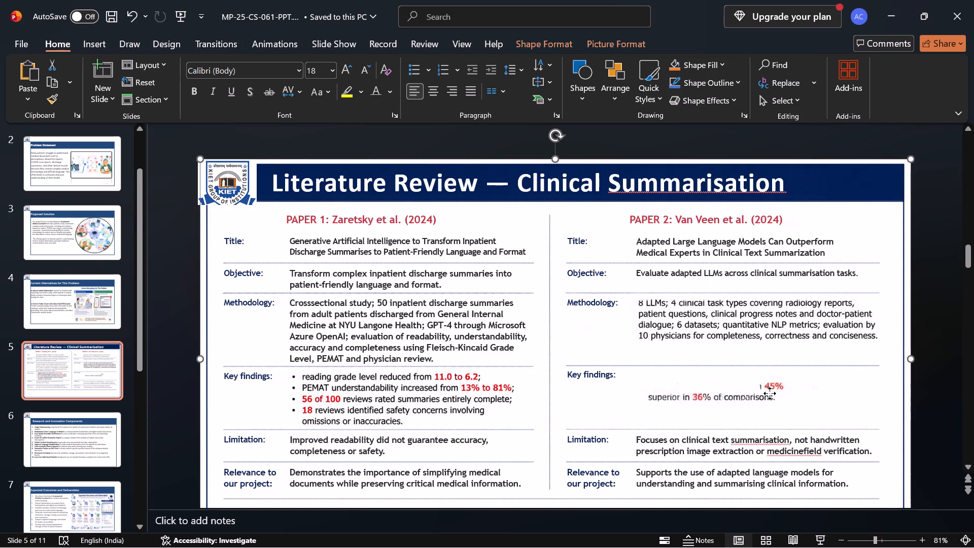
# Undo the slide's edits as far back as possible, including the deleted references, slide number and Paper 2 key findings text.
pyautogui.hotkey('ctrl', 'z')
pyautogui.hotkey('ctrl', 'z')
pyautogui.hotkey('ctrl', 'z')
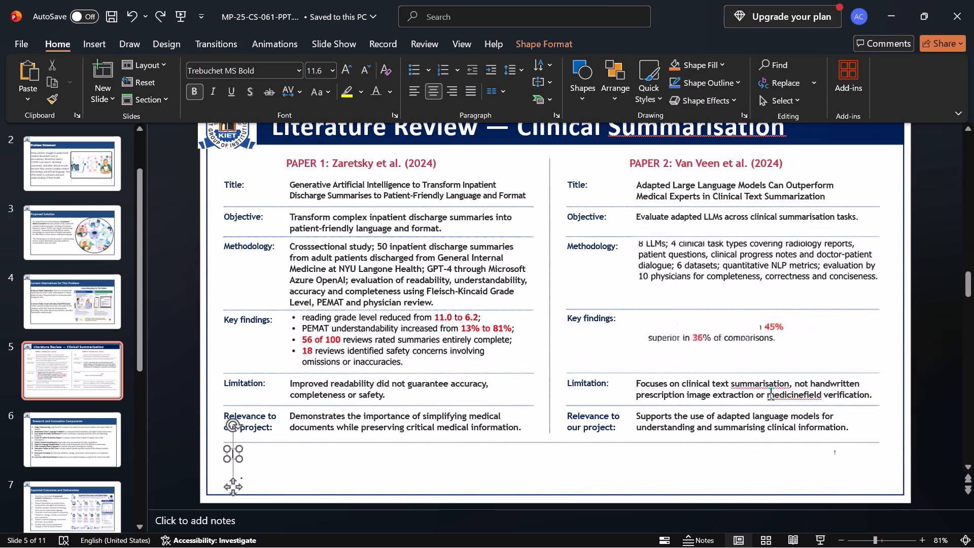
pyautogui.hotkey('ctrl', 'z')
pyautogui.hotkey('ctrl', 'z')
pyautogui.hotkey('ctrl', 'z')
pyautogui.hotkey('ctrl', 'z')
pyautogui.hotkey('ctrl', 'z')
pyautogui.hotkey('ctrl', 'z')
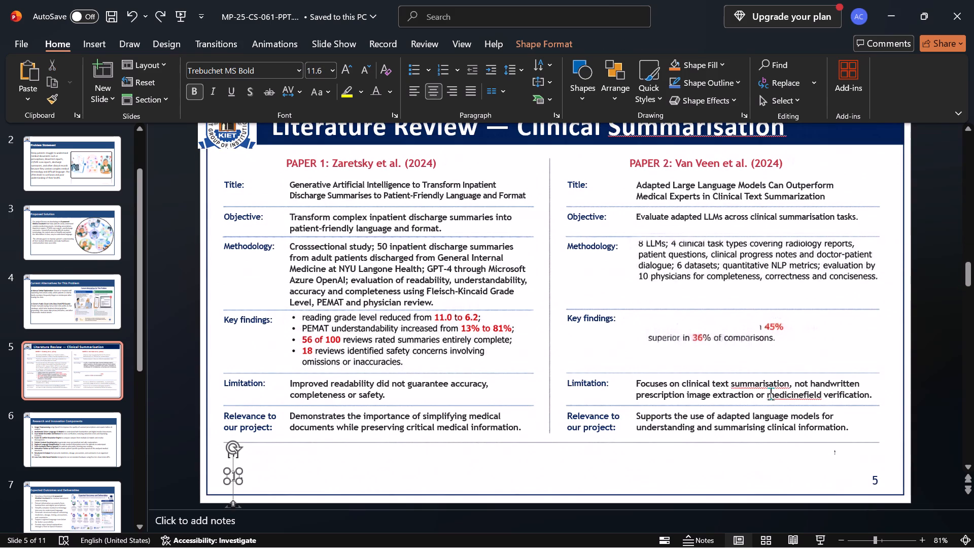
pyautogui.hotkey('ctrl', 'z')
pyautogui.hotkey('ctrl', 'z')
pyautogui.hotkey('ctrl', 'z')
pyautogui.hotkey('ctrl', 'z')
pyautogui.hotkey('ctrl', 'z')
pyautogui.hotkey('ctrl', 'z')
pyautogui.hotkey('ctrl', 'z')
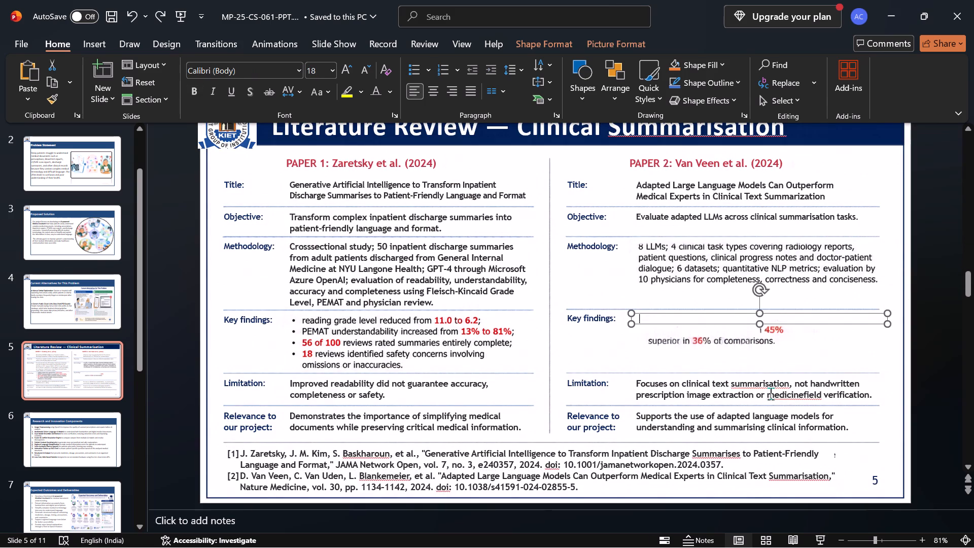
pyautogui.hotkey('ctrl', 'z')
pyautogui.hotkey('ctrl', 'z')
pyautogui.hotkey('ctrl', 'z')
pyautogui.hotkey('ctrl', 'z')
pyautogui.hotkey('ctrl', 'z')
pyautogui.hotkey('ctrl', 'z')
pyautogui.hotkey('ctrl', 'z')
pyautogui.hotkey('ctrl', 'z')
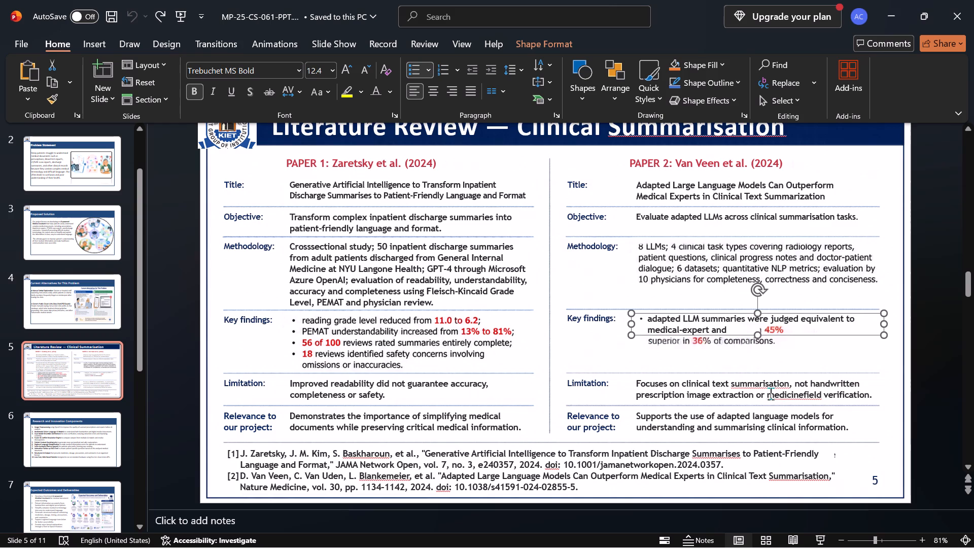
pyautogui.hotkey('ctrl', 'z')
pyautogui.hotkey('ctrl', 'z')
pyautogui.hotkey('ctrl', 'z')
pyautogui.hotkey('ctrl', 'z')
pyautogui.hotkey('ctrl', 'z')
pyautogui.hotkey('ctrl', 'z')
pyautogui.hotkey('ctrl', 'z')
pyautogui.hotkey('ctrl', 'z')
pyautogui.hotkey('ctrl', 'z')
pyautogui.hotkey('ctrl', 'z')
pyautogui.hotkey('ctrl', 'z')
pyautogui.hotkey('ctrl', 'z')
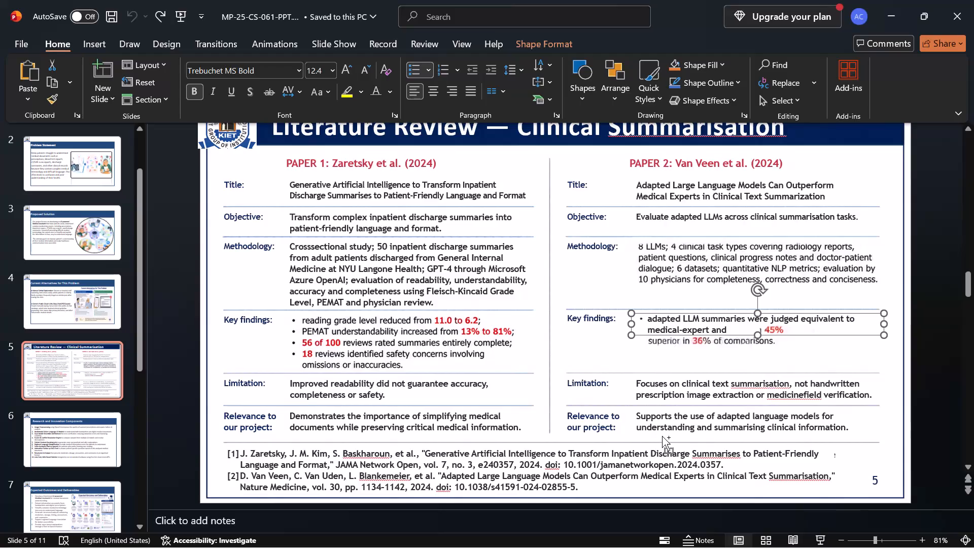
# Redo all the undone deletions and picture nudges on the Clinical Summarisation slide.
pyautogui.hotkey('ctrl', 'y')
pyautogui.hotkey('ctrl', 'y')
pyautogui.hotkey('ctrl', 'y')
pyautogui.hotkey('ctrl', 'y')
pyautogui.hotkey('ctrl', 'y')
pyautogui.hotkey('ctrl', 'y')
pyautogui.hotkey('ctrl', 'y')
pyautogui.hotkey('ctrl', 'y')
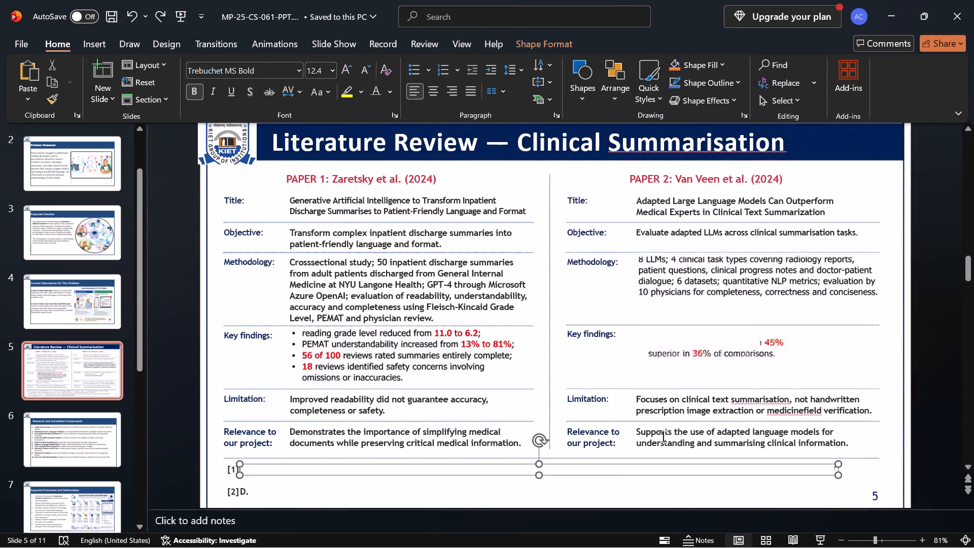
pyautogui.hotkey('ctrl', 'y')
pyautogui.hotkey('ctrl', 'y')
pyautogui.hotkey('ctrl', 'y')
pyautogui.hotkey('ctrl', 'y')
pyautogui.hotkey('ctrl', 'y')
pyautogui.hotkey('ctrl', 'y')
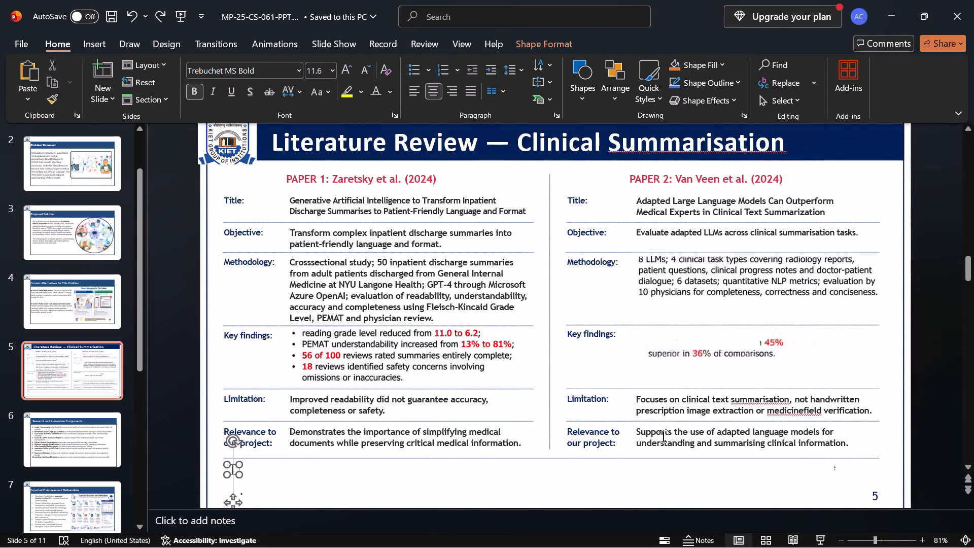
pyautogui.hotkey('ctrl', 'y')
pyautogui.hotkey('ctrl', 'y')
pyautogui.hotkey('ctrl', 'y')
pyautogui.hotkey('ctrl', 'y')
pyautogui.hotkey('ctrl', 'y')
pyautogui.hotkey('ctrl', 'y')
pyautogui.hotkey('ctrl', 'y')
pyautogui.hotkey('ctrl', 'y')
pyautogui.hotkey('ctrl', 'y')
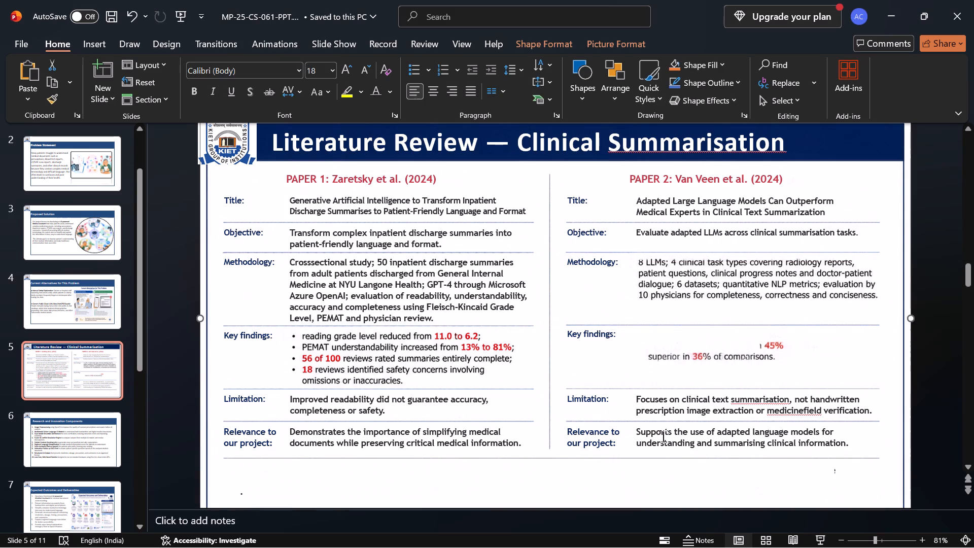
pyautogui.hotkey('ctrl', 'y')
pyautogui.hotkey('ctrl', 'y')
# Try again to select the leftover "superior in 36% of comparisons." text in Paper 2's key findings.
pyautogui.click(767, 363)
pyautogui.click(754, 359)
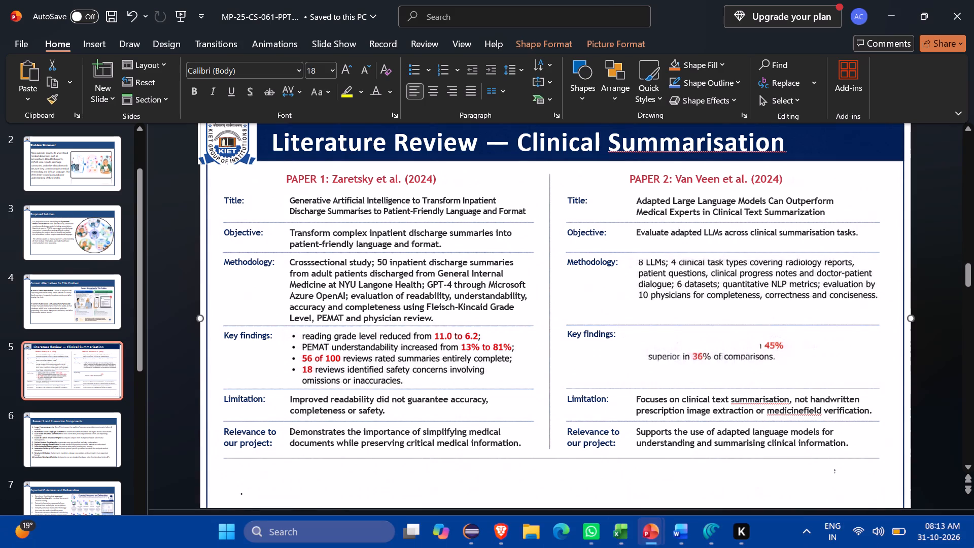
# Examine the literature review slides in the AI-Powered Medical Assistant deck, and return to the MP-25-CS-061 project deck.
pyautogui.click(700, 482)
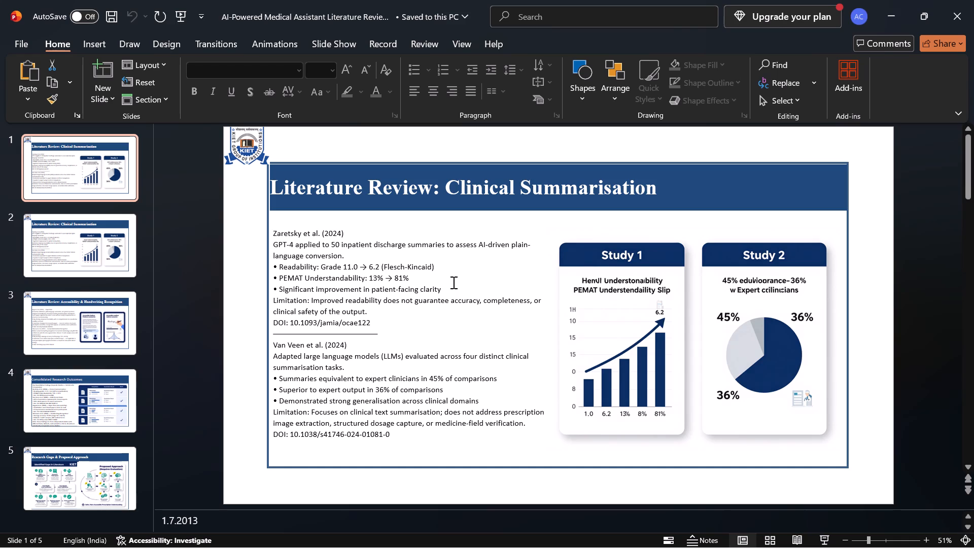
pyautogui.click(101, 261)
pyautogui.click(103, 351)
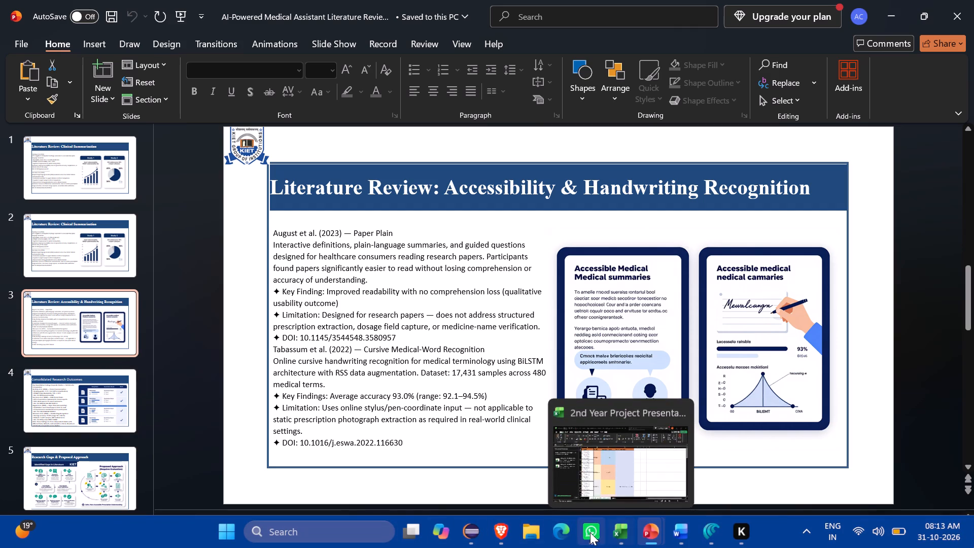
pyautogui.click(654, 481)
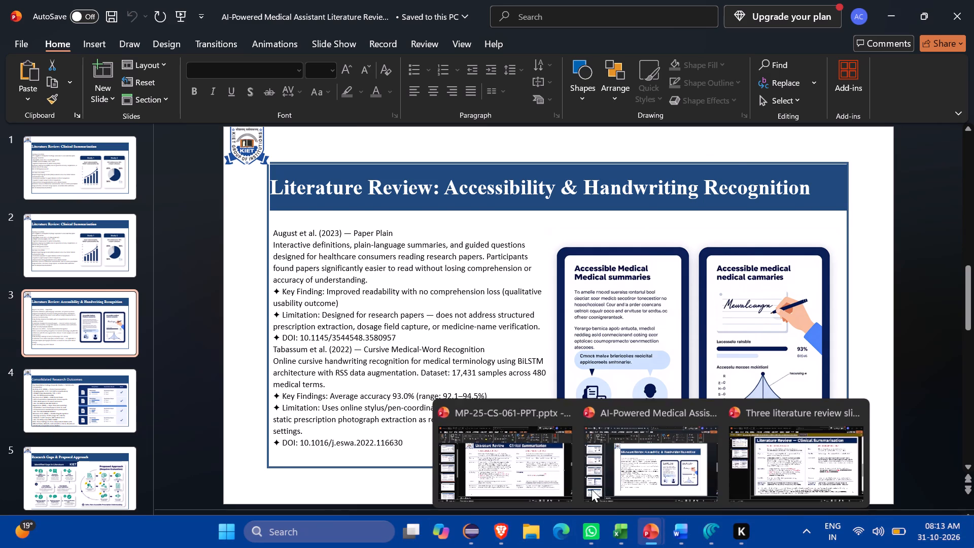
pyautogui.click(539, 480)
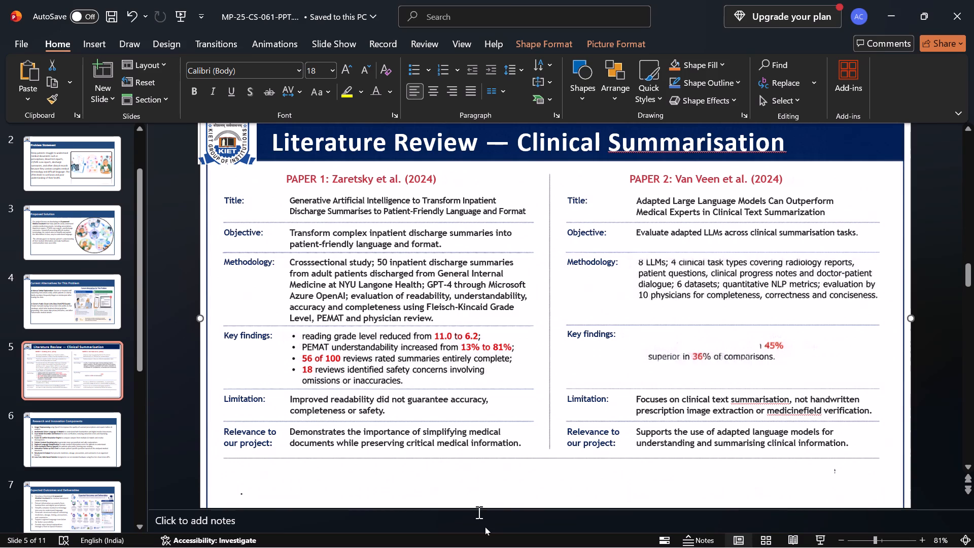
# Switch to the "Three literature review slides" deck and copy Paper 2's key findings text from its Clinical Summarisation slide.
pyautogui.click(758, 463)
pyautogui.click(673, 329)
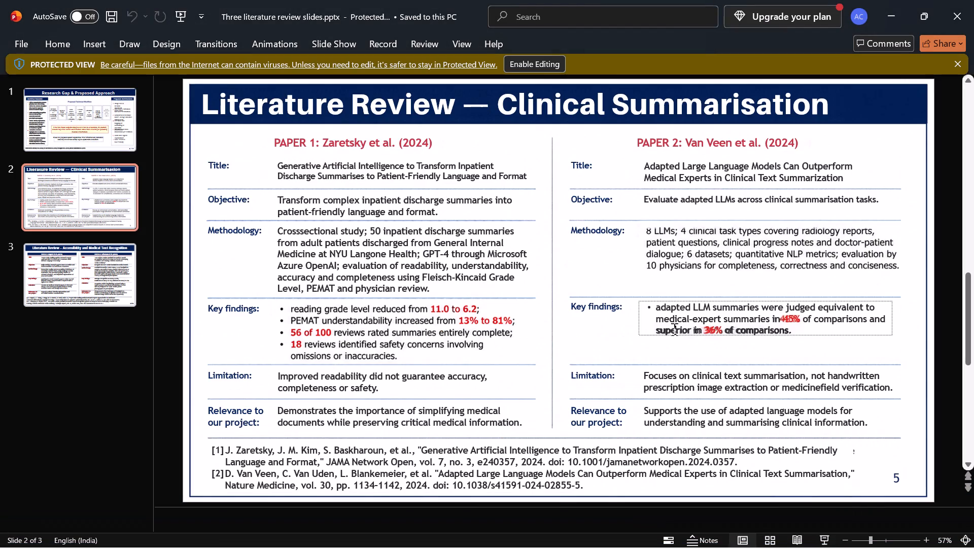
pyautogui.moveTo(794, 329); pyautogui.dragTo(631, 304)
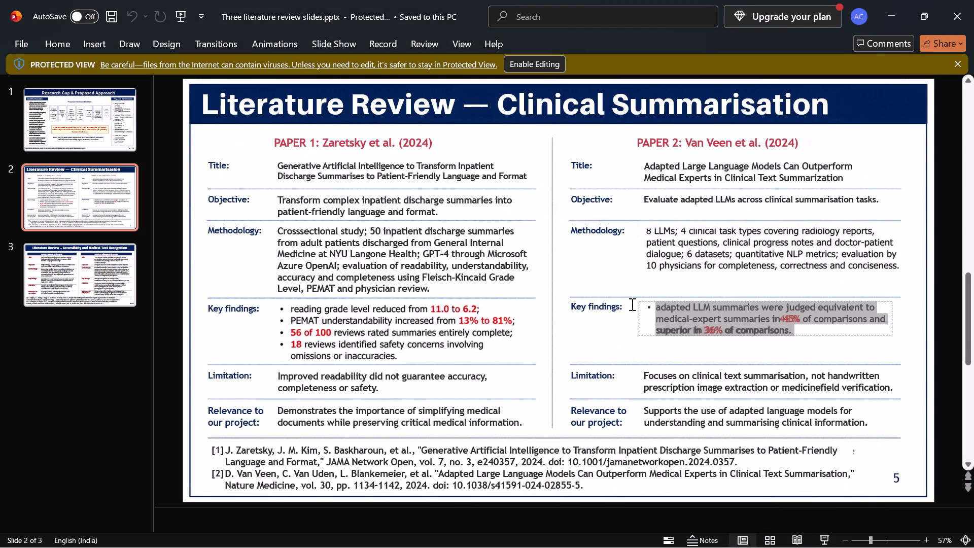
pyautogui.moveTo(631, 304); pyautogui.dragTo(631, 301)
pyautogui.hotkey('ctrl', 'c')
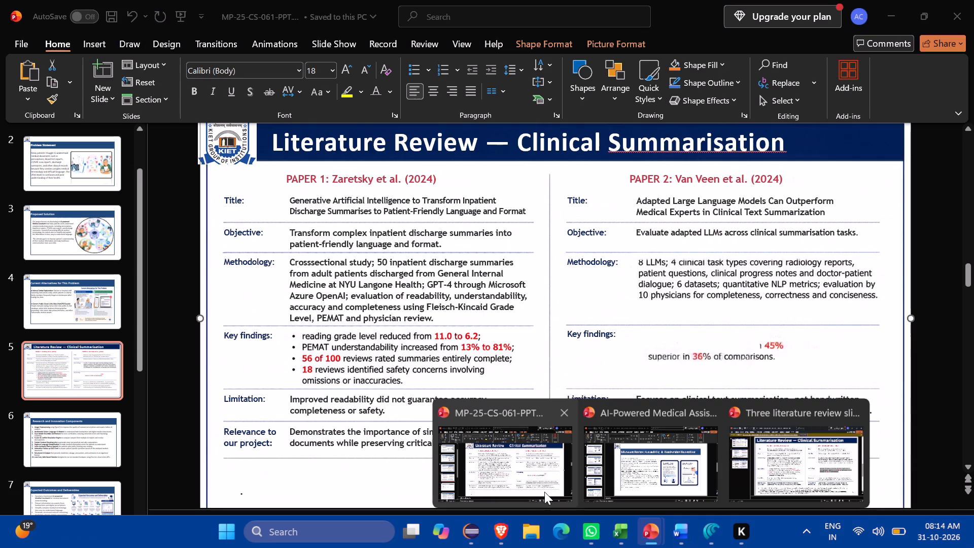
# Return to the project deck and apply a white theme shape style with a grey outline to the Clinical Summarisation slide's full-slide picture.
pyautogui.click(544, 492)
pyautogui.click(697, 337)
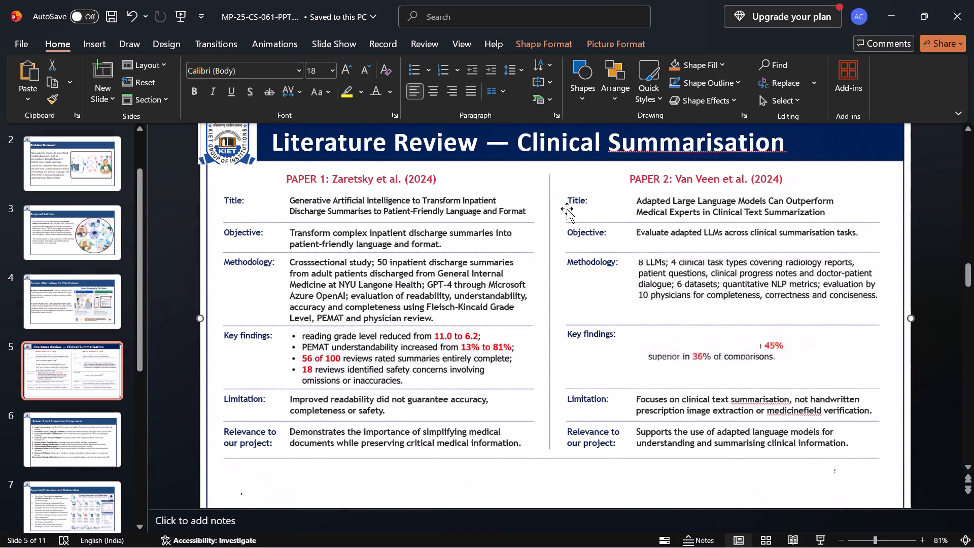
pyautogui.click(110, 44)
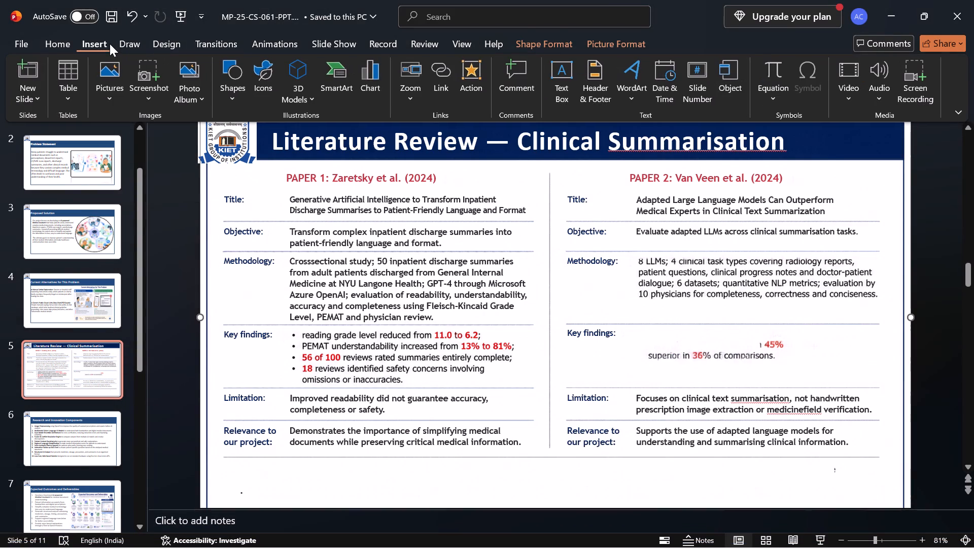
pyautogui.click(614, 43)
pyautogui.click(547, 37)
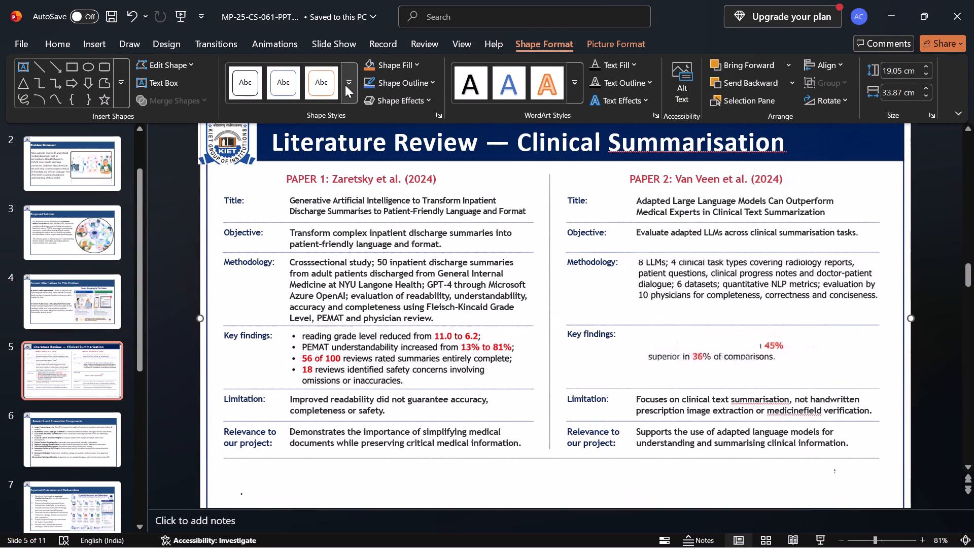
pyautogui.click(345, 85)
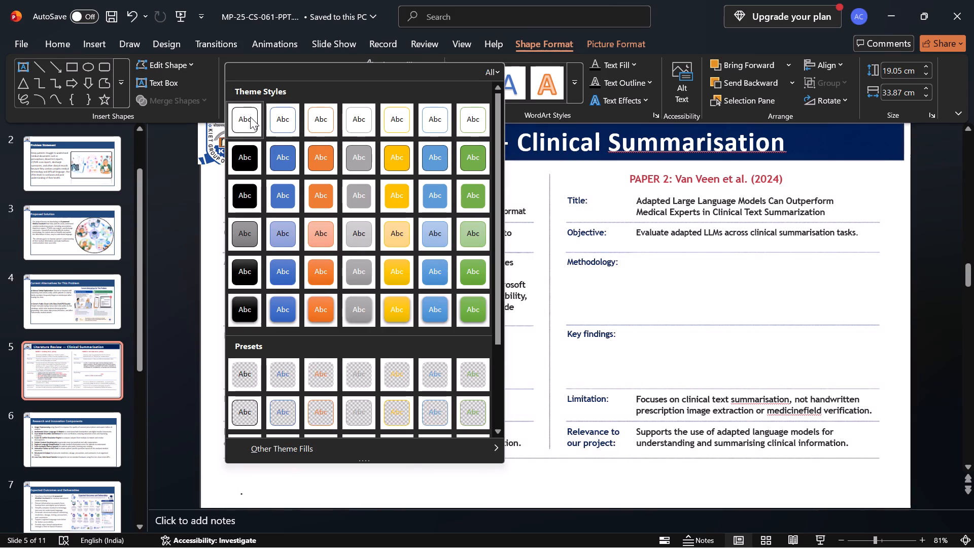
pyautogui.click(351, 115)
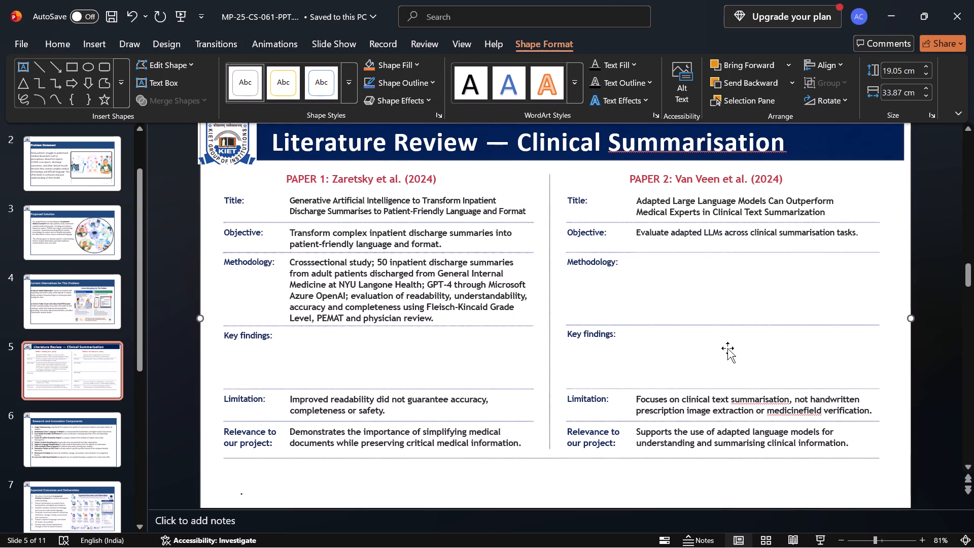
pyautogui.click(935, 379)
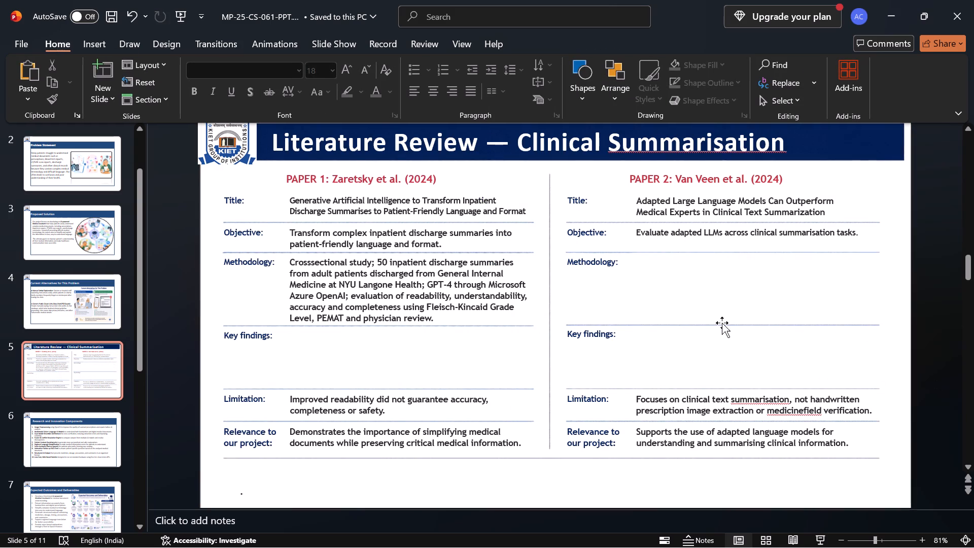
# Insert a text box in Paper 2's Key findings row and paste the copied key findings text into it.
pyautogui.click(92, 45)
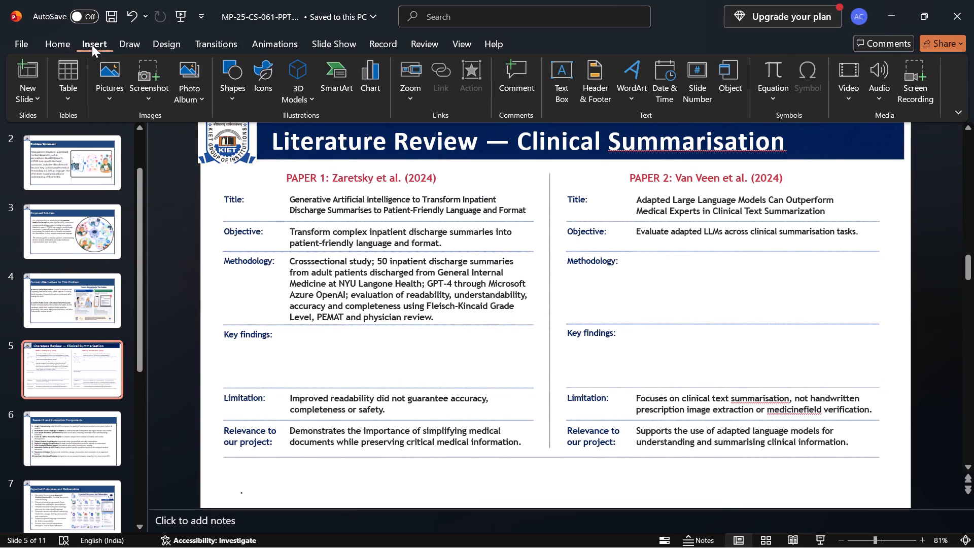
pyautogui.click(565, 79)
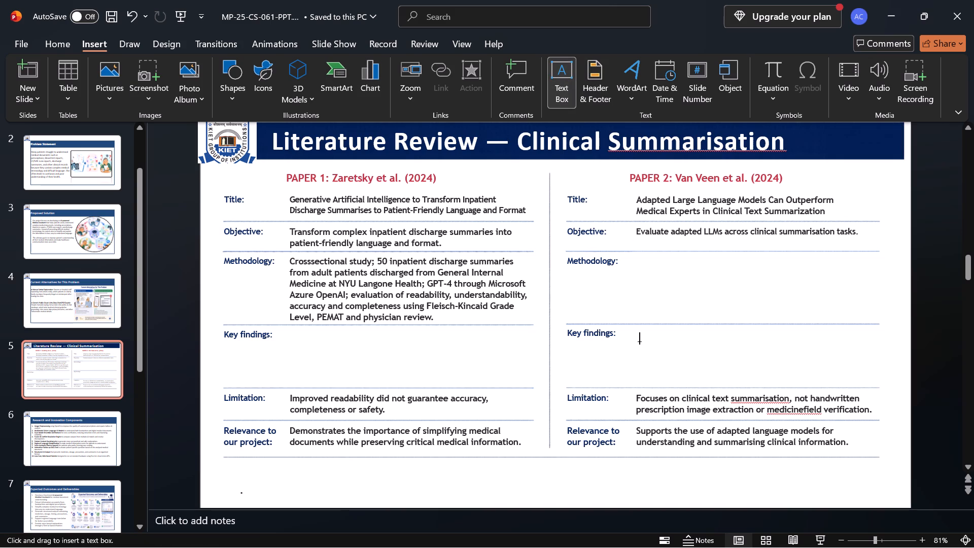
pyautogui.moveTo(635, 333); pyautogui.dragTo(843, 382)
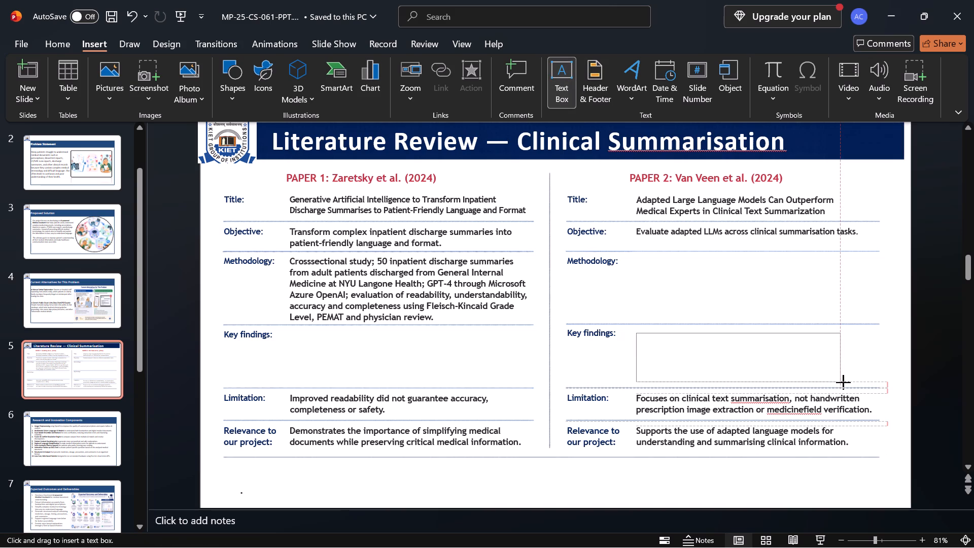
pyautogui.moveTo(843, 382); pyautogui.dragTo(868, 380)
pyautogui.hotkey('ctrl', 'v')
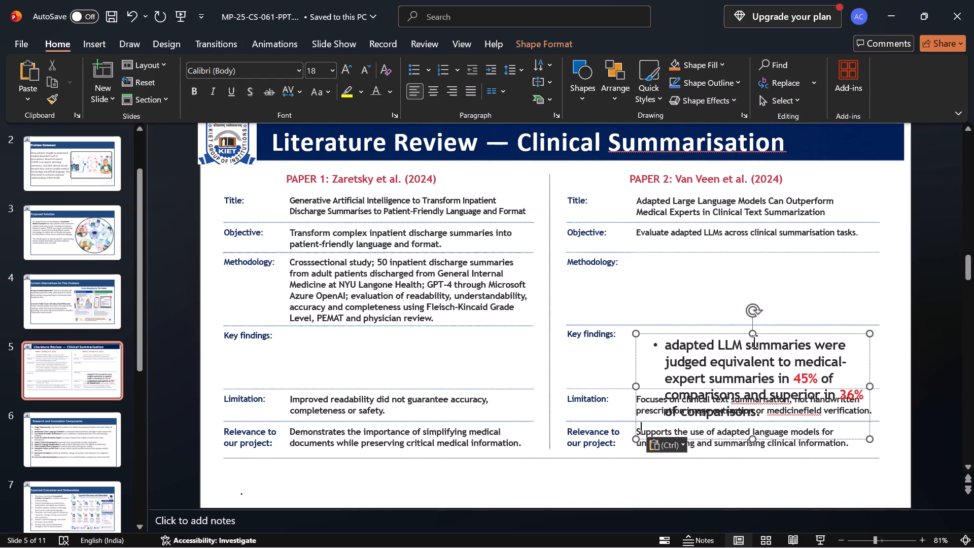
# Move the pasted text box up clear of the lower rows, remove the text's bold and set its font size to 16.
pyautogui.moveTo(676, 334); pyautogui.dragTo(611, 225)
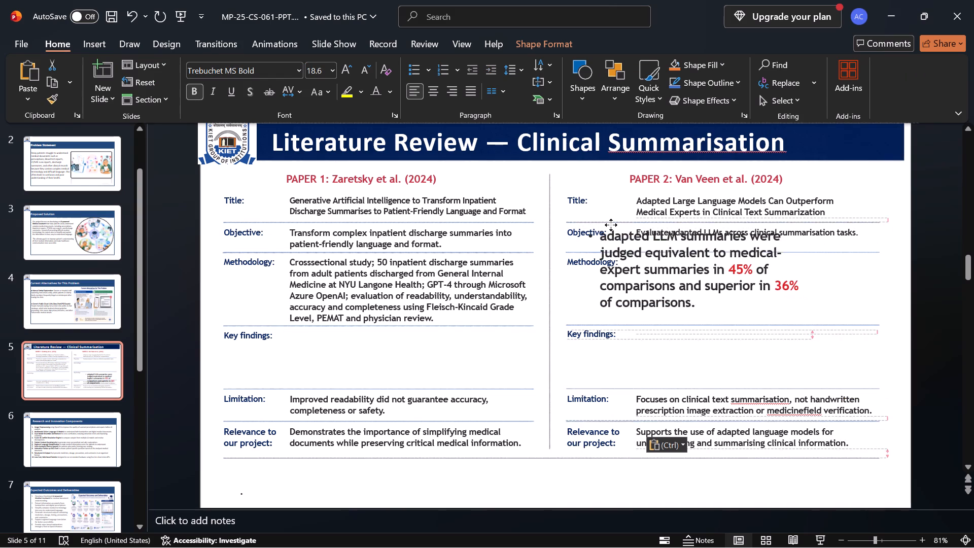
pyautogui.moveTo(611, 225); pyautogui.dragTo(611, 225)
pyautogui.moveTo(706, 307); pyautogui.dragTo(602, 246)
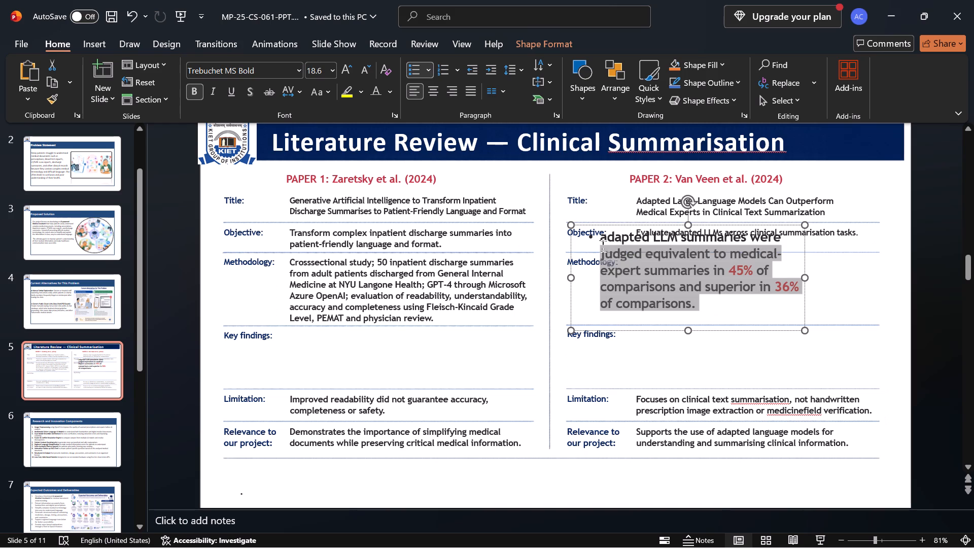
pyautogui.moveTo(602, 246); pyautogui.dragTo(597, 236)
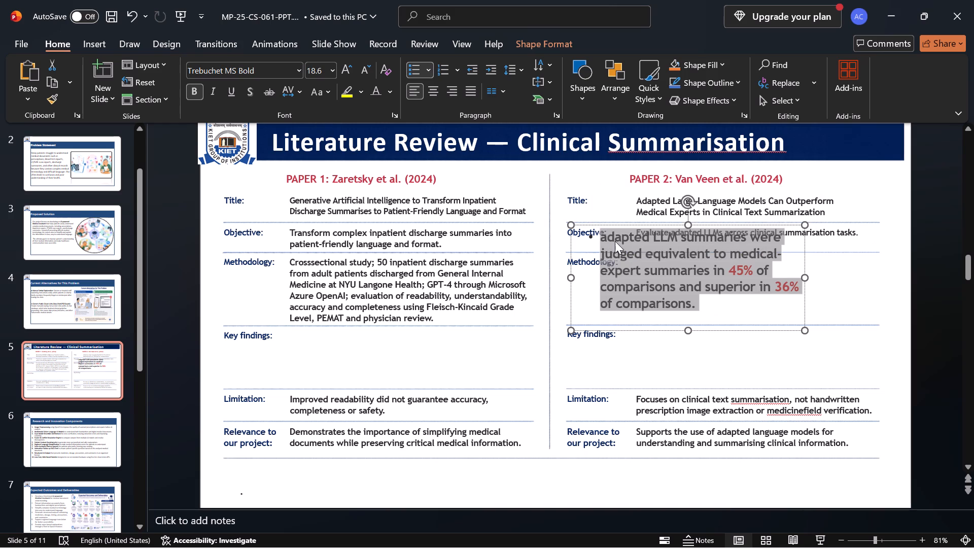
pyautogui.click(192, 92)
pyautogui.click(332, 71)
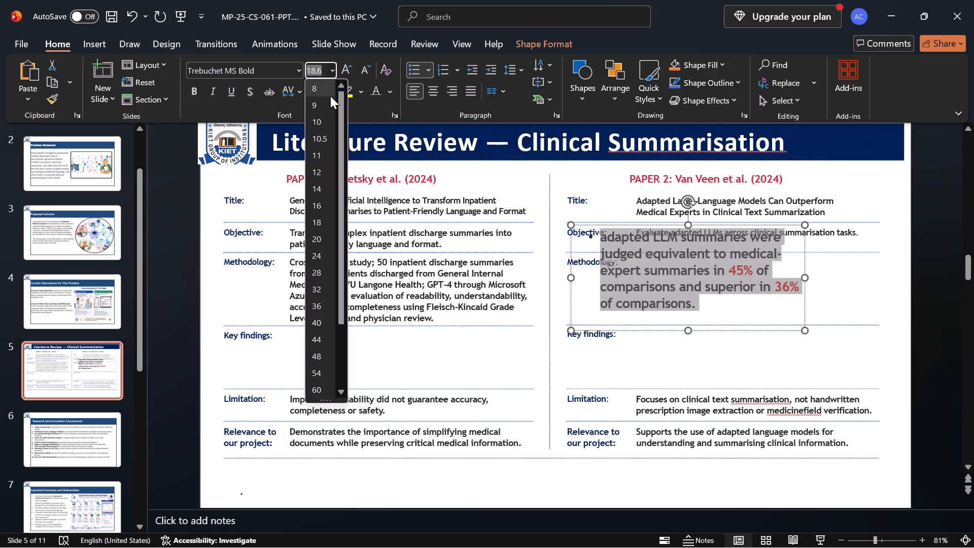
pyautogui.click(322, 202)
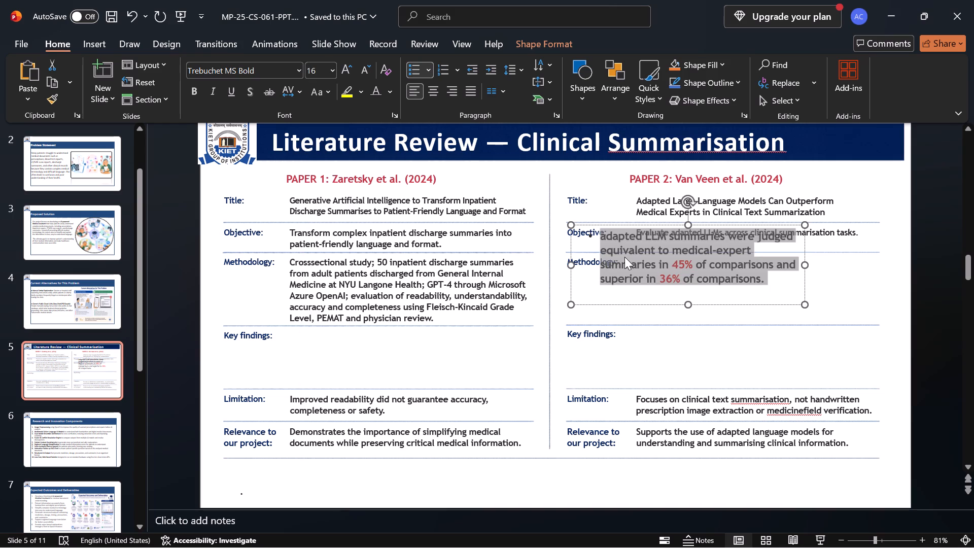
# Move the key findings text box back down into Paper 2's Key findings row, above the Limitation line.
pyautogui.moveTo(584, 227); pyautogui.dragTo(632, 283)
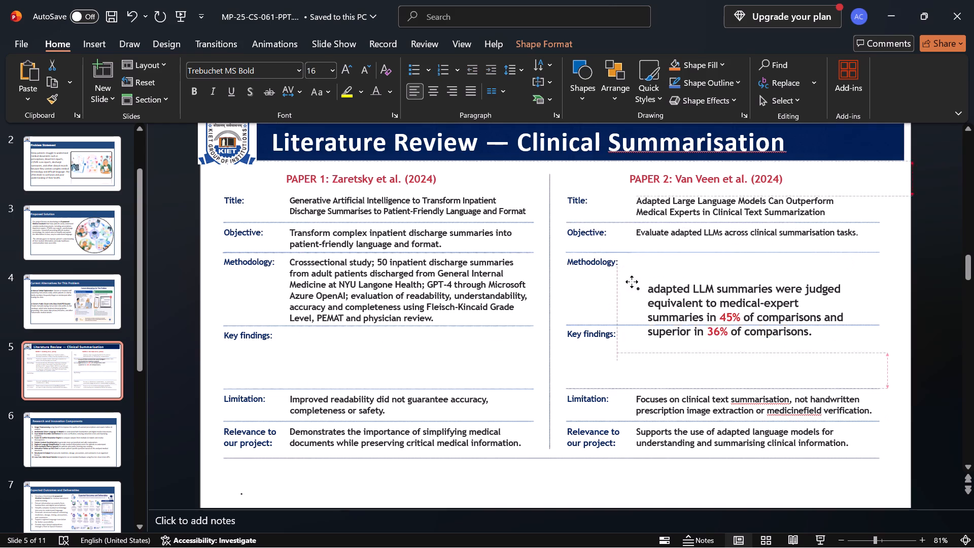
pyautogui.moveTo(632, 283); pyautogui.dragTo(597, 330)
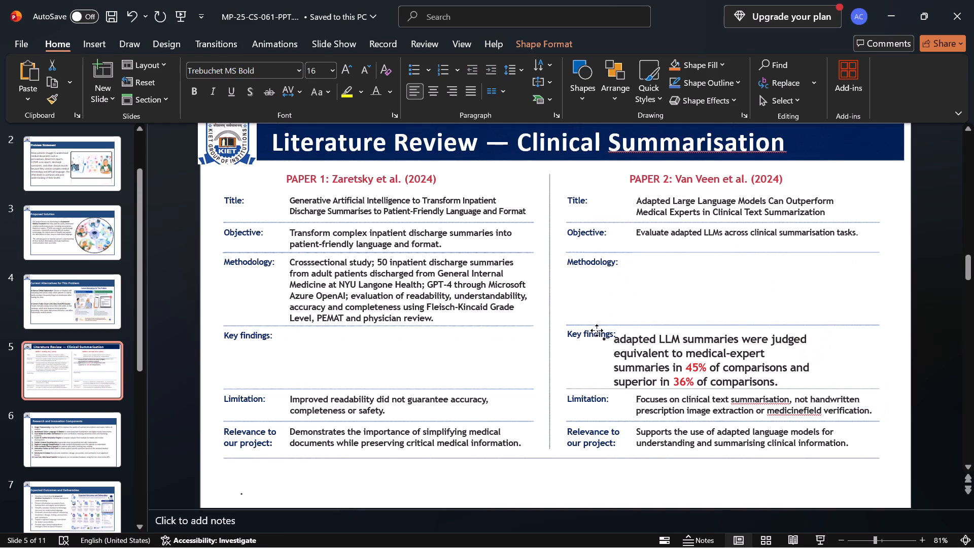
pyautogui.moveTo(597, 330); pyautogui.dragTo(603, 329)
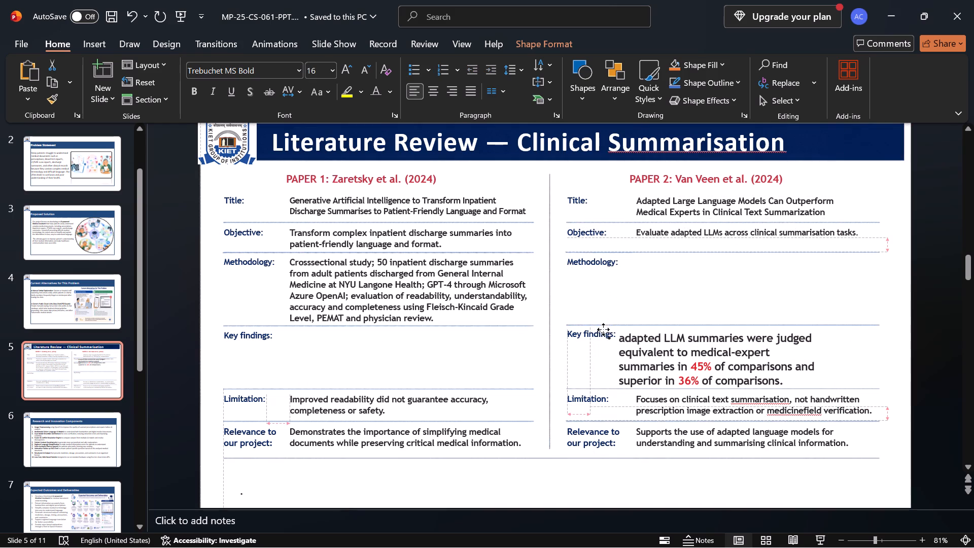
pyautogui.moveTo(603, 329); pyautogui.dragTo(605, 327)
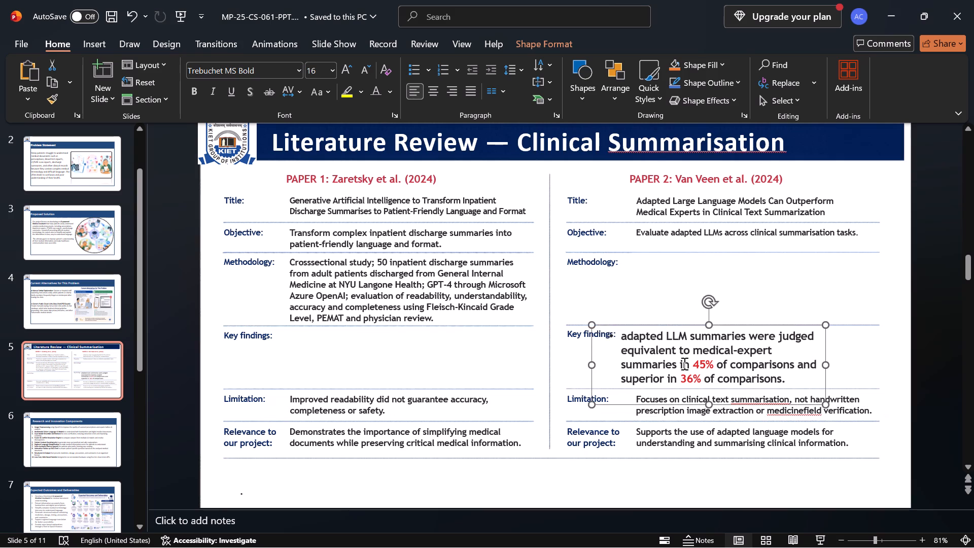
# Set the font of Paper 2's key findings text to Times New Roman.
pyautogui.moveTo(789, 382); pyautogui.dragTo(621, 332)
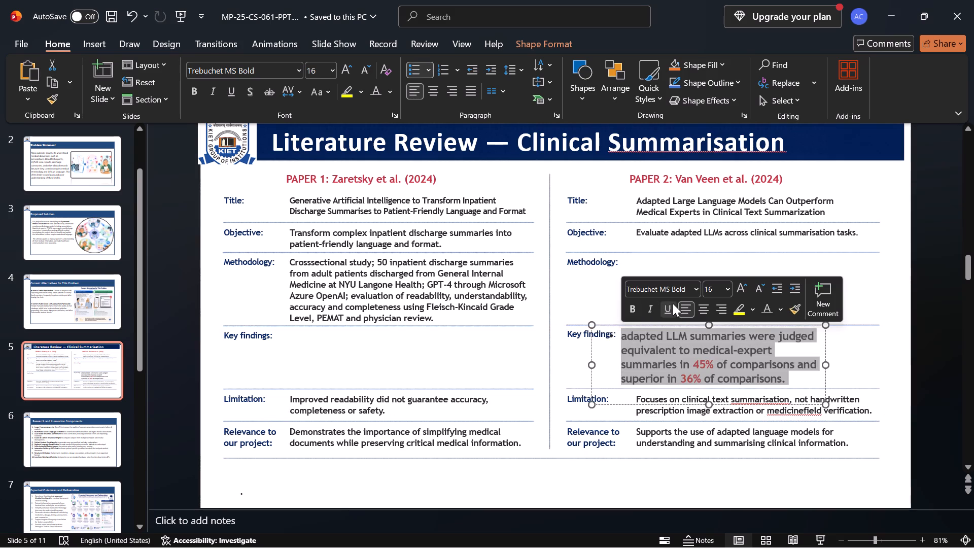
pyautogui.click(693, 290)
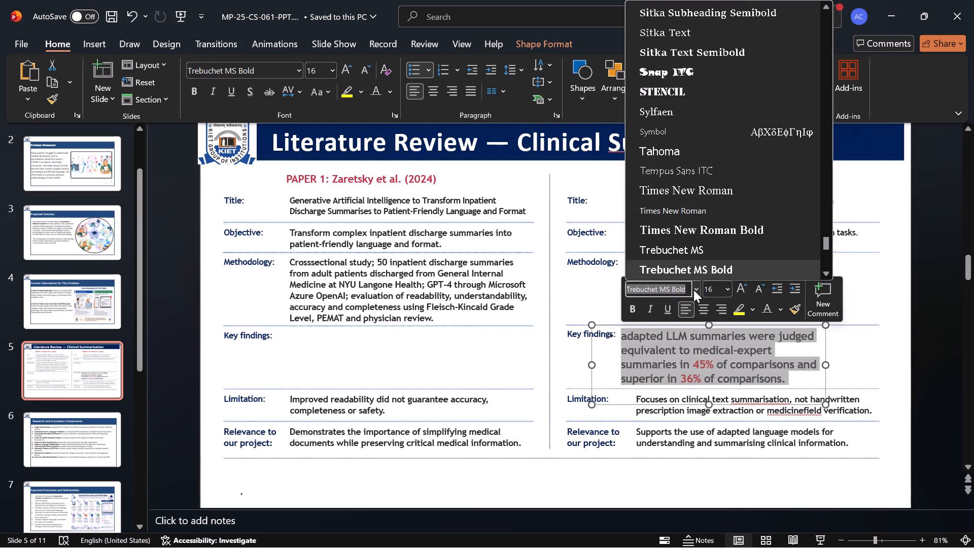
pyautogui.click(695, 217)
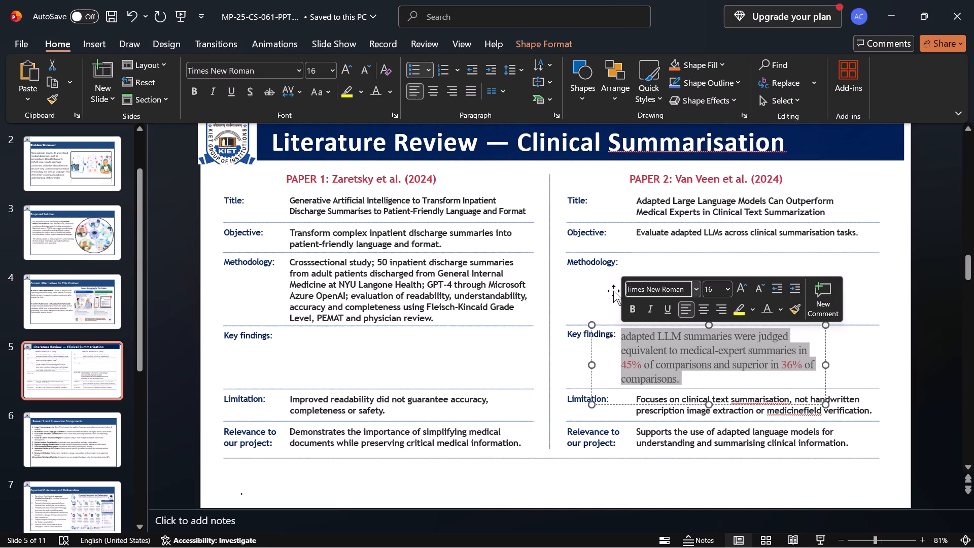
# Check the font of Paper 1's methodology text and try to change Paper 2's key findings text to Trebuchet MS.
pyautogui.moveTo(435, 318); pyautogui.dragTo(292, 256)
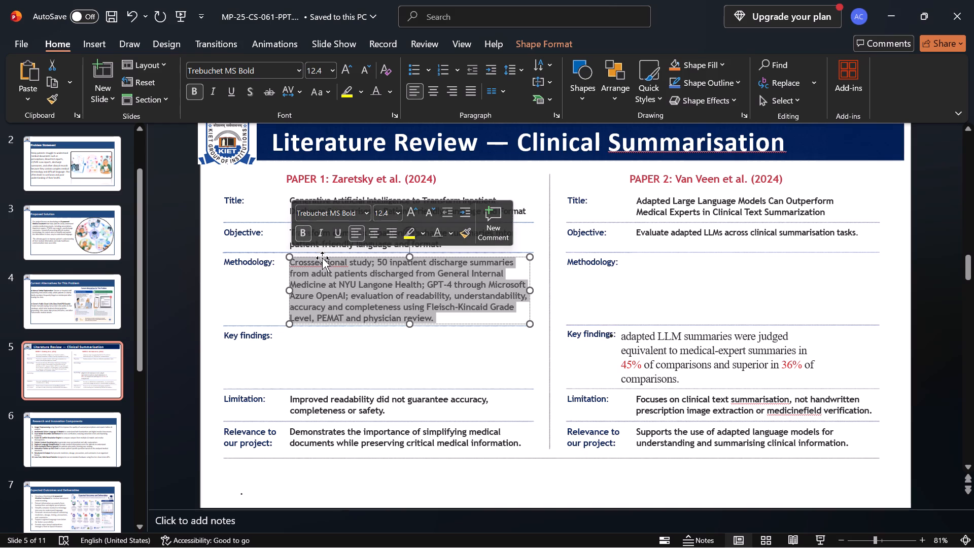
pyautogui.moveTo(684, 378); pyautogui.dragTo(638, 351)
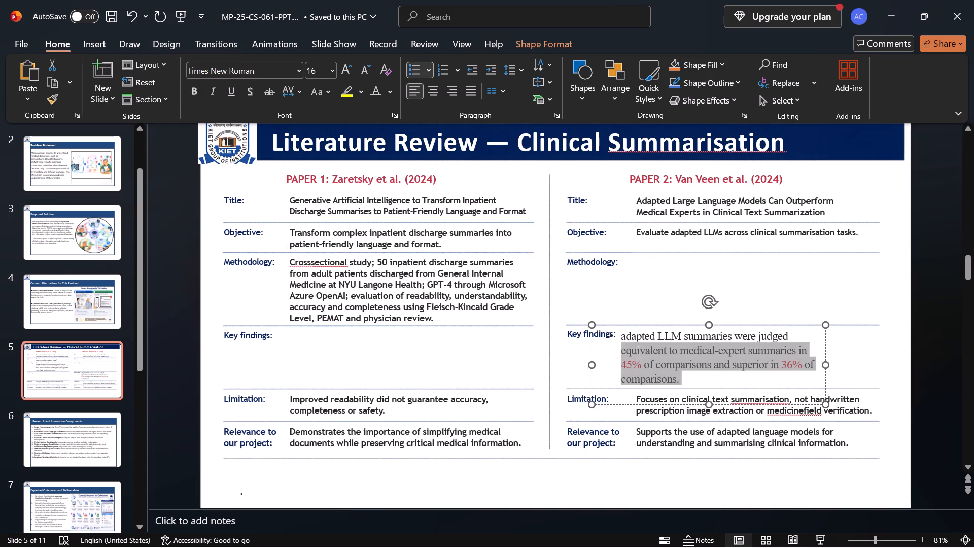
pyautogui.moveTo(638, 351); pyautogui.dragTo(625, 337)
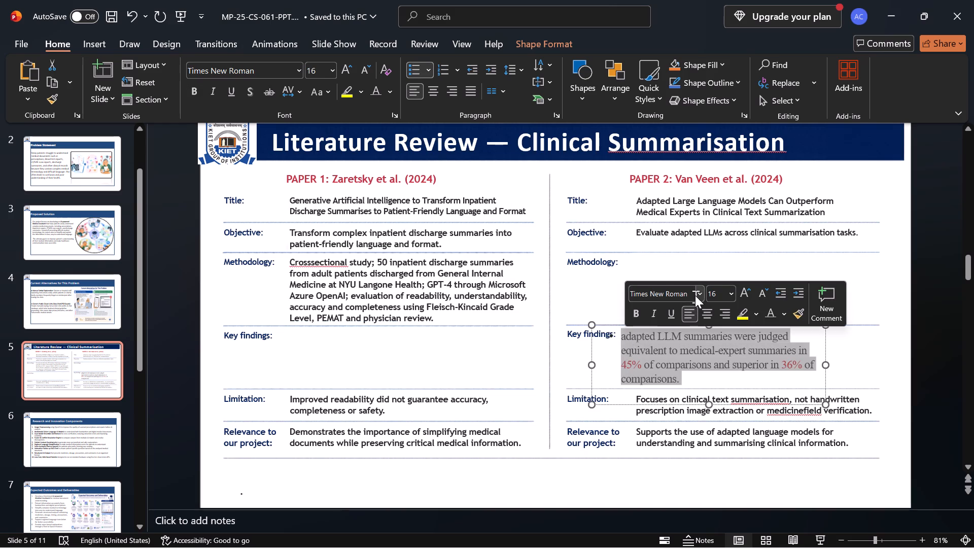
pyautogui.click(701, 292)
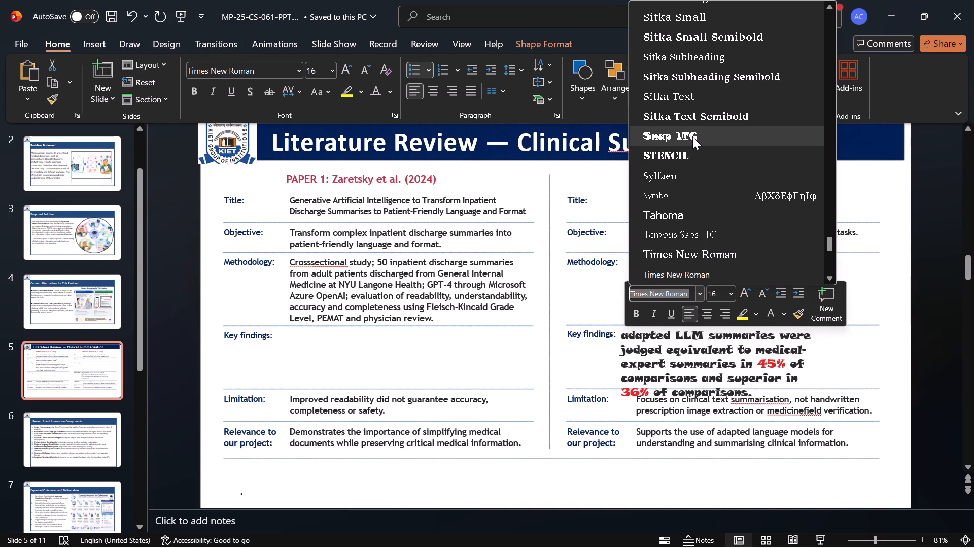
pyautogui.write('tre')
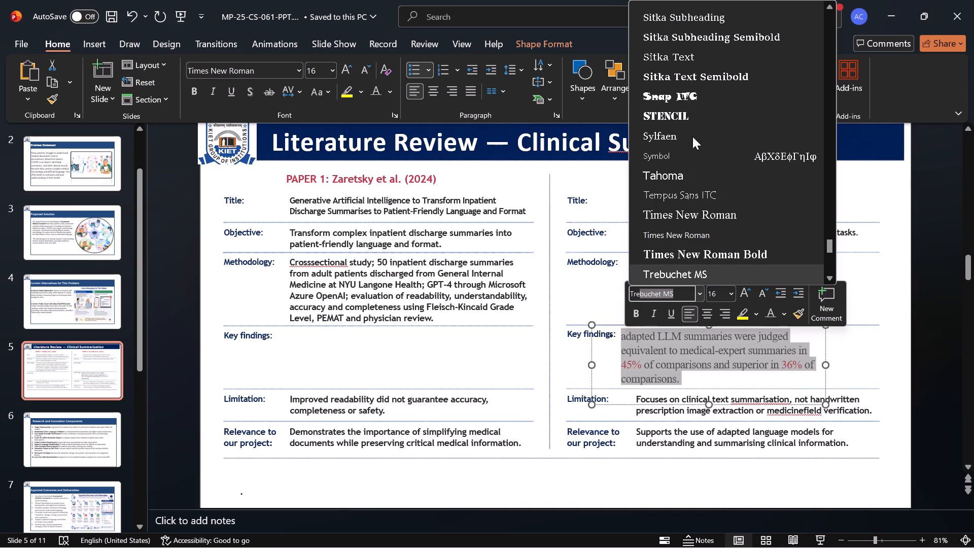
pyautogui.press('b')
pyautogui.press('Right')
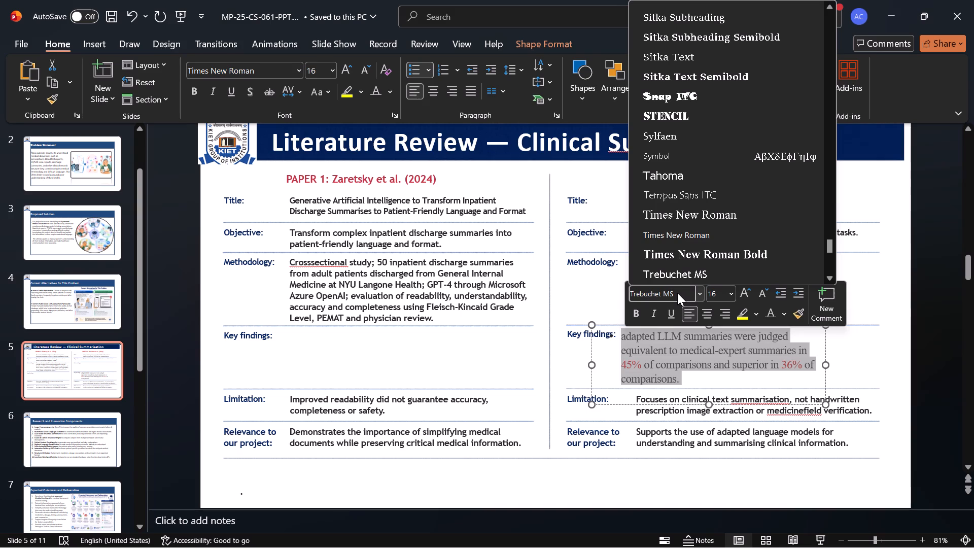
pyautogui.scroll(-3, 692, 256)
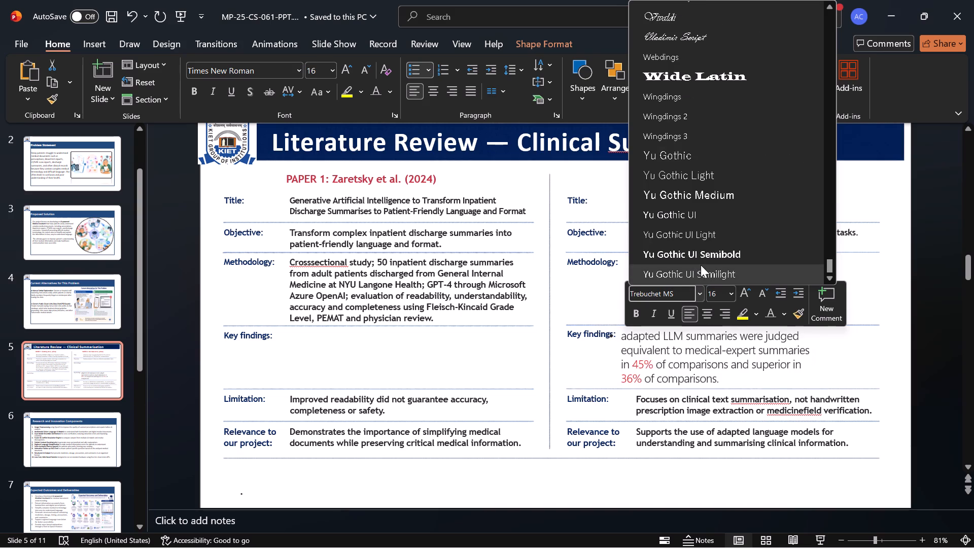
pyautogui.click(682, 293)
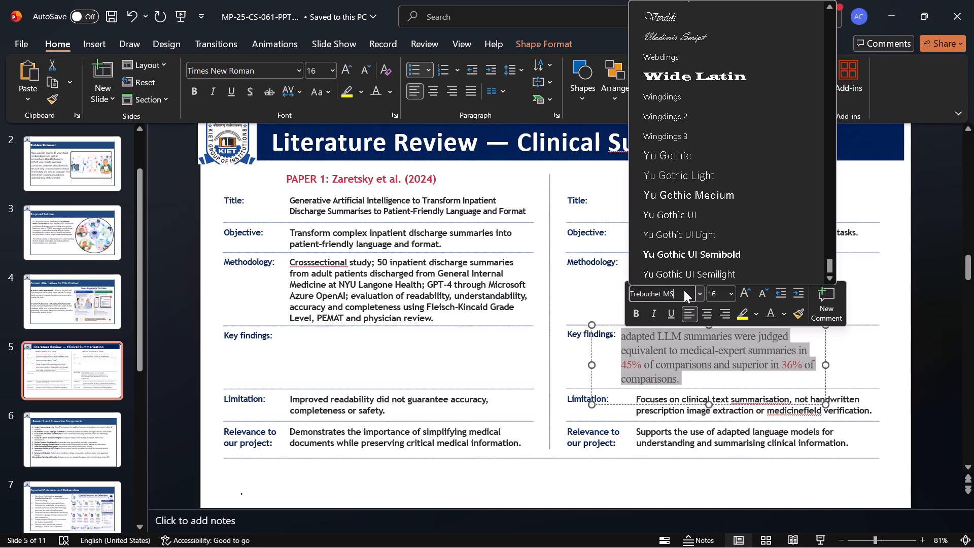
# Copy the font name from Paper 1's methodology text and apply Trebuchet MS Bold to Paper 2's key findings text.
pyautogui.click(454, 315)
pyautogui.moveTo(438, 317); pyautogui.dragTo(394, 302)
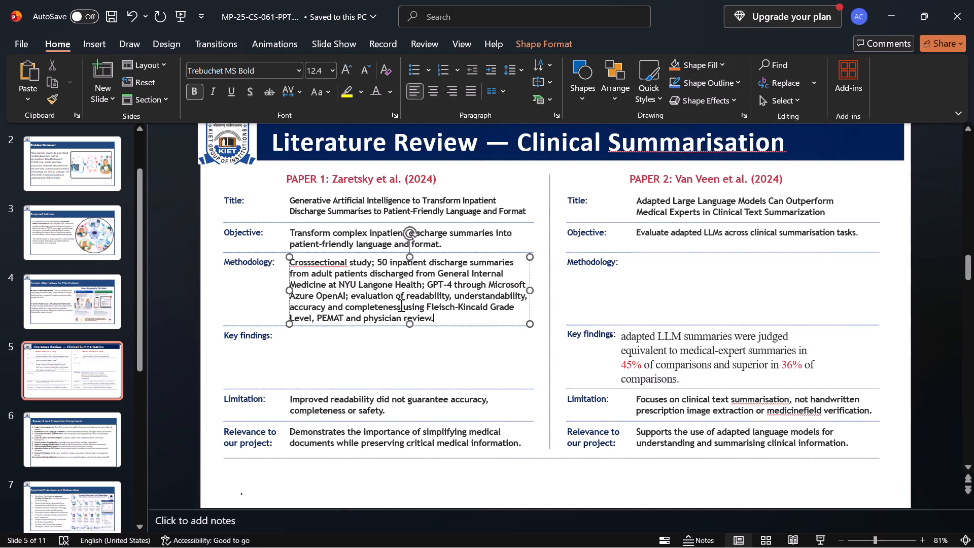
pyautogui.moveTo(394, 302); pyautogui.dragTo(274, 258)
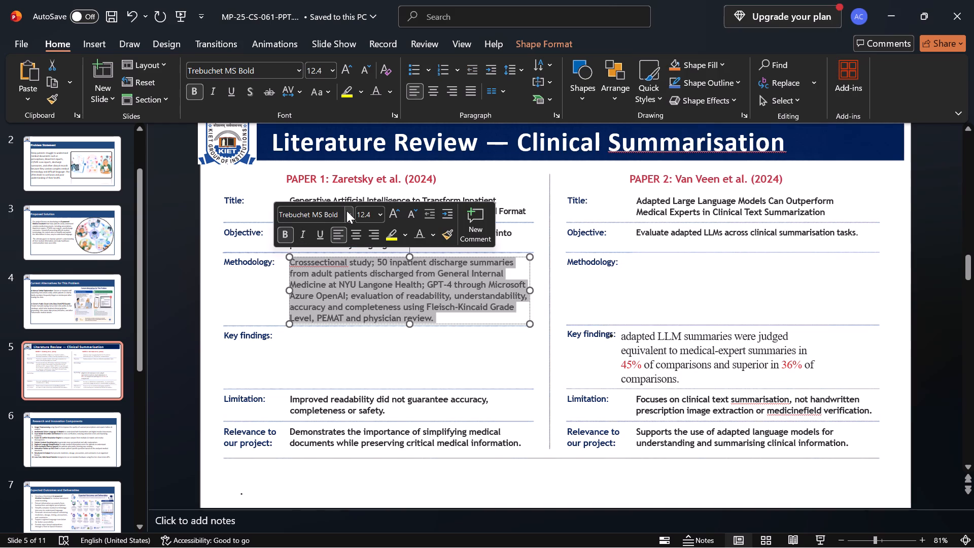
pyautogui.click(346, 212)
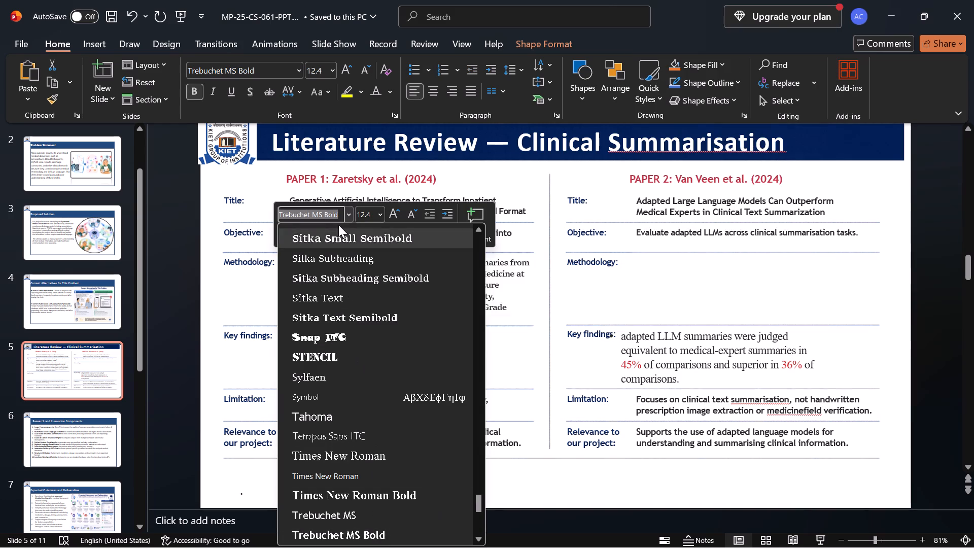
pyautogui.moveTo(338, 212); pyautogui.dragTo(274, 217)
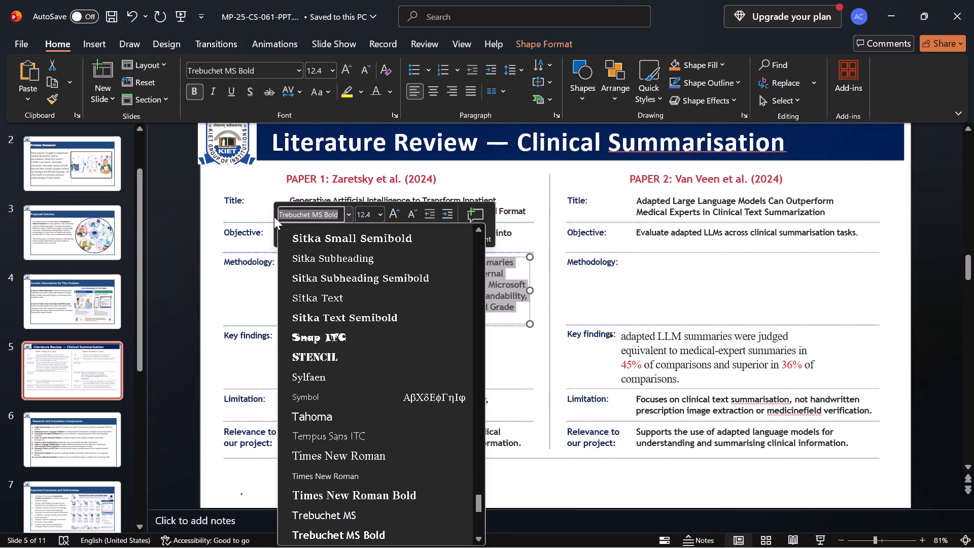
pyautogui.hotkey('ctrl', 'c')
pyautogui.click(679, 379)
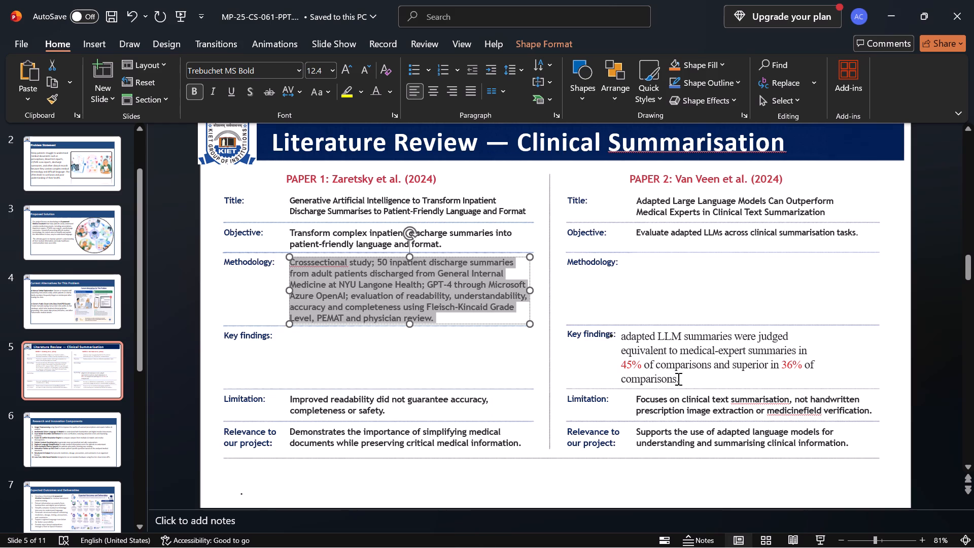
pyautogui.moveTo(681, 376); pyautogui.dragTo(618, 331)
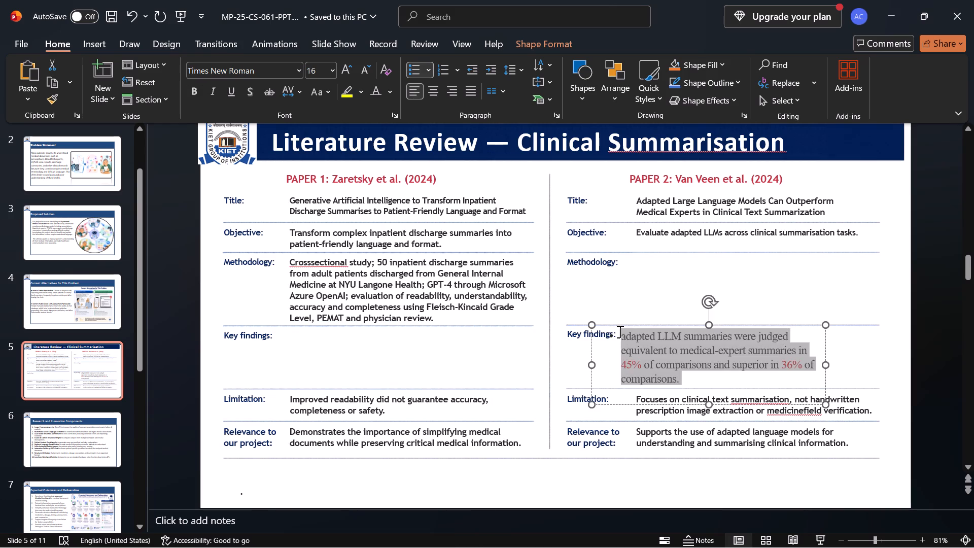
pyautogui.moveTo(618, 331); pyautogui.dragTo(618, 329)
pyautogui.click(693, 281)
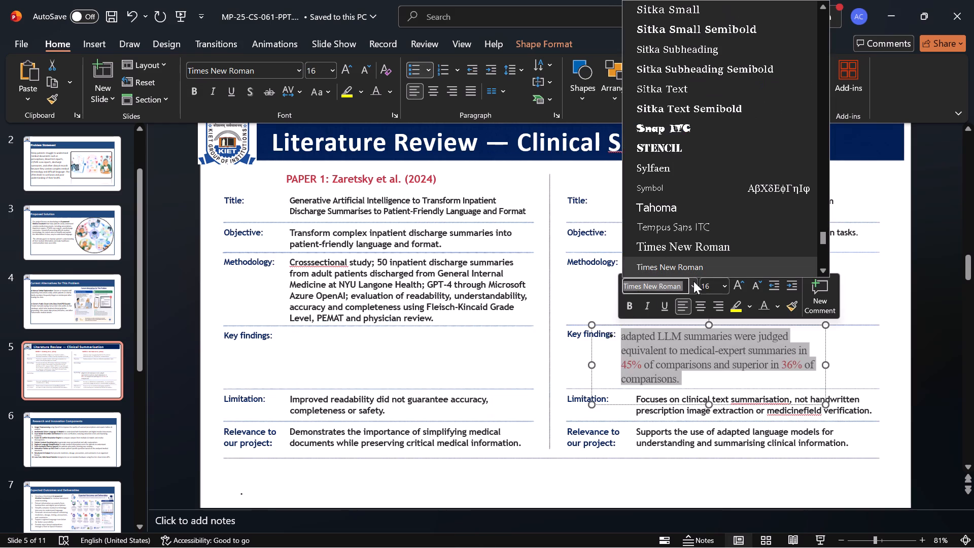
pyautogui.press('BackSpace')
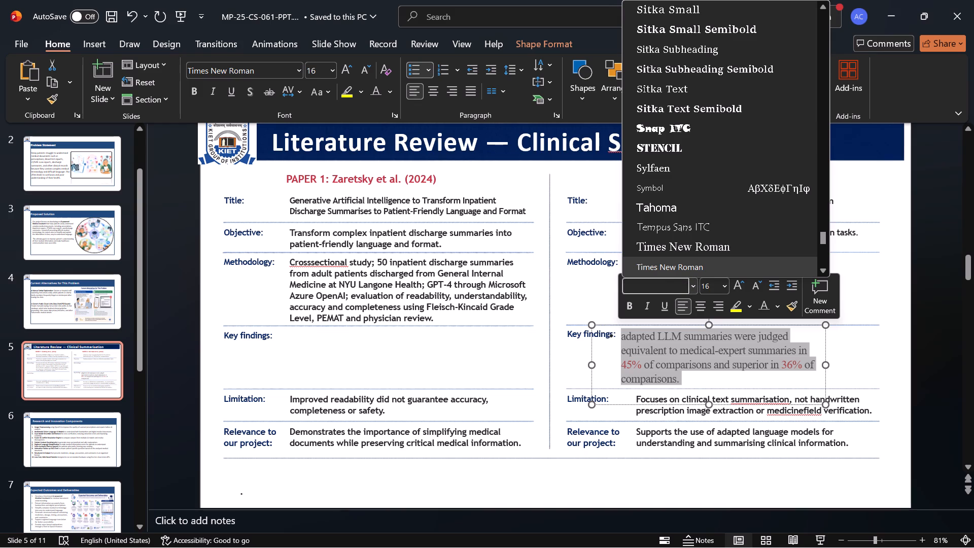
pyautogui.hotkey('ctrl', 'v')
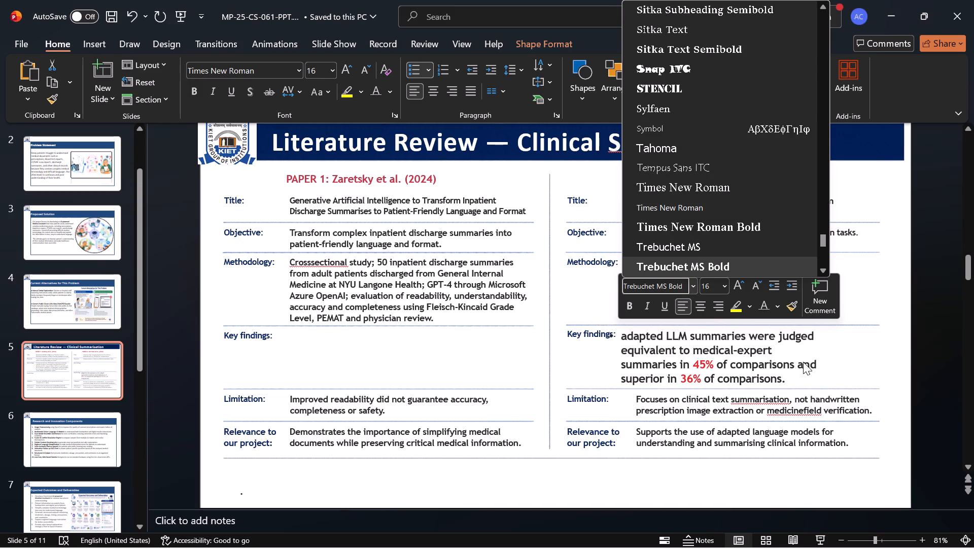
# Check the font size of Paper 1's methodology text and set Paper 2's key findings text to size 12.
pyautogui.click(412, 295)
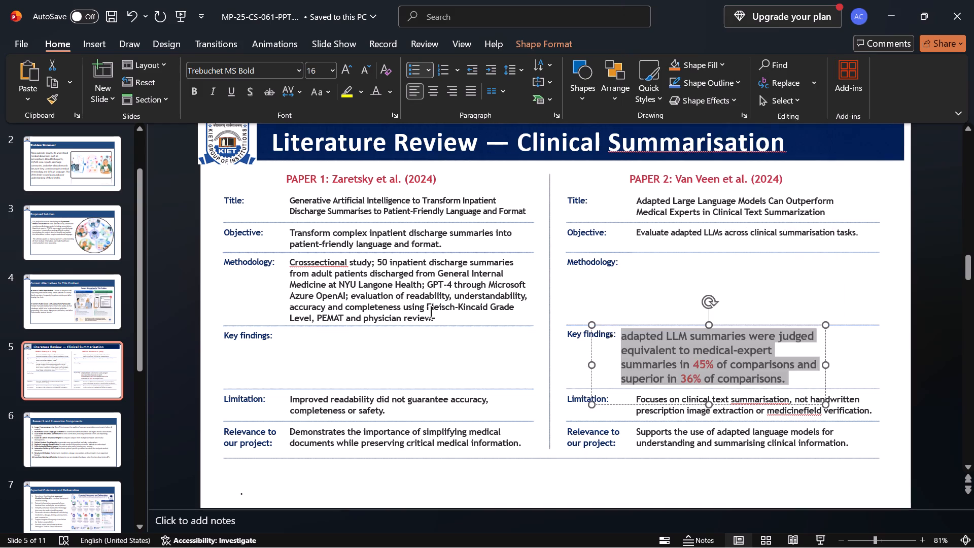
pyautogui.moveTo(435, 316); pyautogui.dragTo(286, 262)
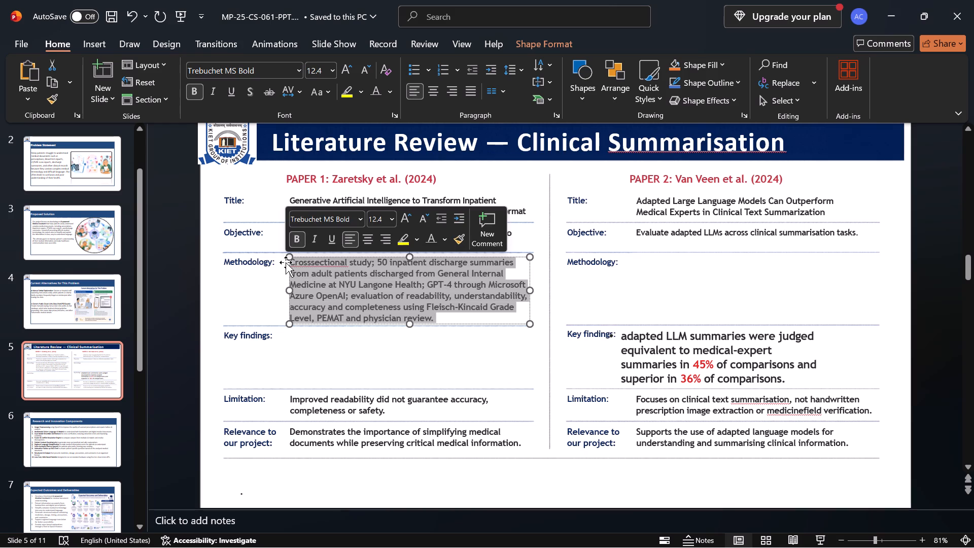
pyautogui.moveTo(790, 375); pyautogui.dragTo(634, 348)
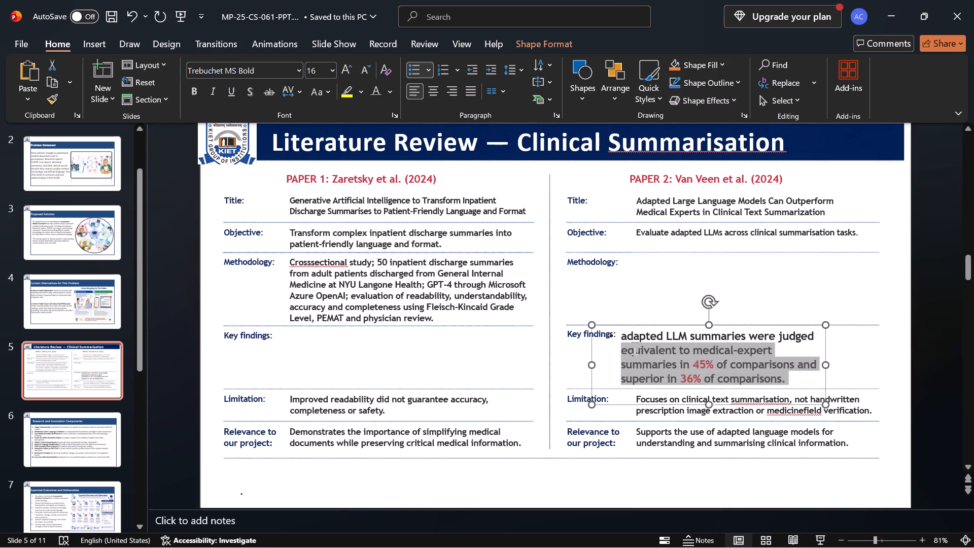
pyautogui.moveTo(634, 348); pyautogui.dragTo(625, 337)
pyautogui.click(734, 294)
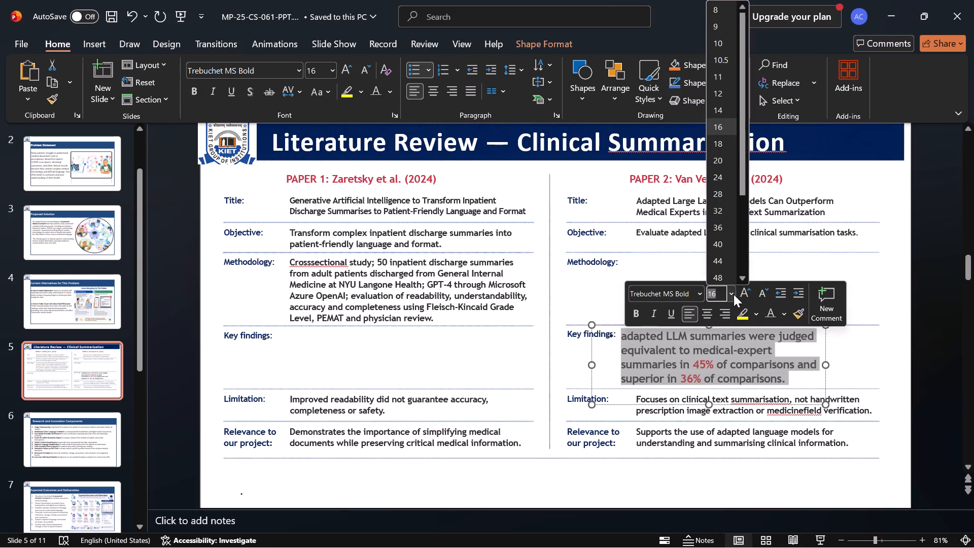
pyautogui.click(723, 94)
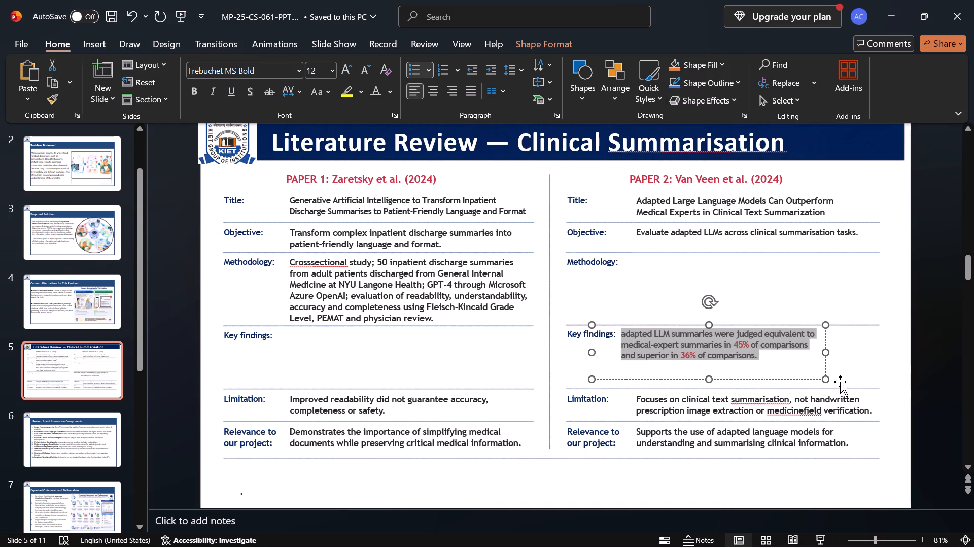
# Enlarge Paper 2's key findings text box so it extends to about the end of its row, above the Limitation line.
pyautogui.moveTo(823, 375); pyautogui.dragTo(860, 386)
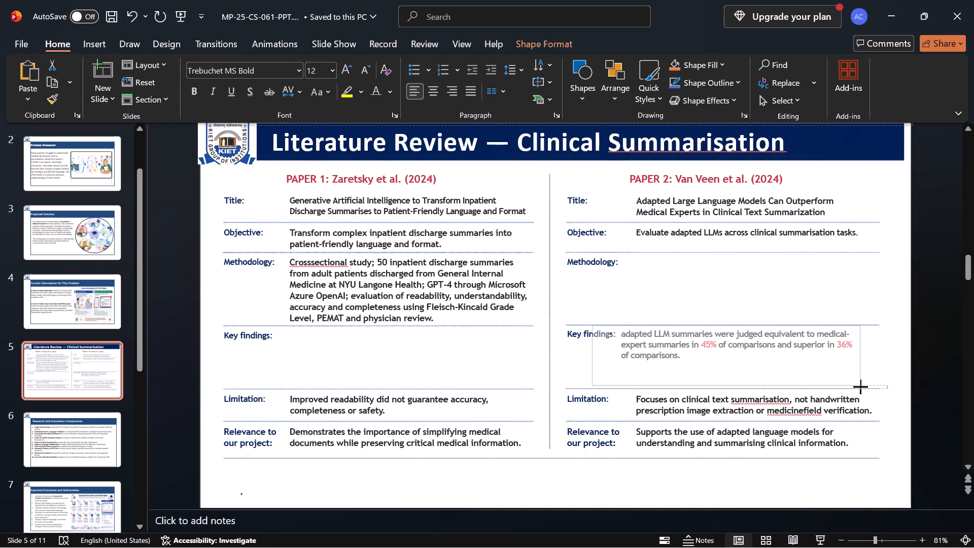
pyautogui.moveTo(860, 386); pyautogui.dragTo(877, 384)
pyautogui.click(943, 377)
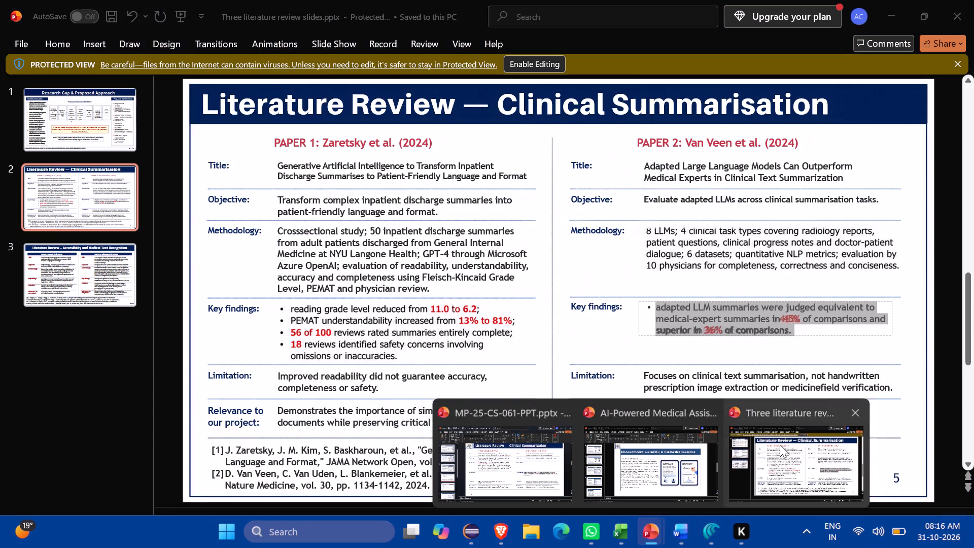
# Switch to the Three literature review slides presentation and enable editing for it.
pyautogui.click(780, 444)
pyautogui.click(713, 278)
pyautogui.click(701, 241)
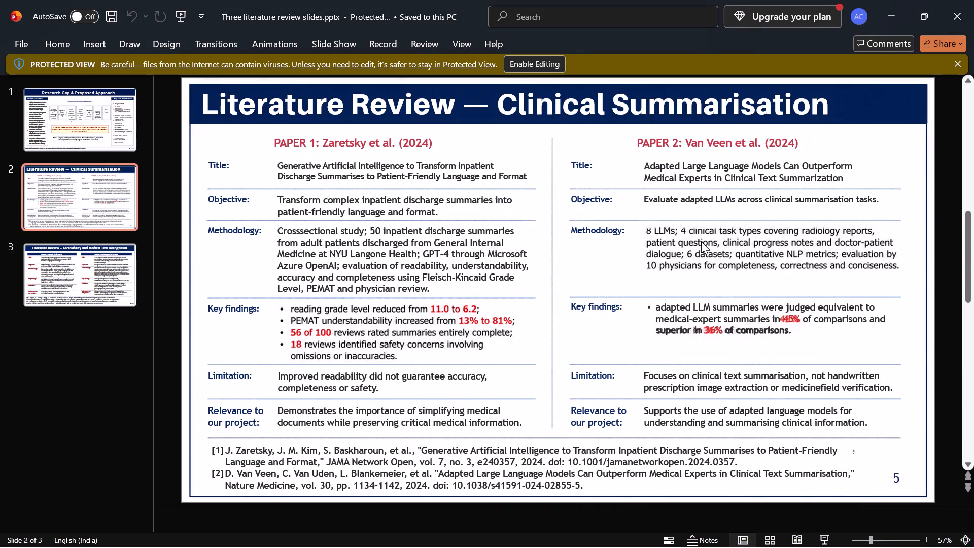
pyautogui.click(747, 260)
pyautogui.click(509, 59)
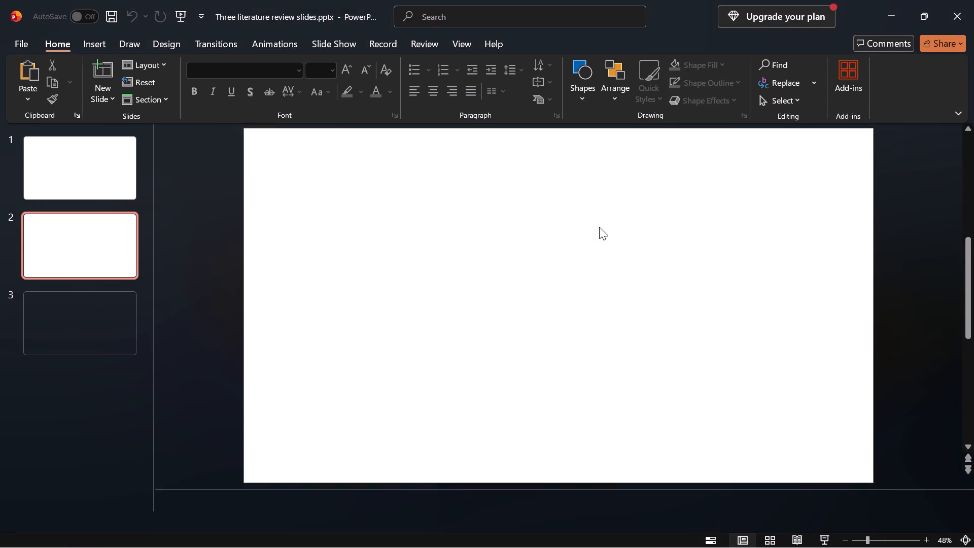
# Check whether the methodology and key findings text of both papers can be selected as editable text on the source slide.
pyautogui.click(736, 285)
pyautogui.click(793, 281)
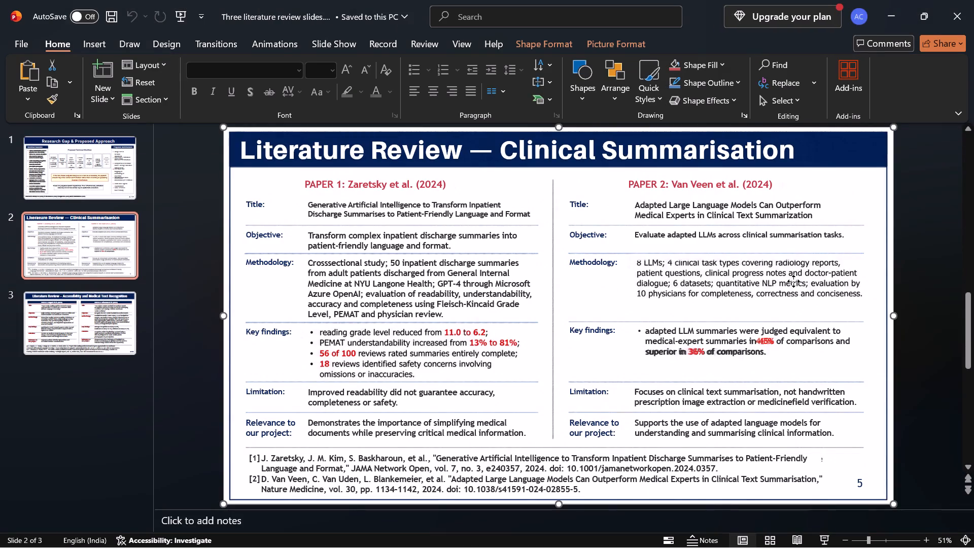
pyautogui.click(426, 364)
pyautogui.click(326, 364)
pyautogui.moveTo(326, 364); pyautogui.dragTo(386, 375)
pyautogui.click(451, 373)
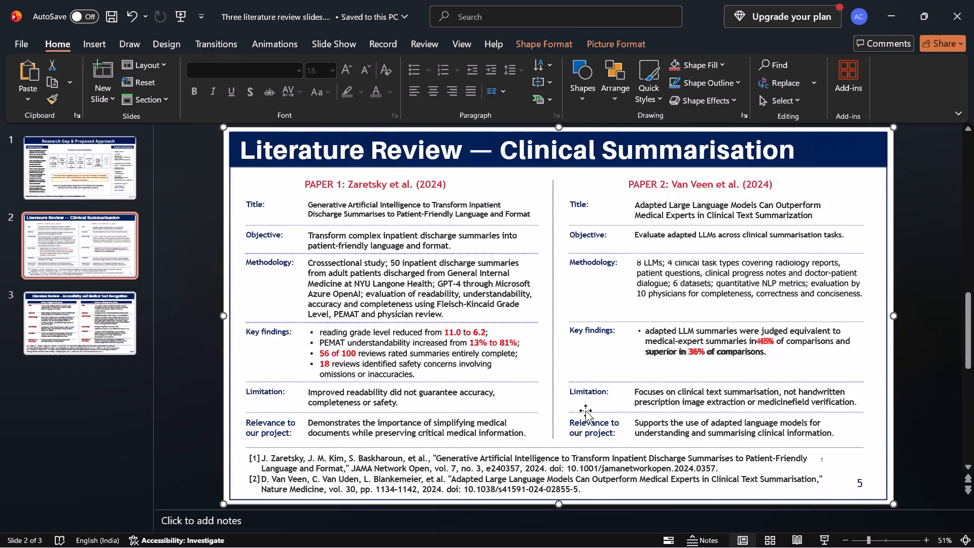
pyautogui.click(723, 298)
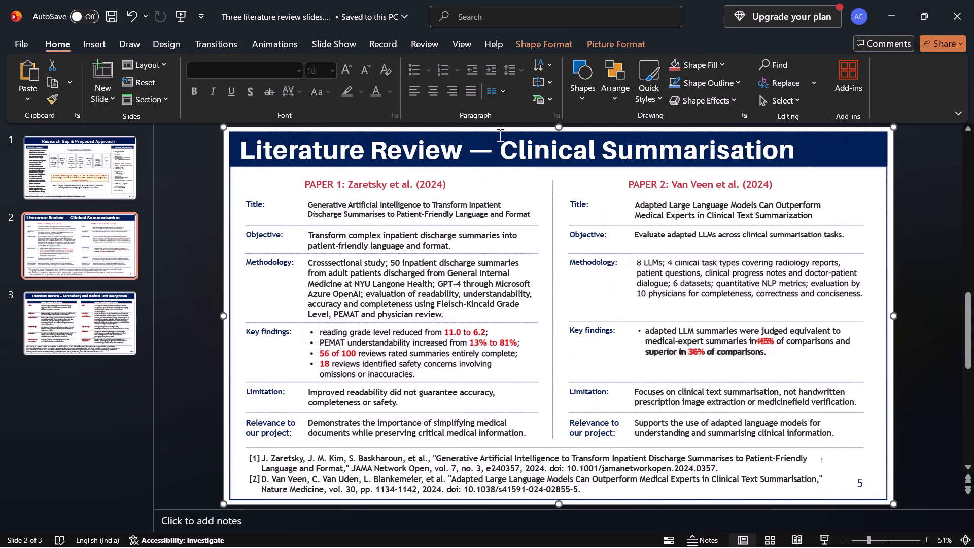
pyautogui.click(456, 319)
pyautogui.click(409, 304)
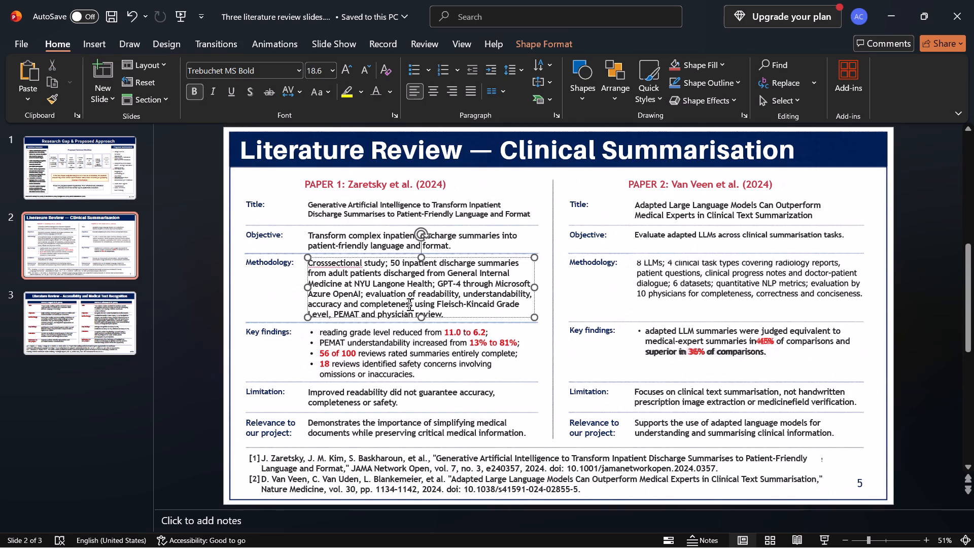
pyautogui.press('Down')
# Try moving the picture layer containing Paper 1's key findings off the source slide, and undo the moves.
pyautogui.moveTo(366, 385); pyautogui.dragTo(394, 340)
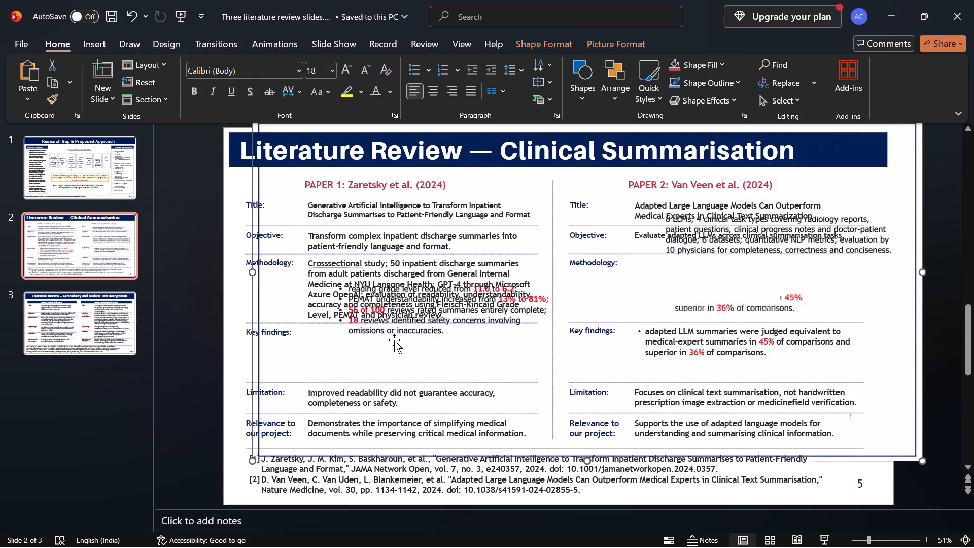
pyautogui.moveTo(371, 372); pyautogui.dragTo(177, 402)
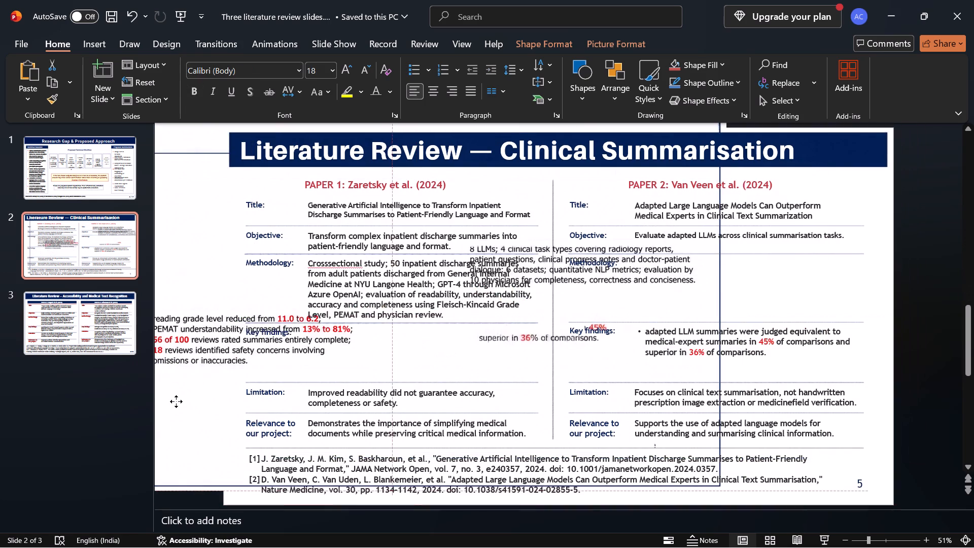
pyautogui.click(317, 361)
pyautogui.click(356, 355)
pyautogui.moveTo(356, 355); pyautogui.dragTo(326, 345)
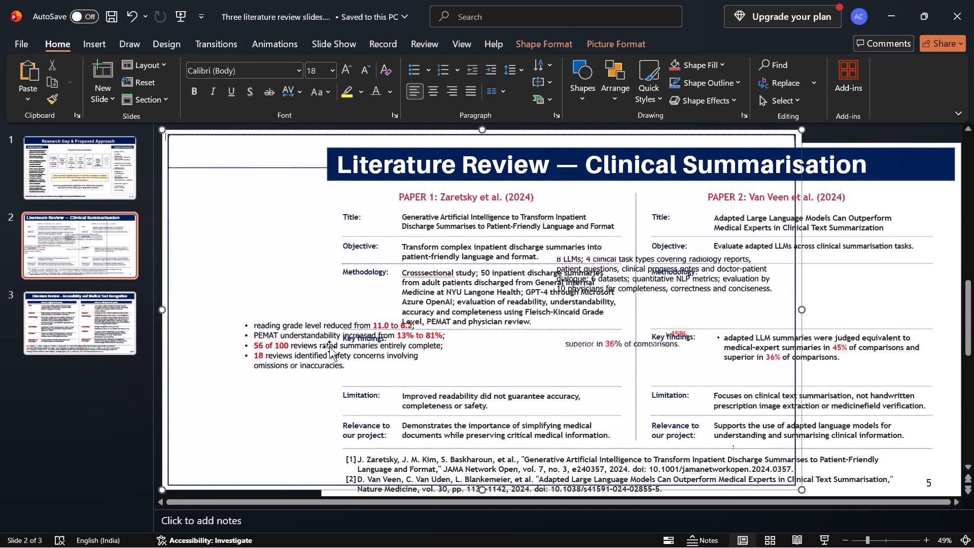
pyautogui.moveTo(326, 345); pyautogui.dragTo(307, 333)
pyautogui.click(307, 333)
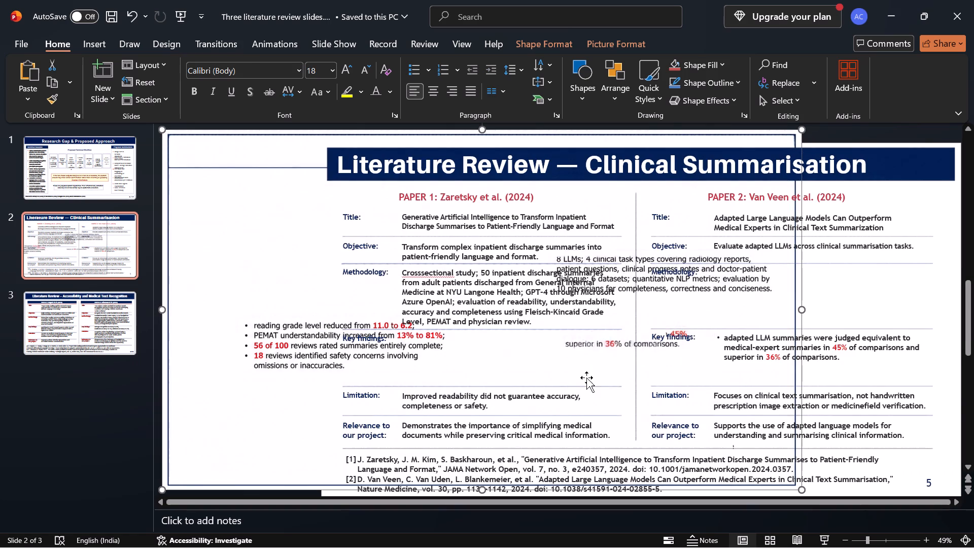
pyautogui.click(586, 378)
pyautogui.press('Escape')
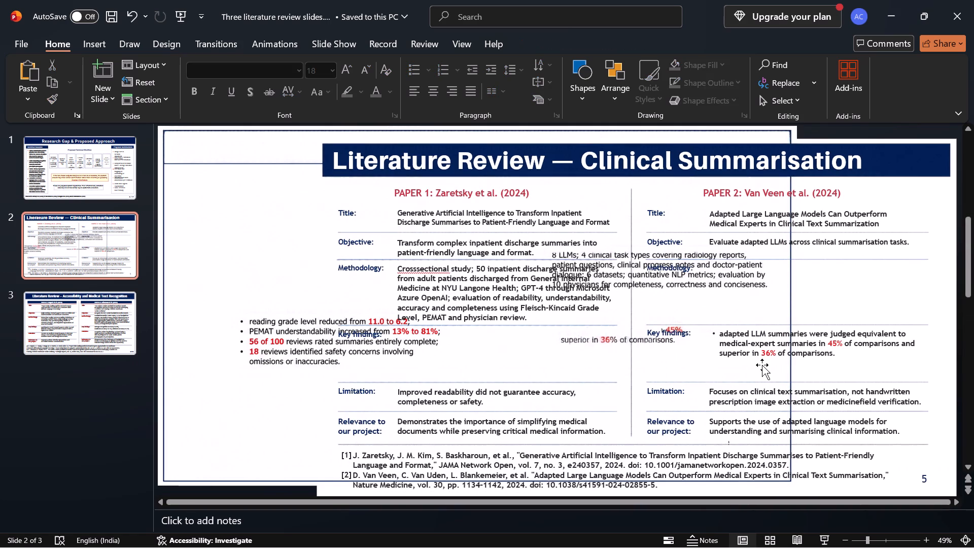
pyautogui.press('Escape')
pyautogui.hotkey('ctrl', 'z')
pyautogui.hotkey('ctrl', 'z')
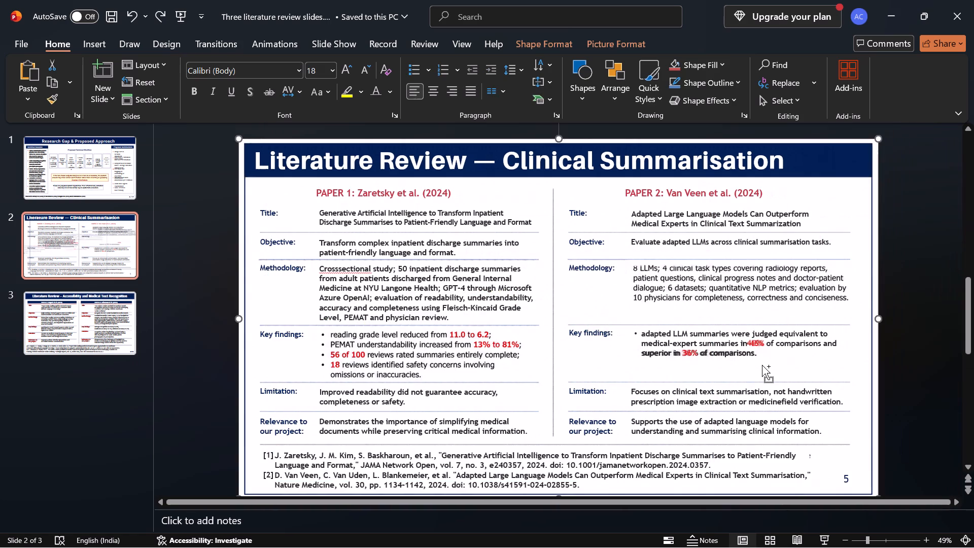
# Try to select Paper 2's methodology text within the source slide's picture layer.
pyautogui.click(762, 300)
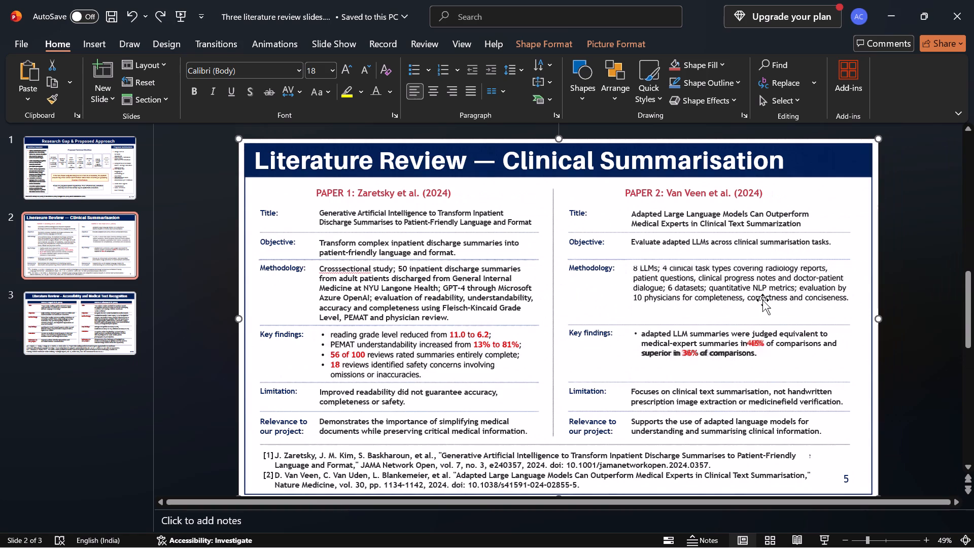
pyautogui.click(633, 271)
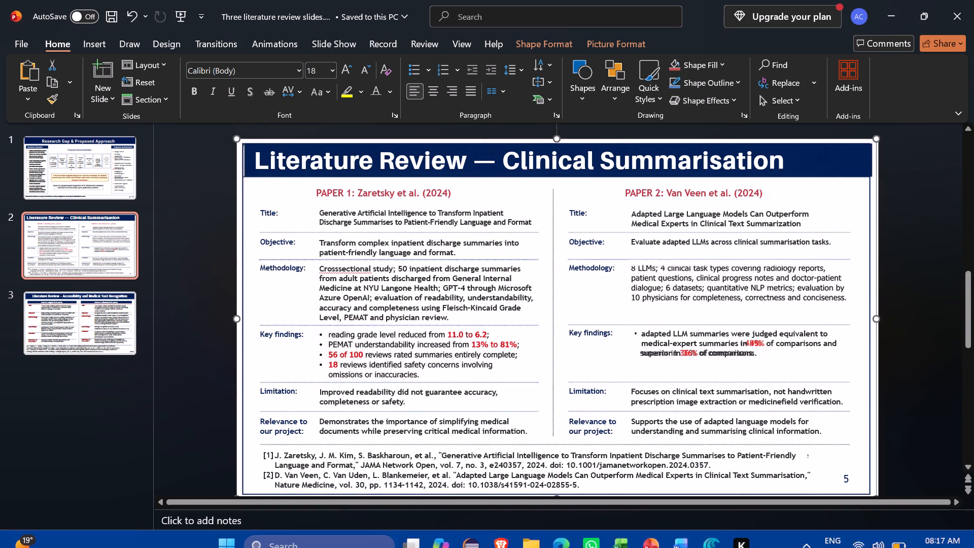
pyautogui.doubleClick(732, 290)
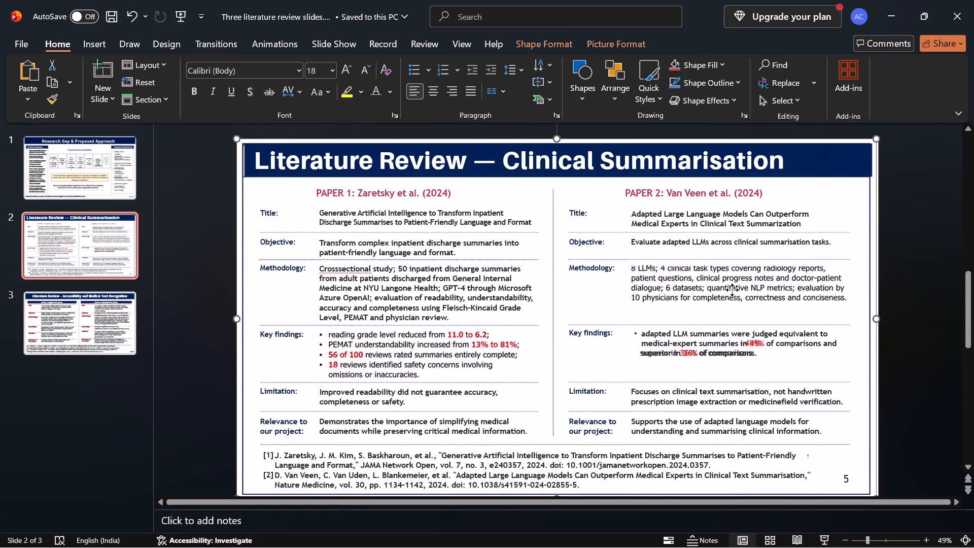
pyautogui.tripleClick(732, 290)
pyautogui.press('Print')
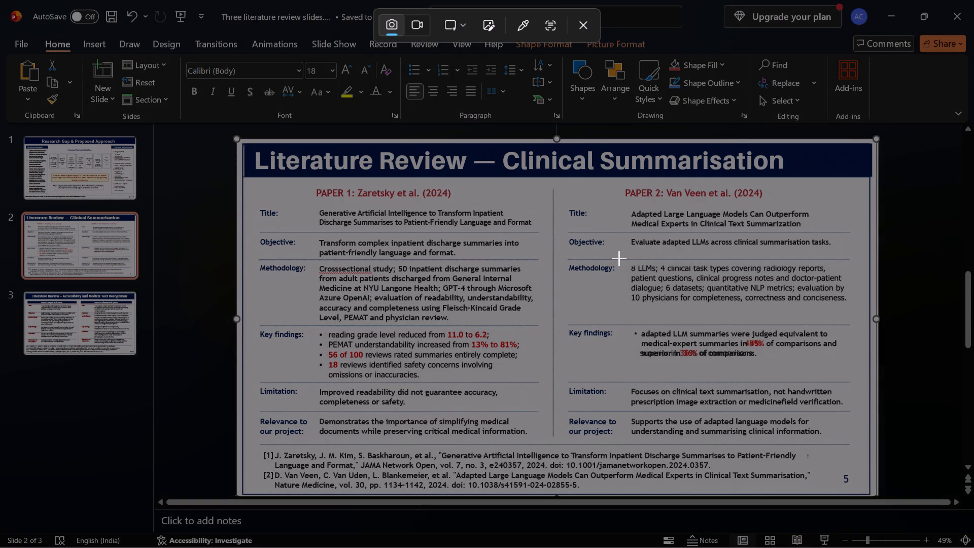
pyautogui.moveTo(619, 258); pyautogui.dragTo(849, 317)
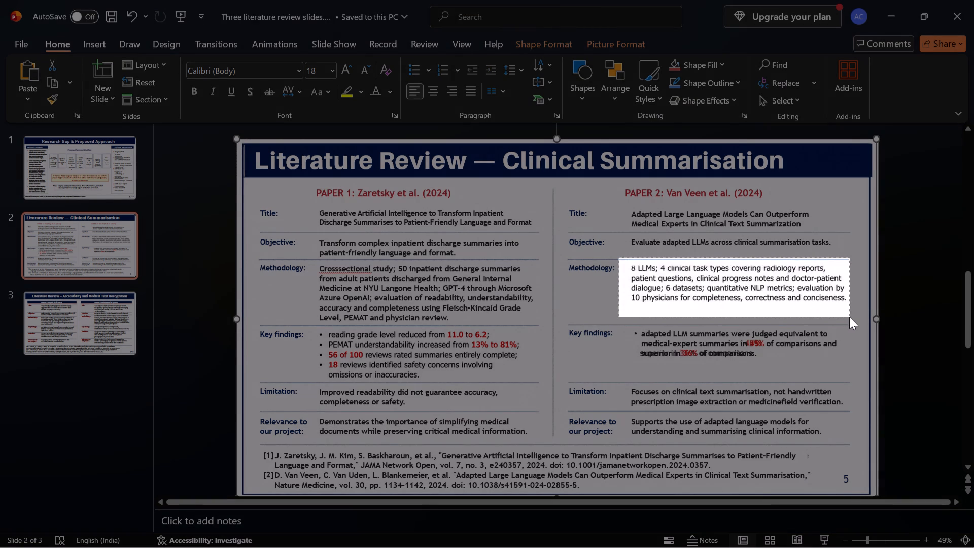
pyautogui.moveTo(849, 317); pyautogui.dragTo(853, 317)
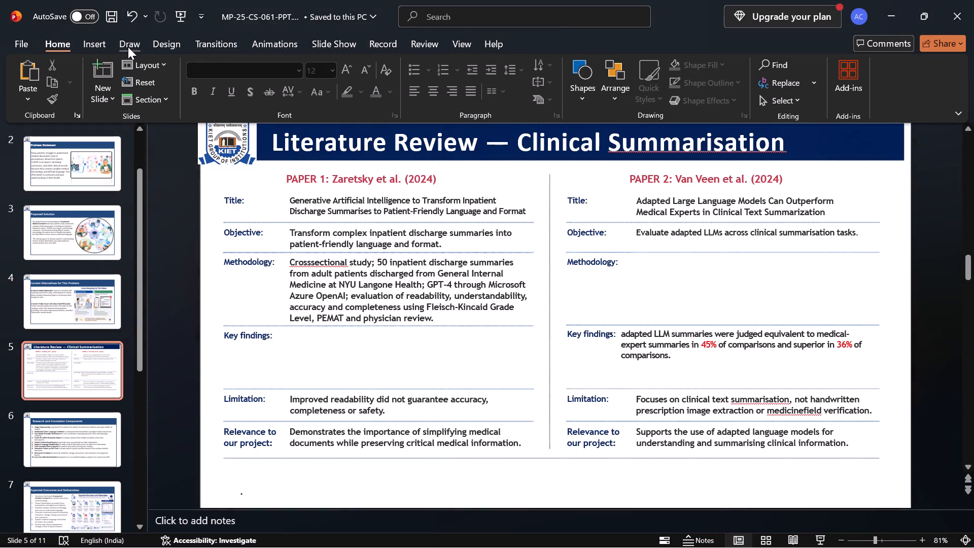
pyautogui.click(96, 46)
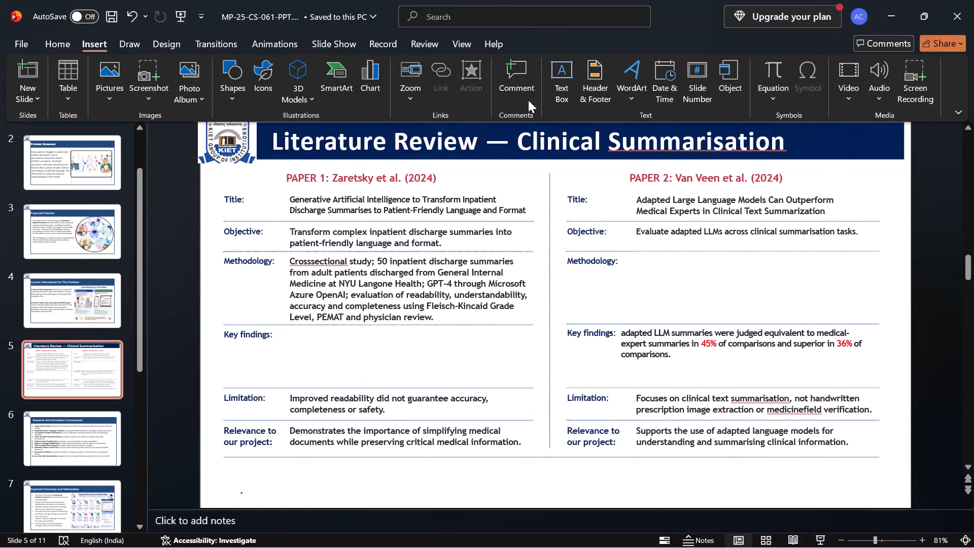
pyautogui.click(565, 94)
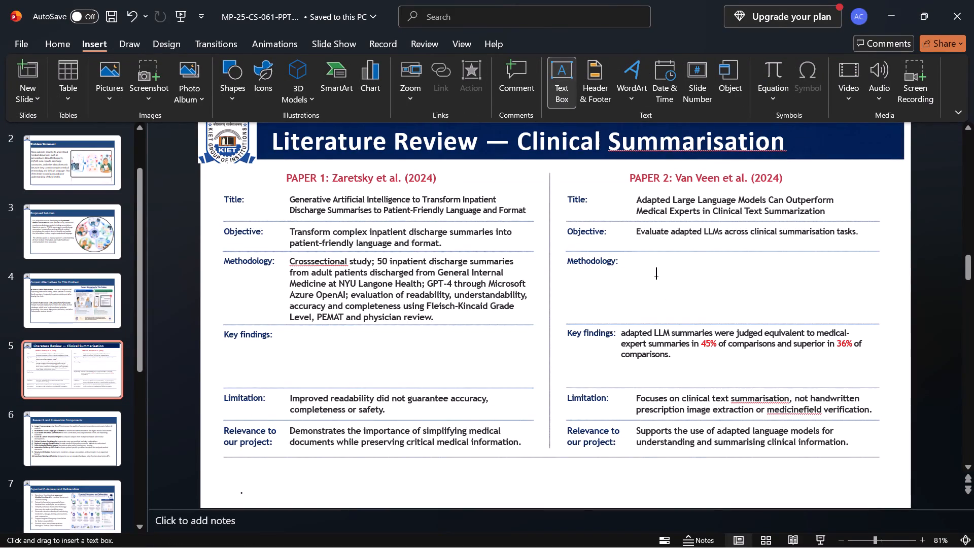
pyautogui.moveTo(640, 259); pyautogui.dragTo(880, 314)
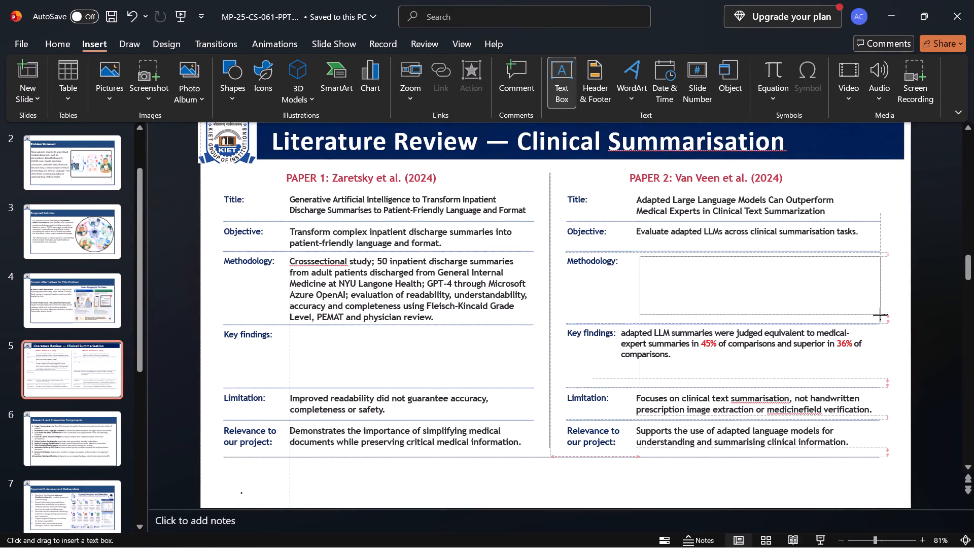
pyautogui.moveTo(880, 314); pyautogui.dragTo(879, 314)
pyautogui.hotkey('ctrl', 'v')
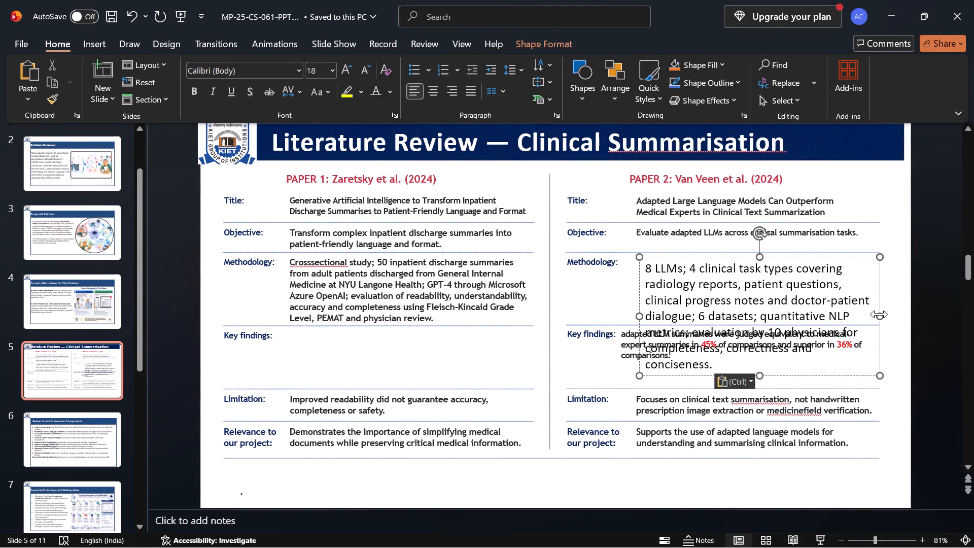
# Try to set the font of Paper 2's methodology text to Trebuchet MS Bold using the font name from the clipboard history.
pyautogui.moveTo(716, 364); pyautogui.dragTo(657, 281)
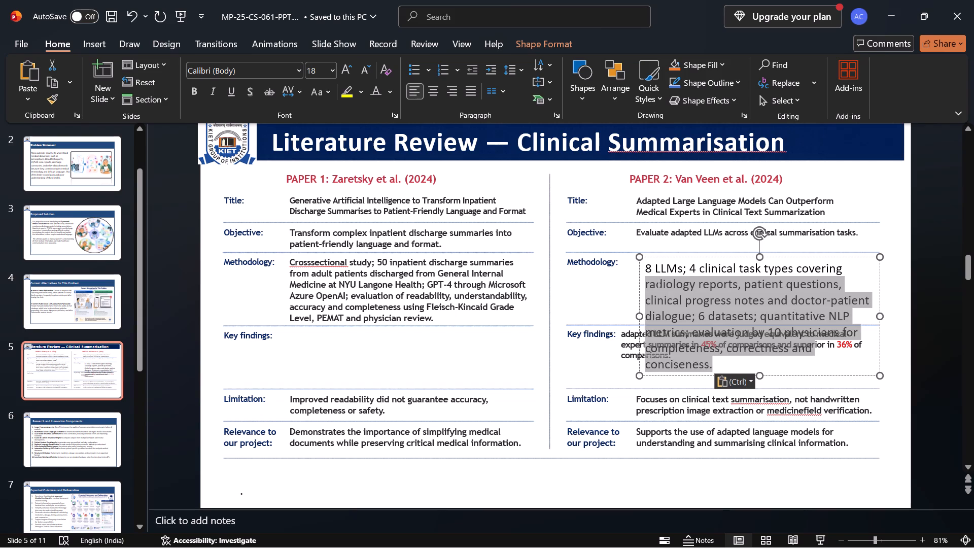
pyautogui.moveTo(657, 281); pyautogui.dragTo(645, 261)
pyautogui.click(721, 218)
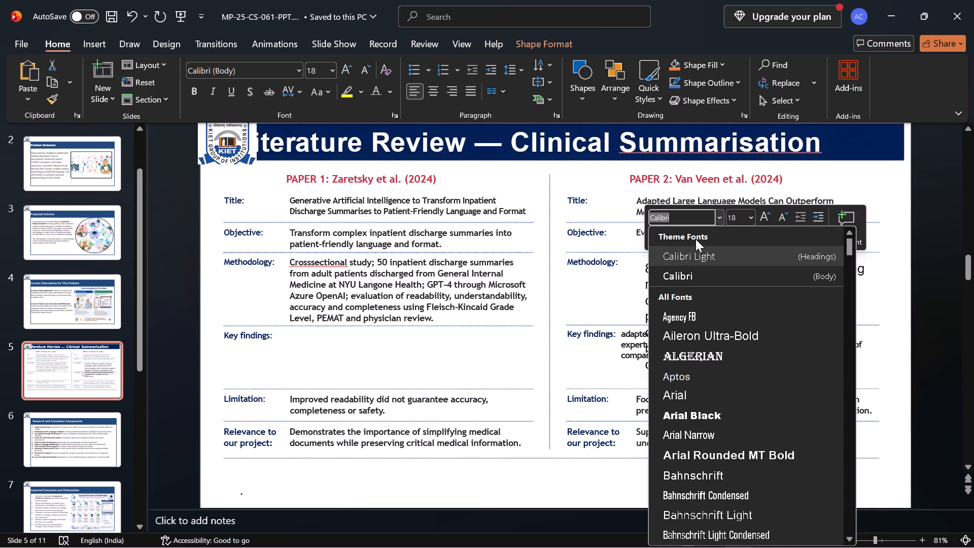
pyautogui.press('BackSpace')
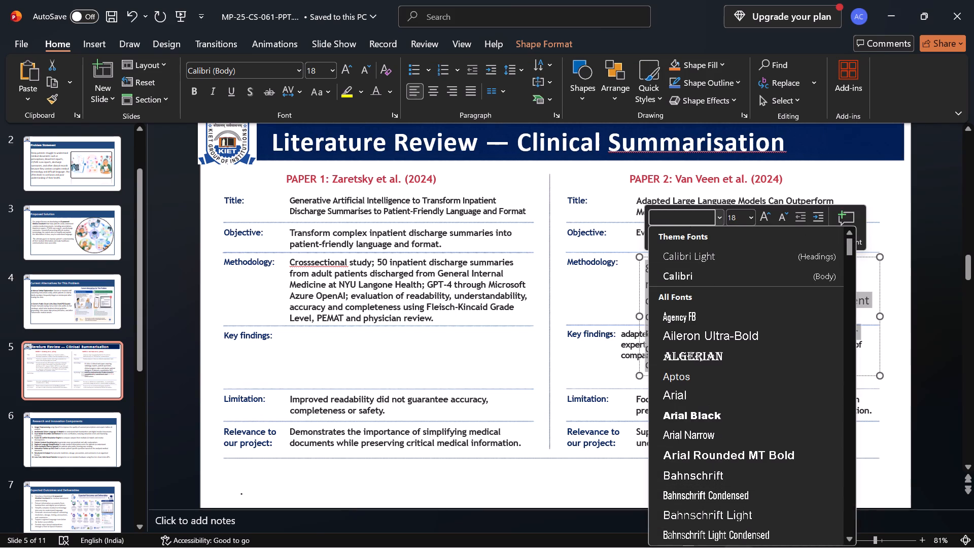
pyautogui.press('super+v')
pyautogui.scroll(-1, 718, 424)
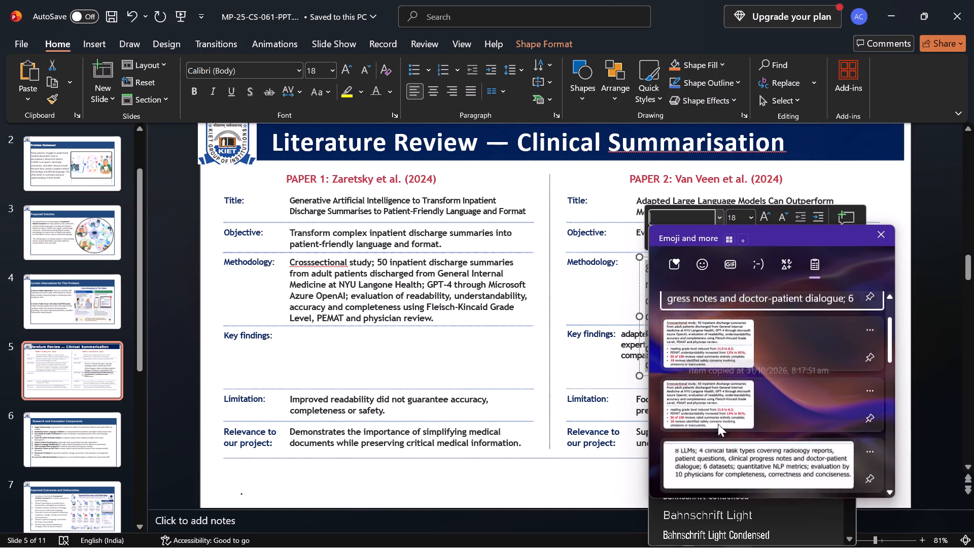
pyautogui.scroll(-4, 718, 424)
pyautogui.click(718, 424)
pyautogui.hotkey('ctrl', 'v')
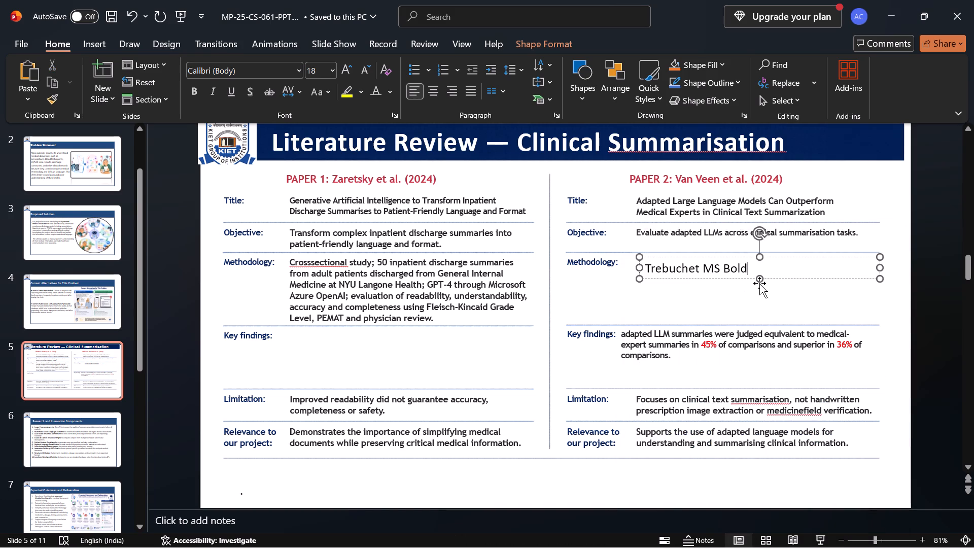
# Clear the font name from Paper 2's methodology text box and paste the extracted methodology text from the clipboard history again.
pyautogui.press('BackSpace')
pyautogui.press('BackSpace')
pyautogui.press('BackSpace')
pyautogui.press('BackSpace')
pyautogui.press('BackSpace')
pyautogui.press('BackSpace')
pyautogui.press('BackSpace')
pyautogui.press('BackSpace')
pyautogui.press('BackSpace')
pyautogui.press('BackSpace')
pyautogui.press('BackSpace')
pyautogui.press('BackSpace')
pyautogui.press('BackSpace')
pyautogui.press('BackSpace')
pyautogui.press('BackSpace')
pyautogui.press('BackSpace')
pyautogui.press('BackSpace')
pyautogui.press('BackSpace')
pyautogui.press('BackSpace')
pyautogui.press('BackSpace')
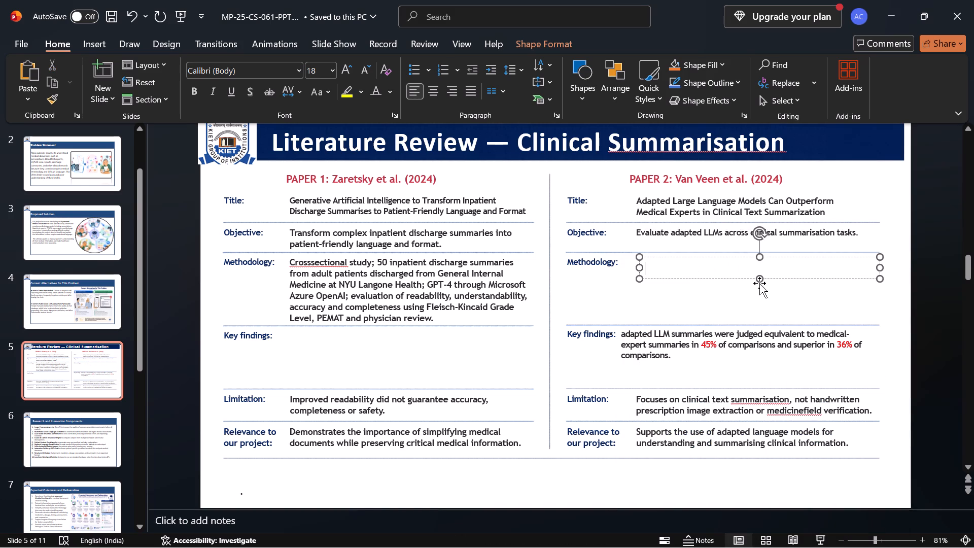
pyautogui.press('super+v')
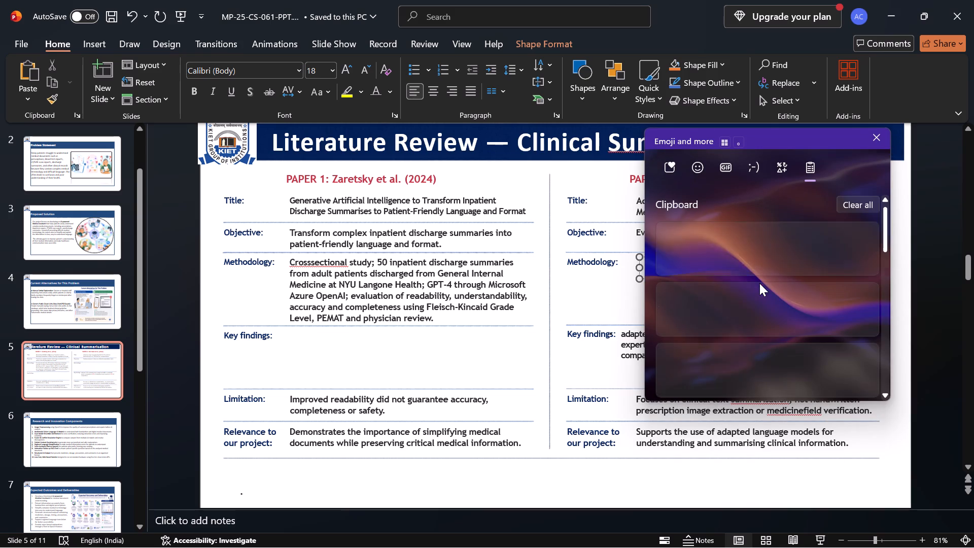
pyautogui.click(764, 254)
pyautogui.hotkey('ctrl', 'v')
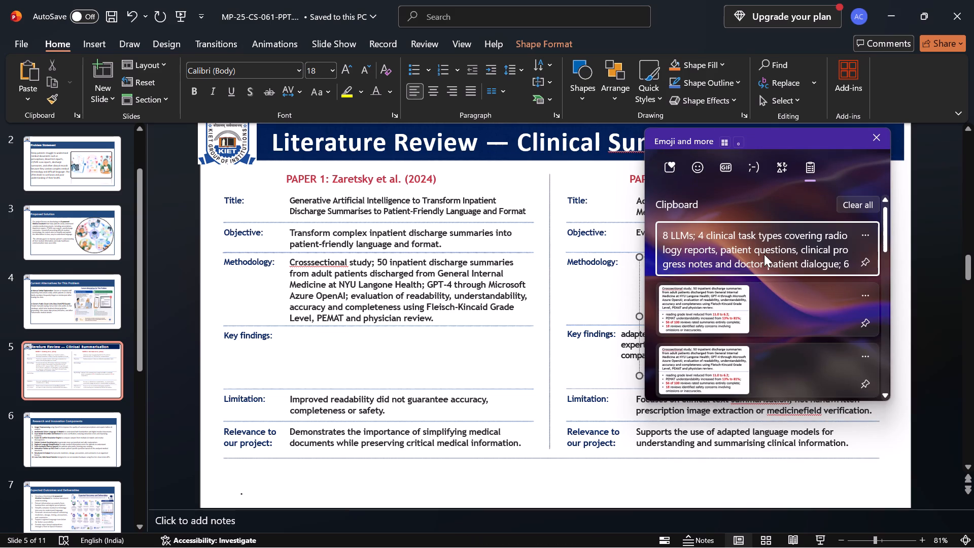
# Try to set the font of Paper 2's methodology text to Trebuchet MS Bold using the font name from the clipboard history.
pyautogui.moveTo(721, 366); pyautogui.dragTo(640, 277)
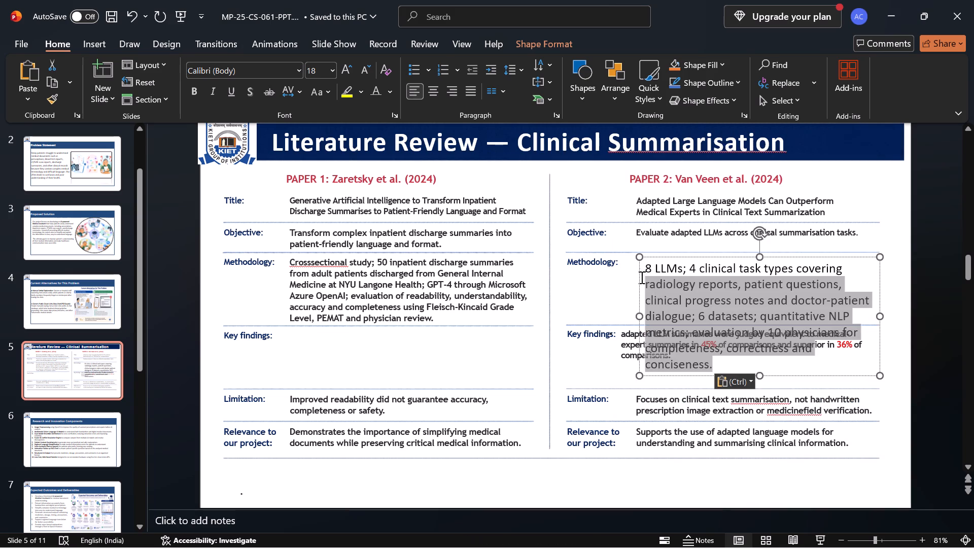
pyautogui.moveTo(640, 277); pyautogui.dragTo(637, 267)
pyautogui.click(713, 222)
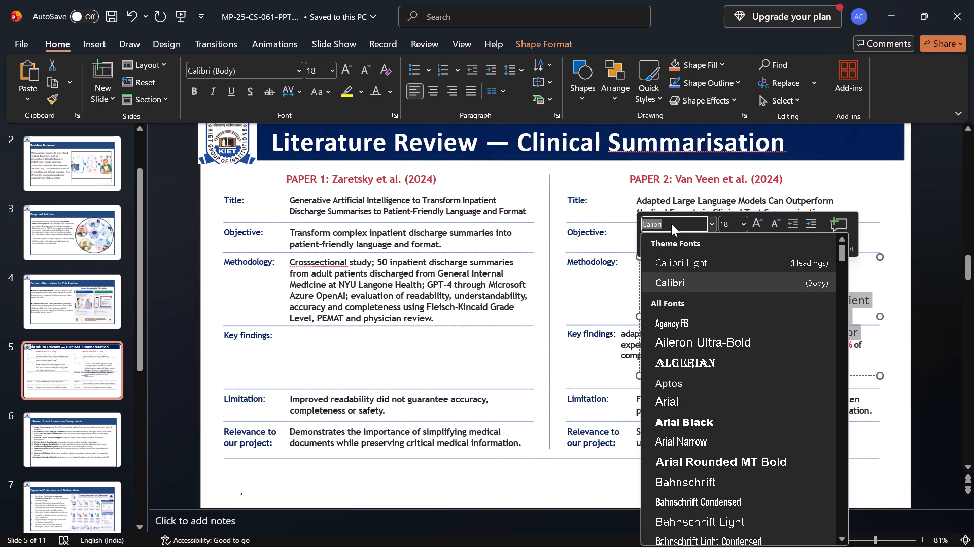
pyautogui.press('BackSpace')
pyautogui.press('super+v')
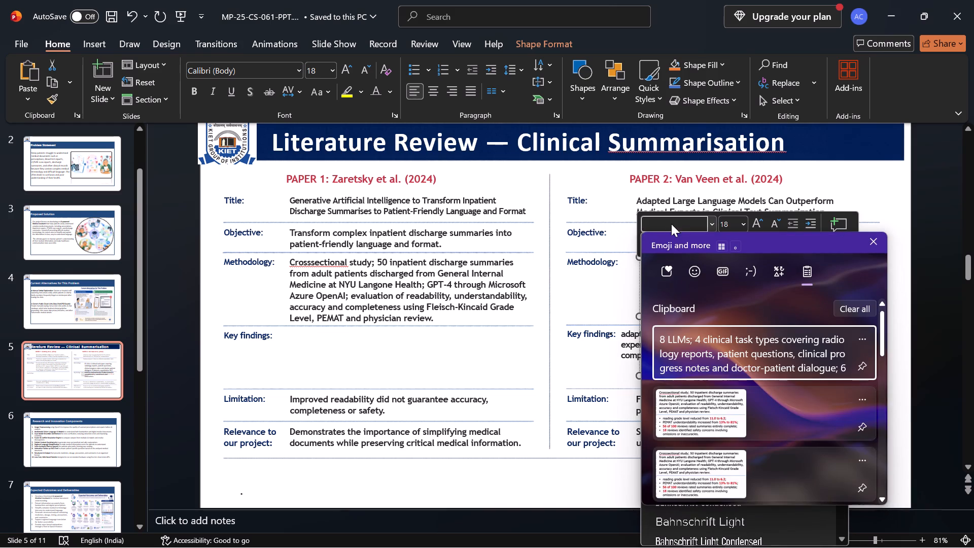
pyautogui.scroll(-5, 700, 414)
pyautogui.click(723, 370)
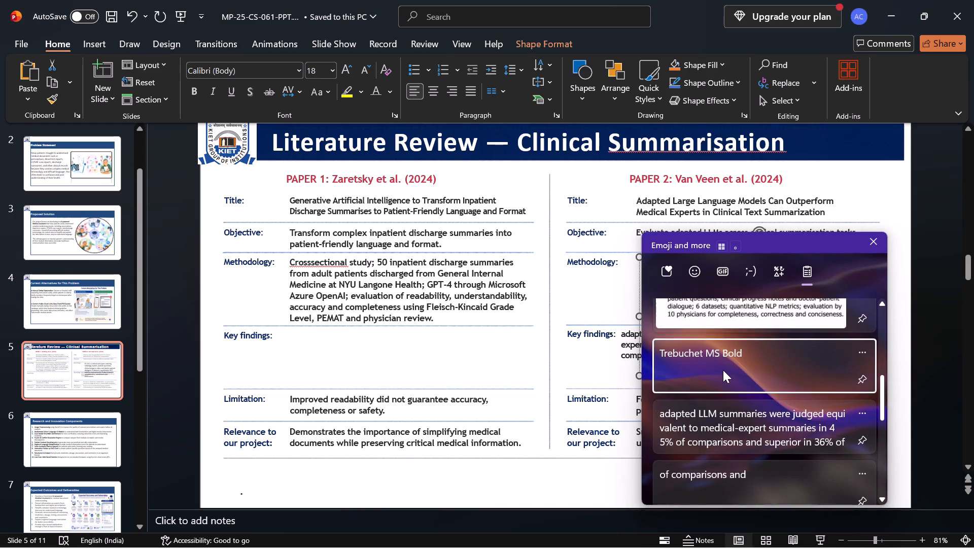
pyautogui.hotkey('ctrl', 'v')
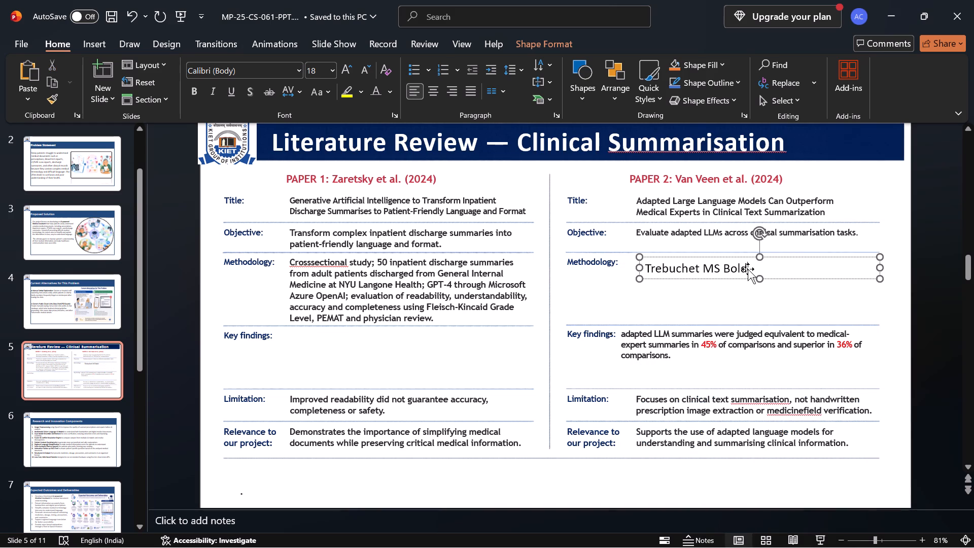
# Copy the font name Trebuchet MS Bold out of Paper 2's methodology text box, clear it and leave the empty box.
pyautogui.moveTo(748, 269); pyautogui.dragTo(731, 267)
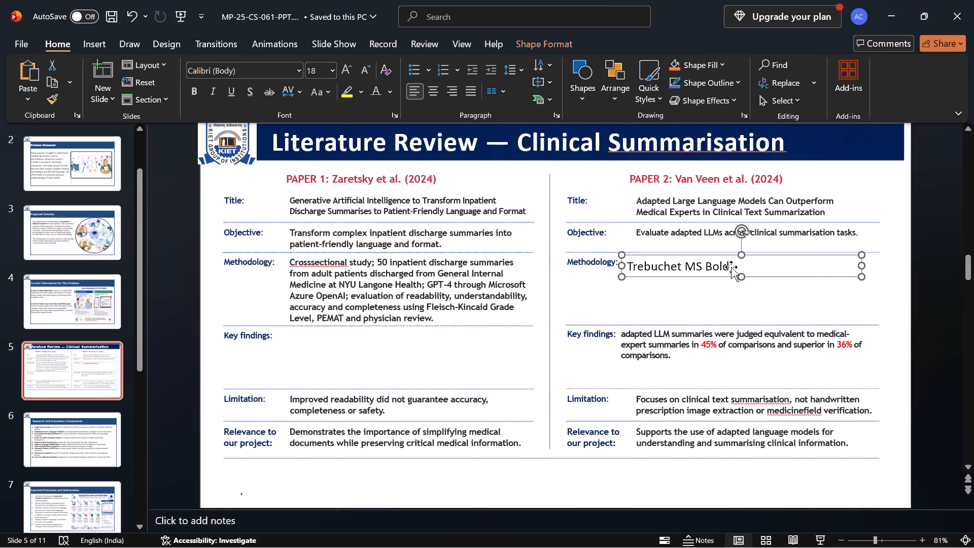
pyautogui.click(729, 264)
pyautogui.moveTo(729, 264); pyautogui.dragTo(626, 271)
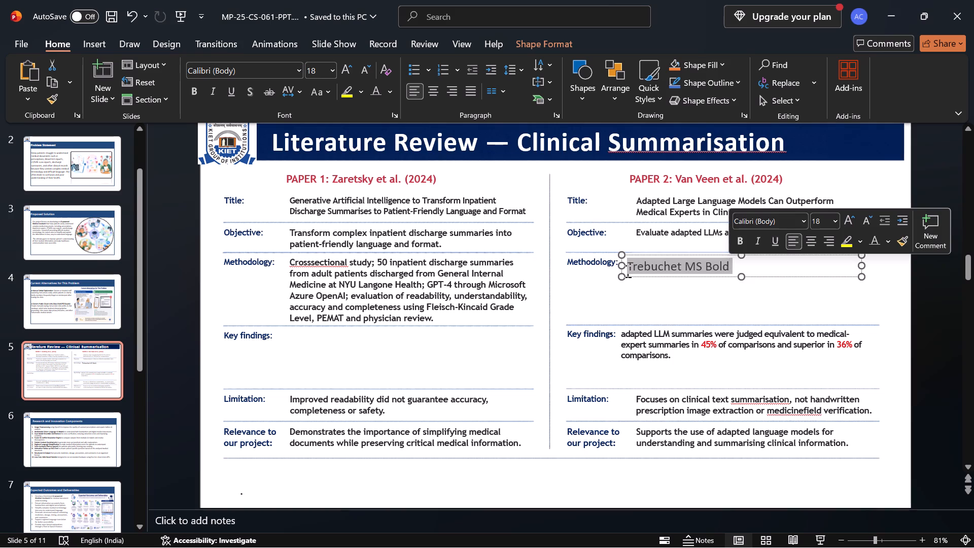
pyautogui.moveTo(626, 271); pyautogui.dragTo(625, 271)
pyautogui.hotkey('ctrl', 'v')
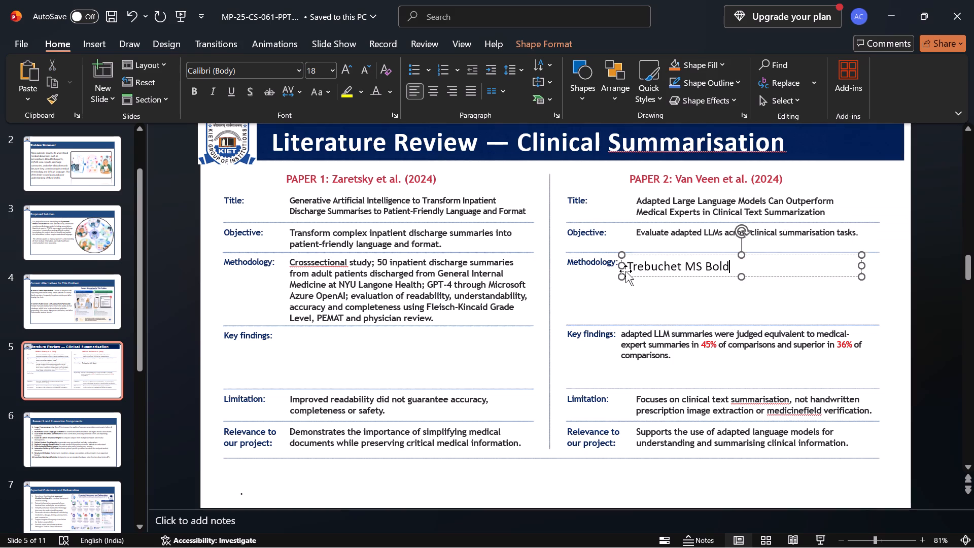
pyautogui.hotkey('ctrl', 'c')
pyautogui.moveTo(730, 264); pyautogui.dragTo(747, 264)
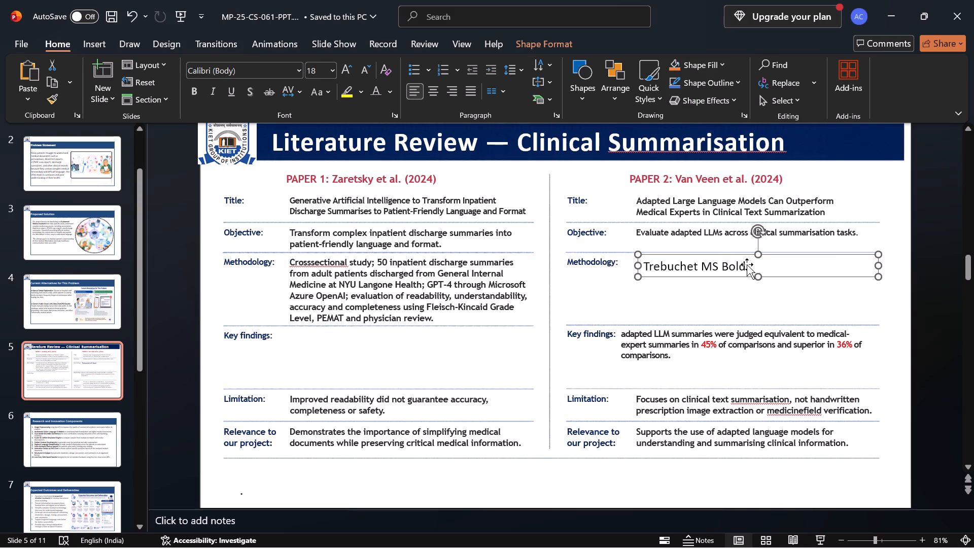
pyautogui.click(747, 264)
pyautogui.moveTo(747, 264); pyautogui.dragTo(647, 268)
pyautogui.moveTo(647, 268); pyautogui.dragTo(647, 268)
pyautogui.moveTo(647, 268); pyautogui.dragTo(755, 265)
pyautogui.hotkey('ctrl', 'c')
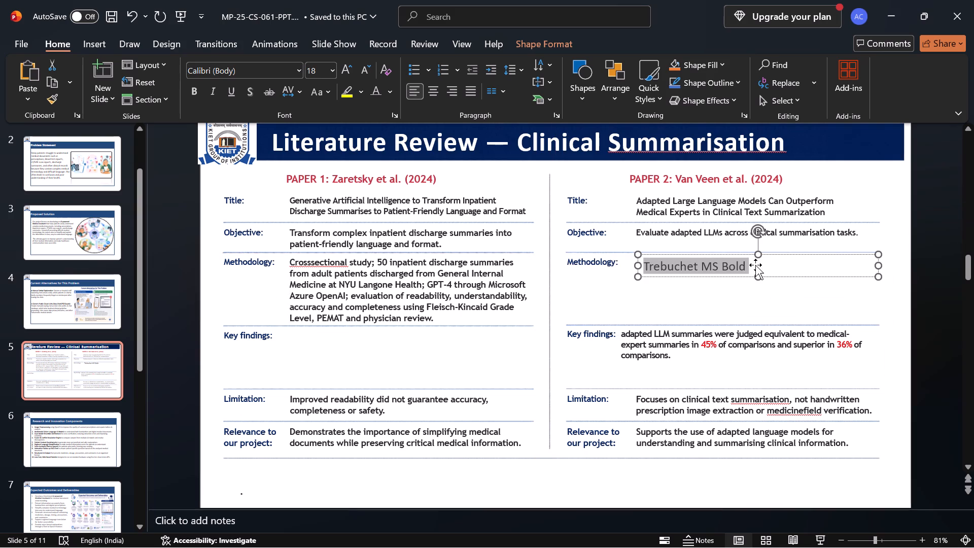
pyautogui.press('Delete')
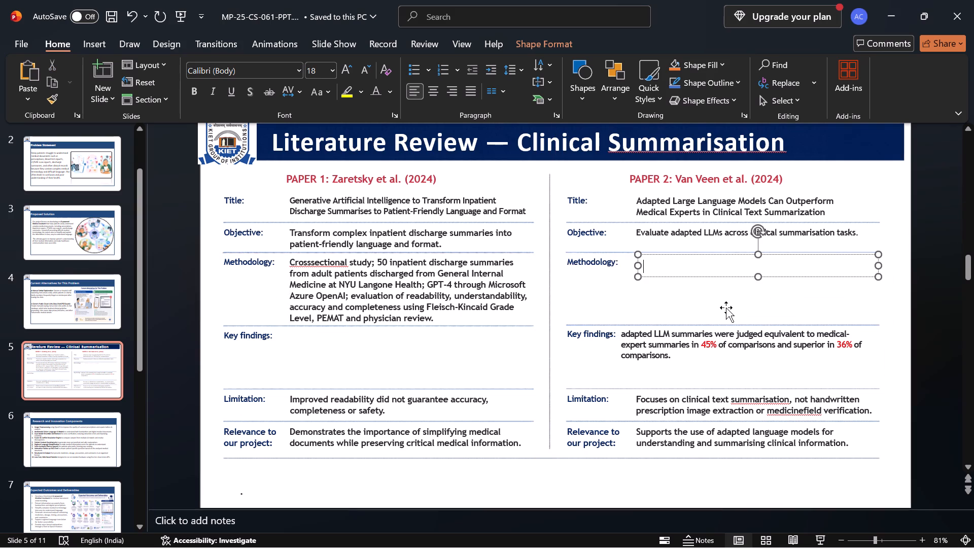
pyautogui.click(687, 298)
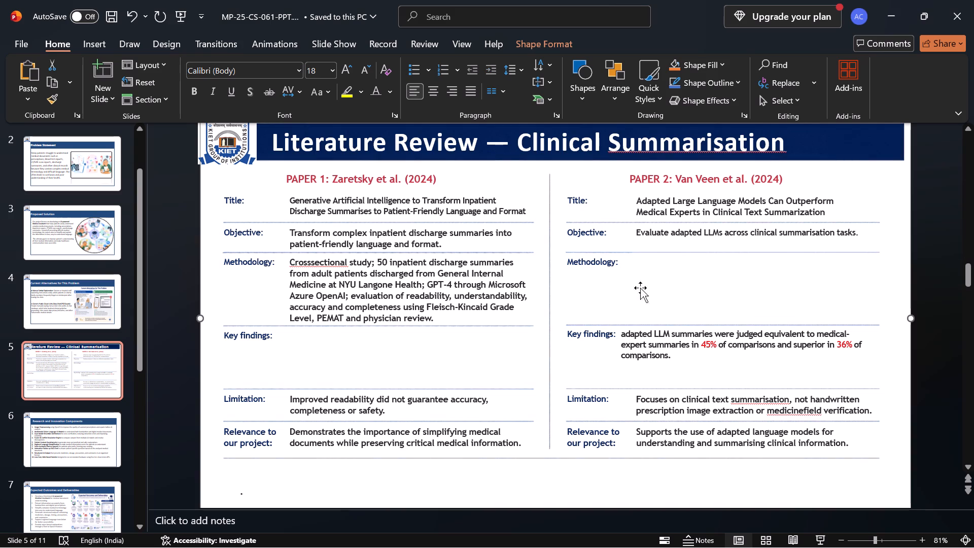
# Insert a new text box beside Paper 2's Methodology label and paste the extracted methodology text from the clipboard history.
pyautogui.click(100, 37)
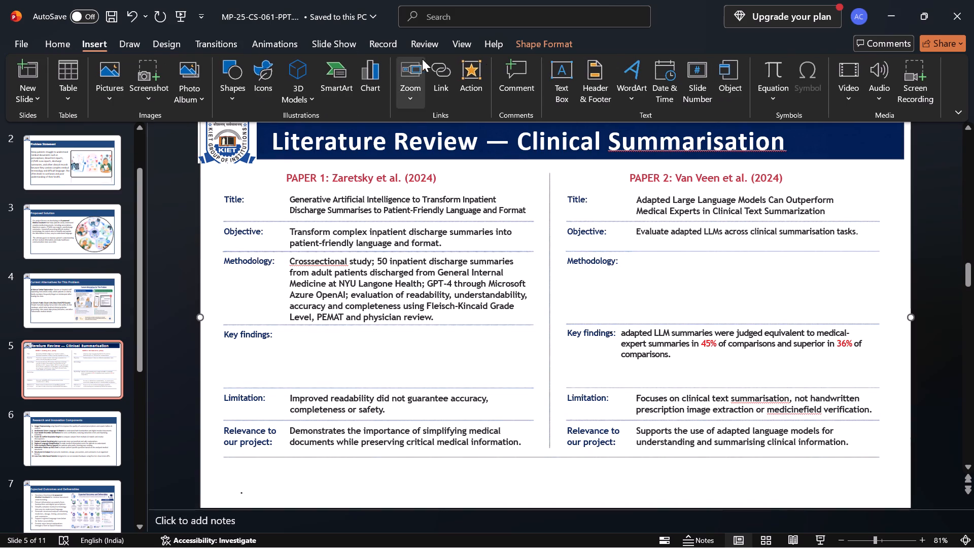
pyautogui.click(558, 76)
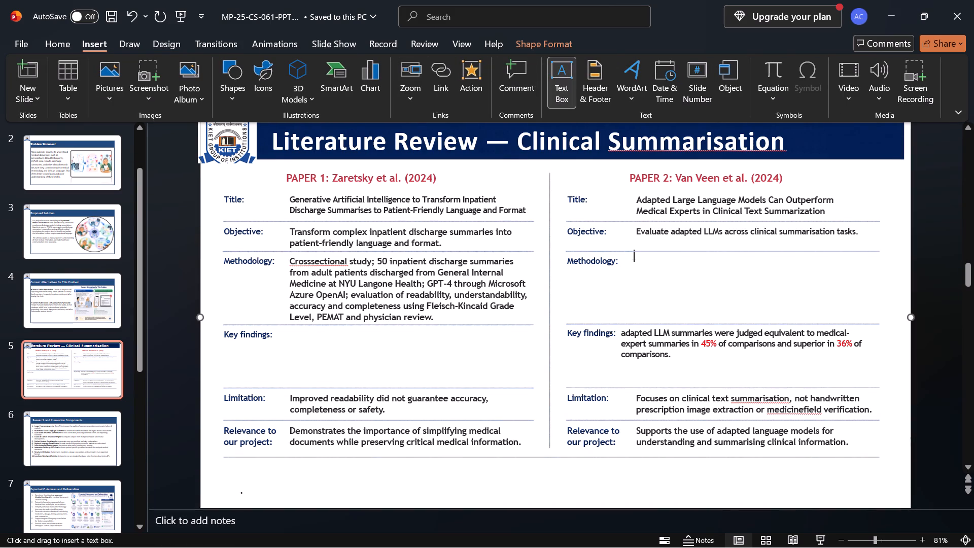
pyautogui.moveTo(634, 259); pyautogui.dragTo(912, 314)
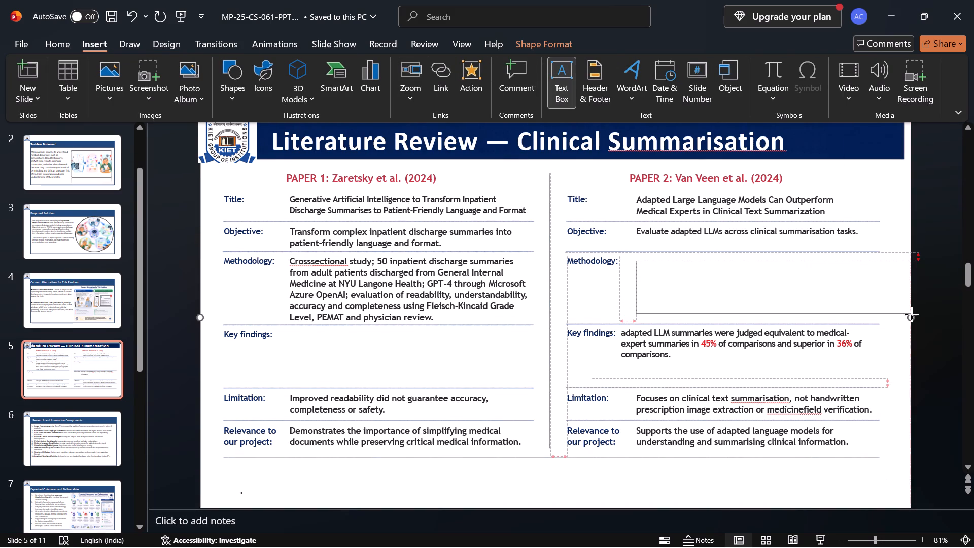
pyautogui.press('super+v')
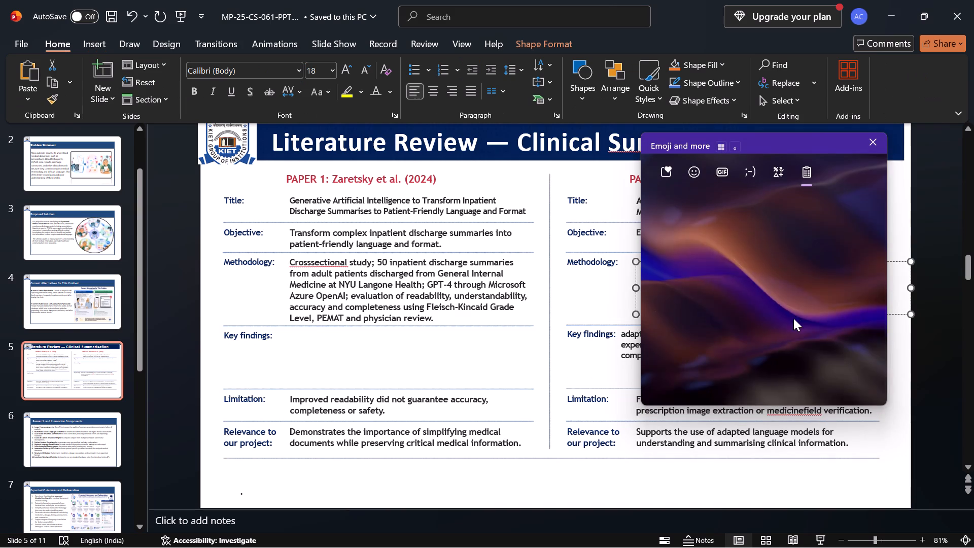
pyautogui.click(747, 312)
pyautogui.hotkey('ctrl', 'v')
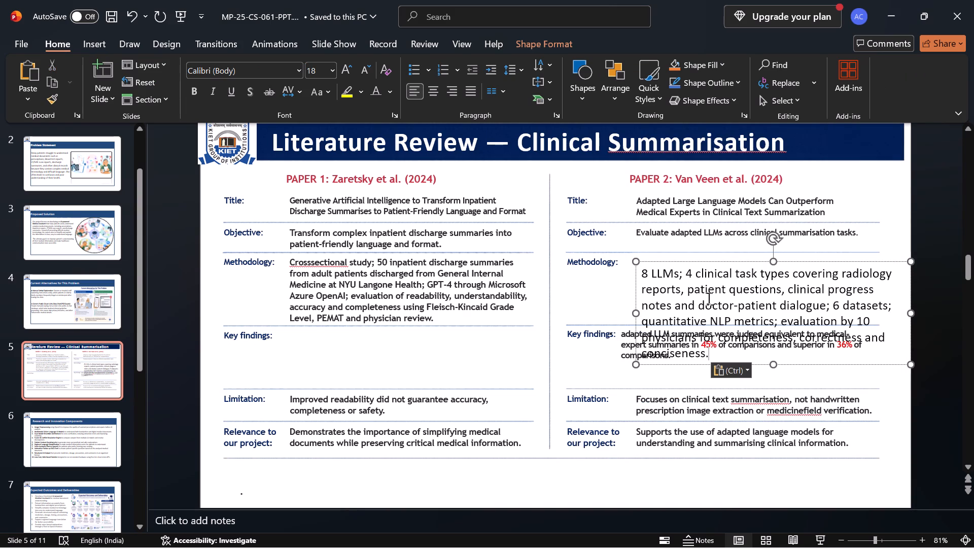
# Set the font of Paper 2's methodology text to Trebuchet MS Bold.
pyautogui.moveTo(708, 357); pyautogui.dragTo(634, 269)
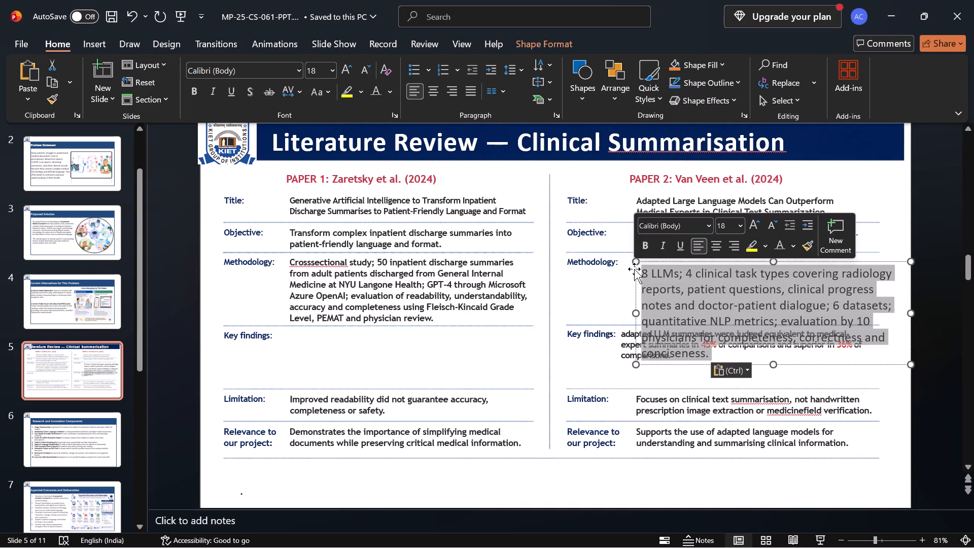
pyautogui.click(711, 224)
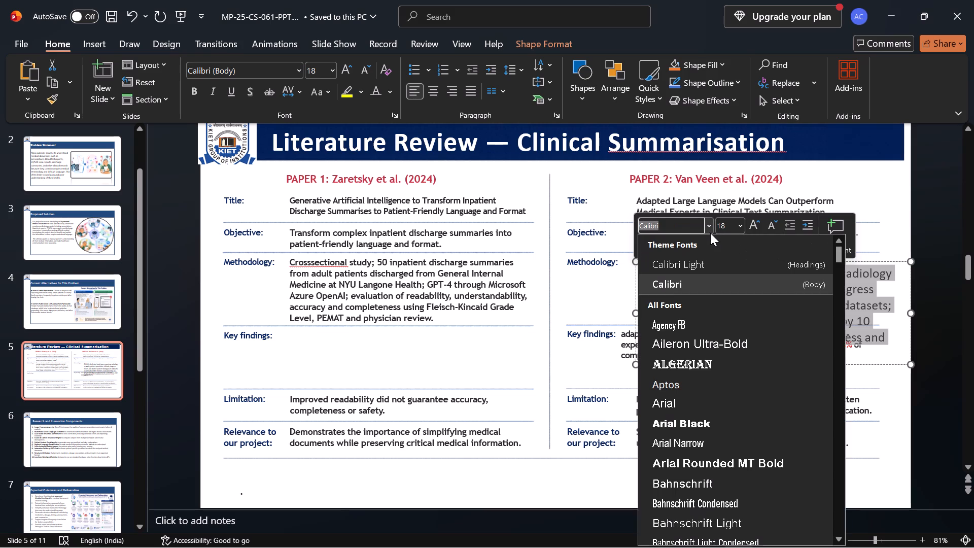
pyautogui.press('BackSpace')
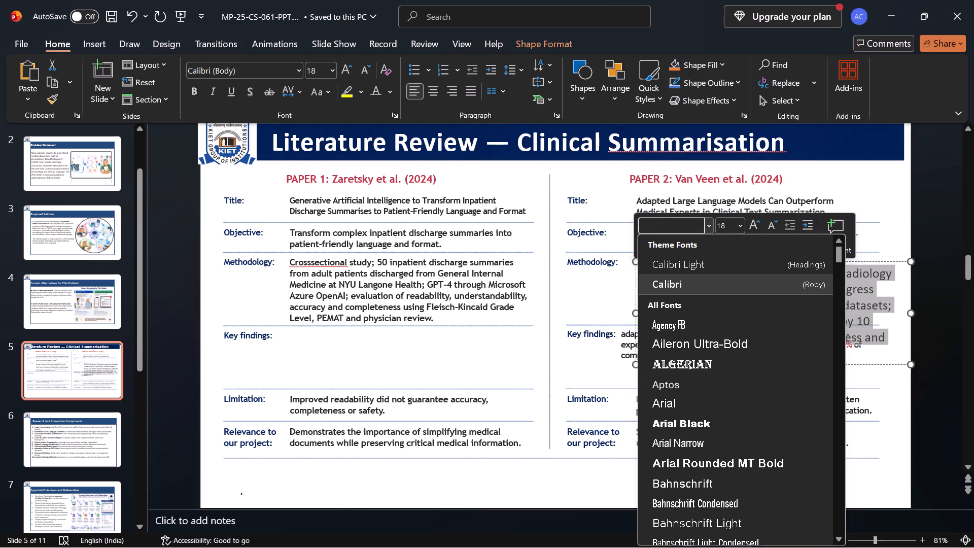
pyautogui.hotkey('ctrl', 'v')
pyautogui.moveTo(700, 226); pyautogui.dragTo(647, 226)
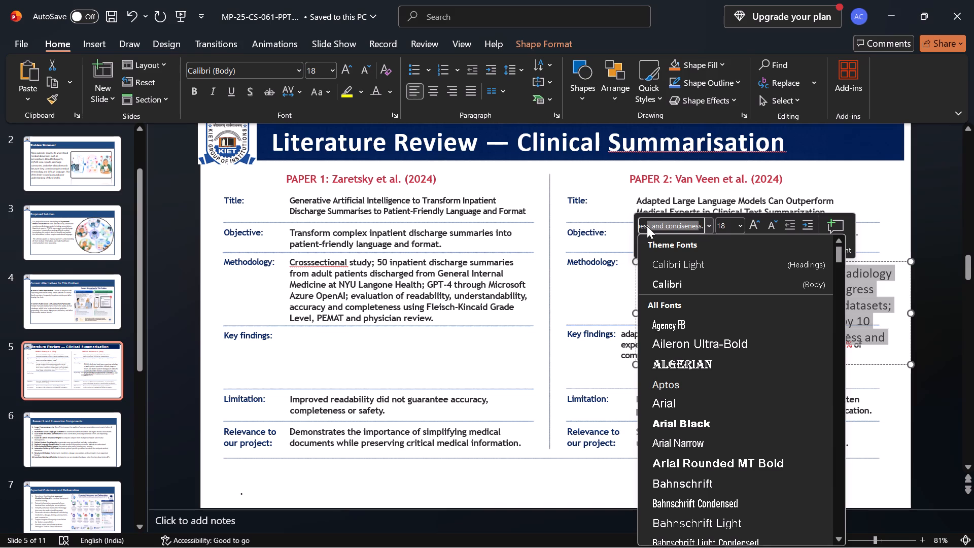
pyautogui.moveTo(647, 226); pyautogui.dragTo(536, 236)
pyautogui.press('BackSpace')
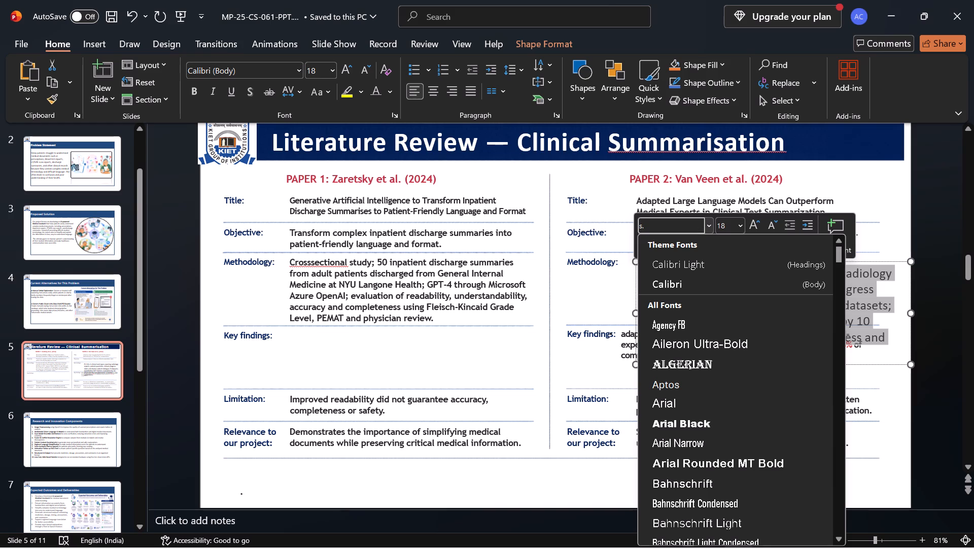
pyautogui.press('Right')
pyautogui.press('Right')
pyautogui.press('BackSpace')
pyautogui.press('BackSpace')
pyautogui.press('BackSpace')
pyautogui.write('tra')
pyautogui.write('nsu')
pyautogui.write('cent')
pyautogui.press('space')
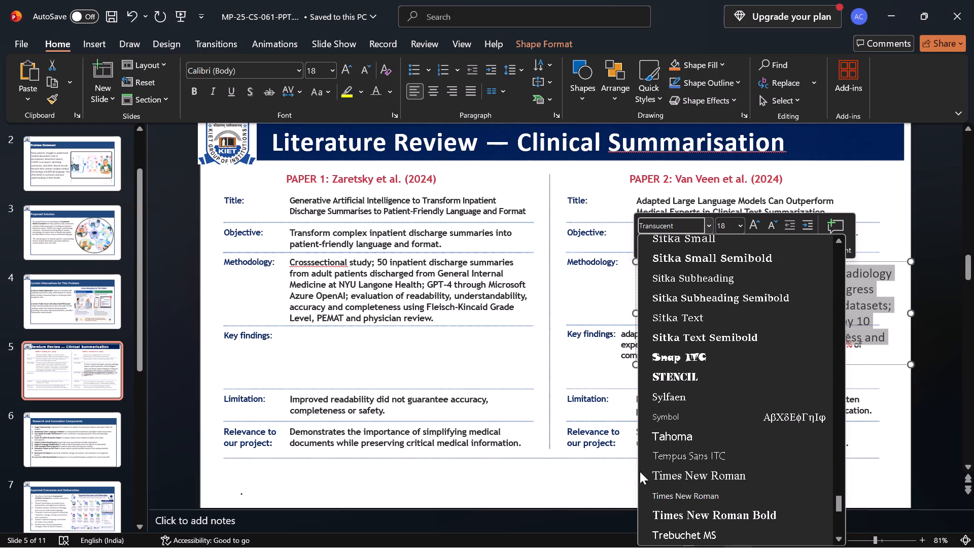
pyautogui.scroll(-2, 714, 484)
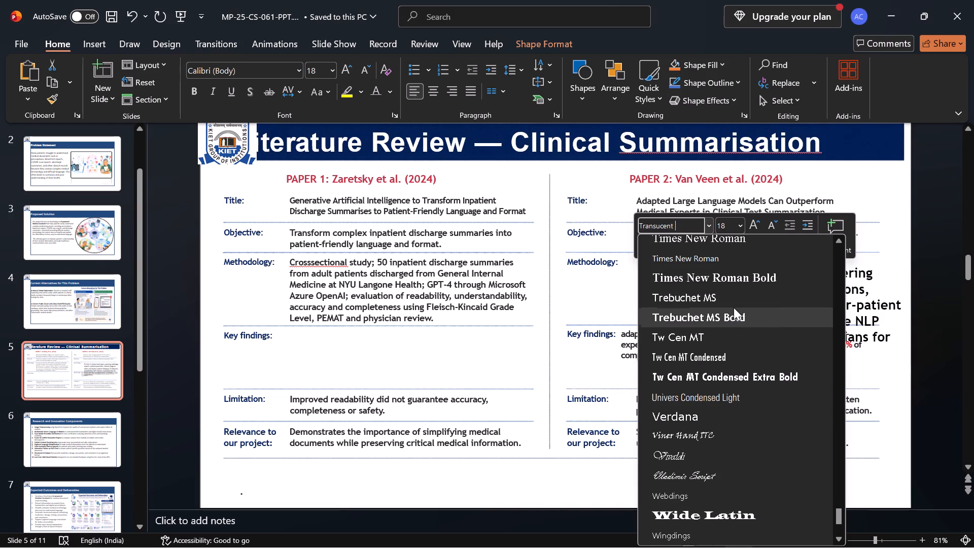
pyautogui.click(734, 307)
# Set the font size of Paper 2's methodology text to 12.
pyautogui.click(742, 229)
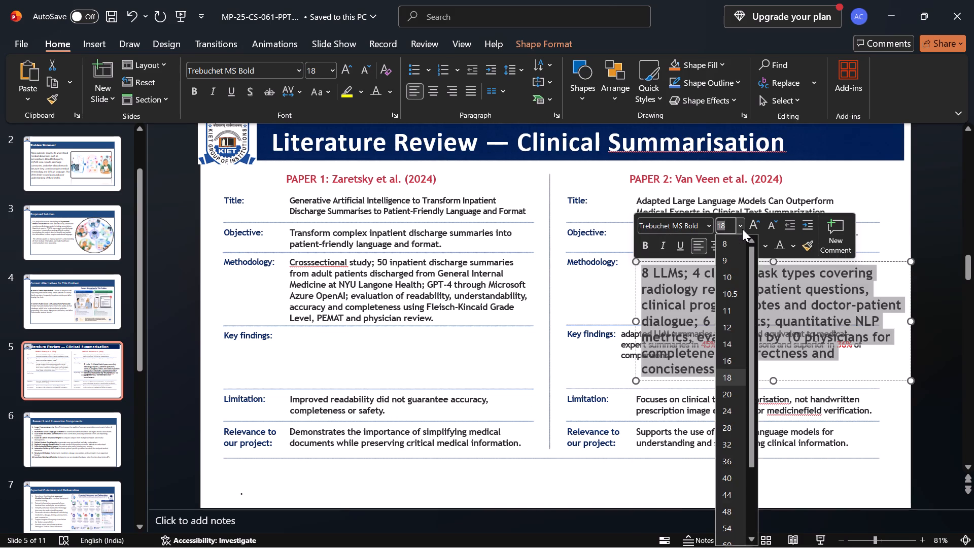
pyautogui.click(736, 326)
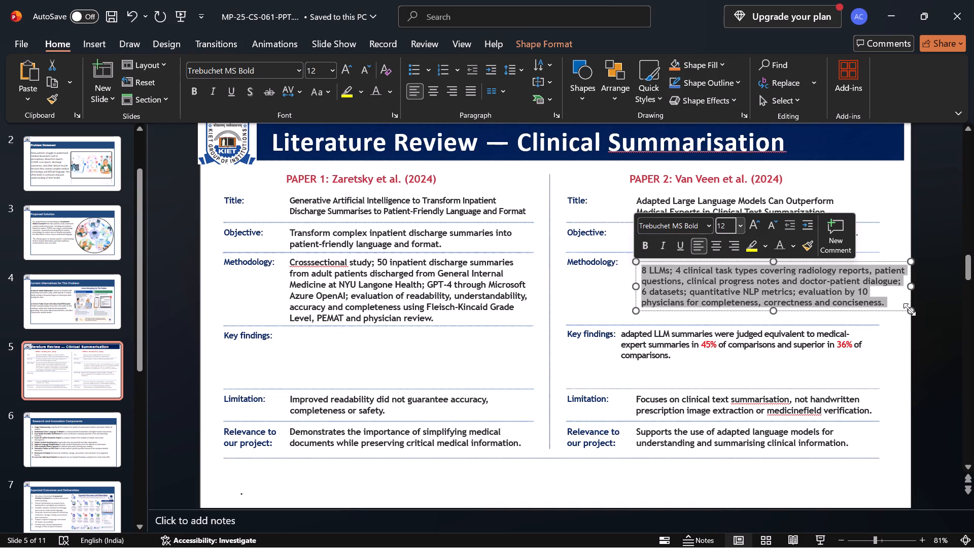
# Narrow Paper 2's methodology text box and move it next to the Methodology label, above the Key findings row.
pyautogui.moveTo(909, 310); pyautogui.dragTo(855, 330)
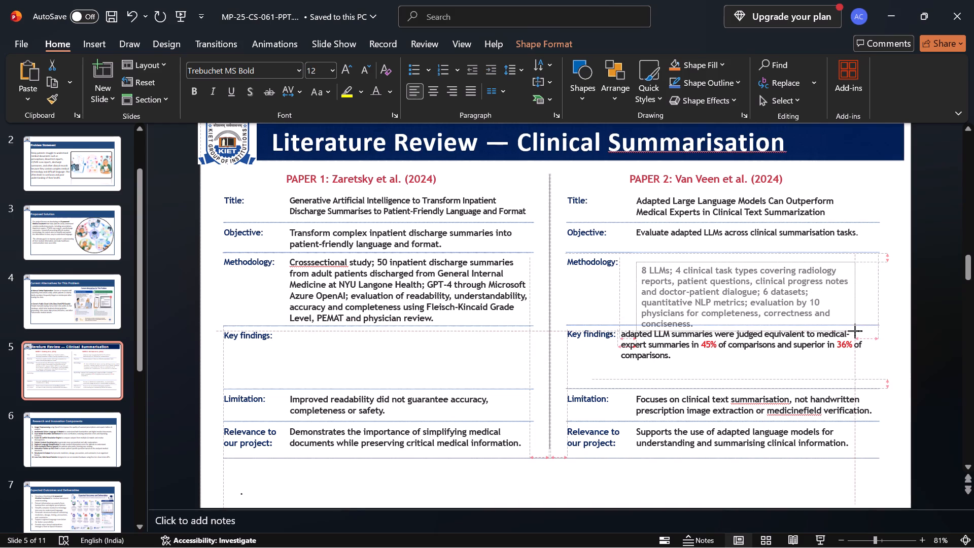
pyautogui.moveTo(855, 330); pyautogui.dragTo(860, 316)
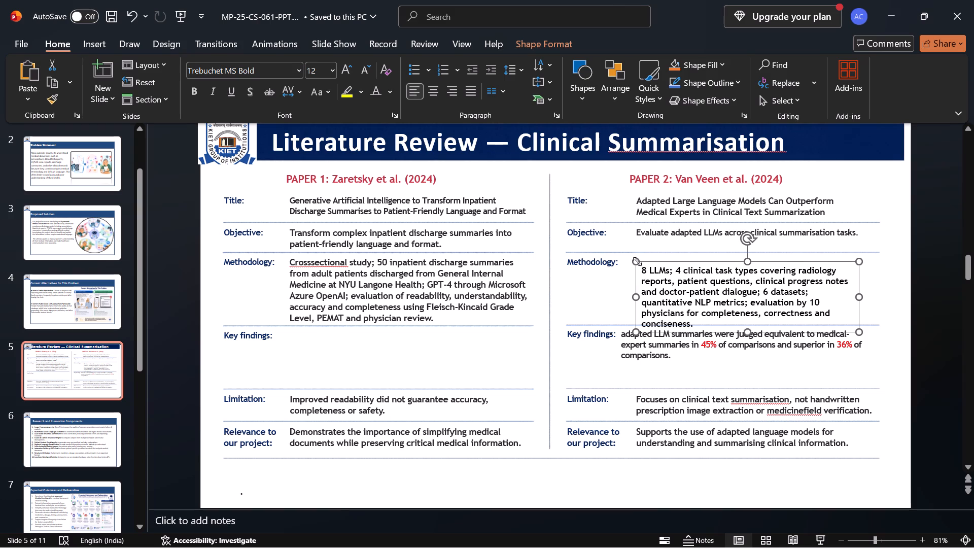
pyautogui.moveTo(651, 262); pyautogui.dragTo(632, 255)
pyautogui.click(902, 306)
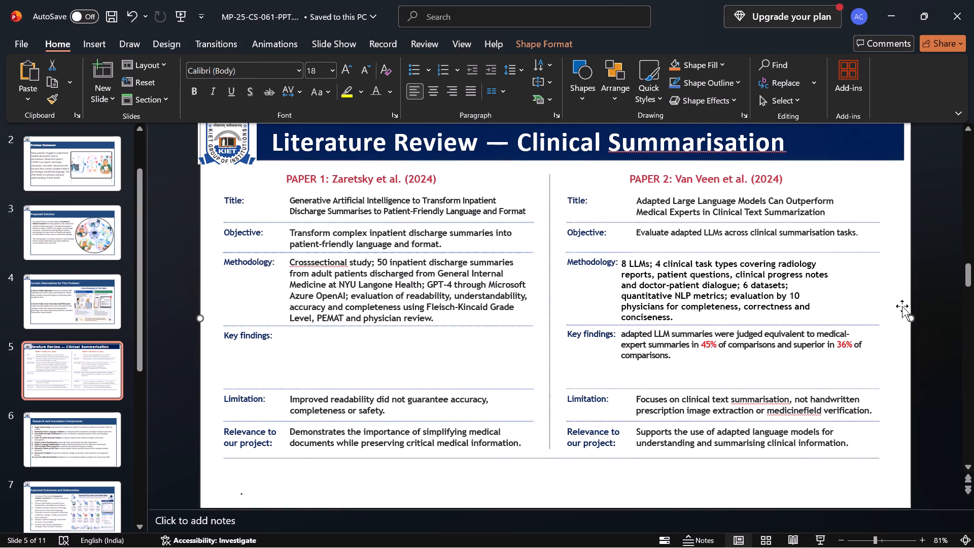
pyautogui.click(443, 360)
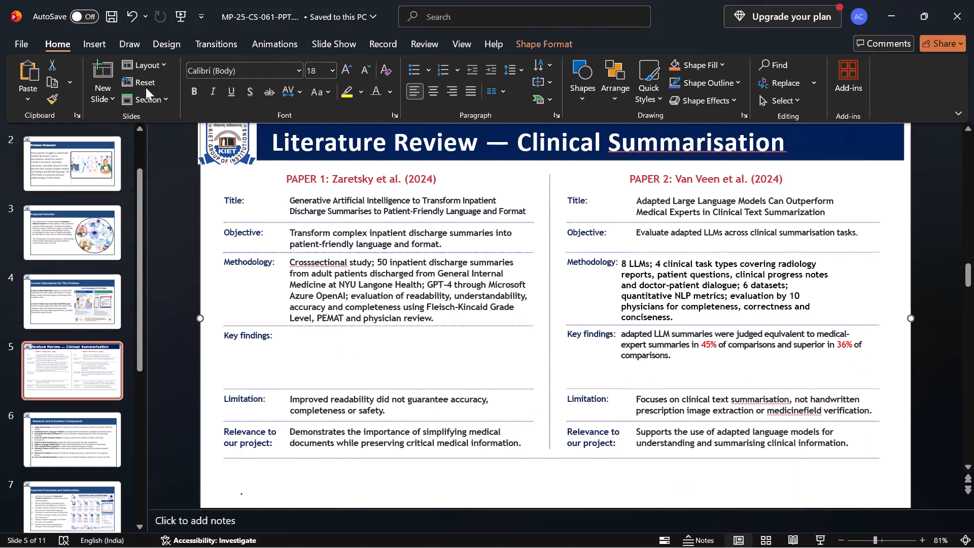
pyautogui.click(97, 45)
pyautogui.click(568, 87)
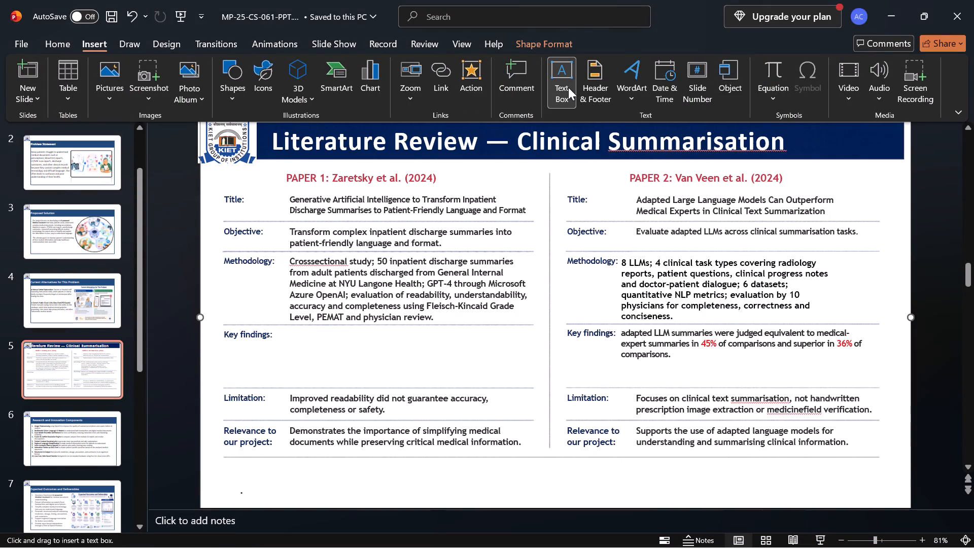
pyautogui.moveTo(292, 338); pyautogui.dragTo(498, 356)
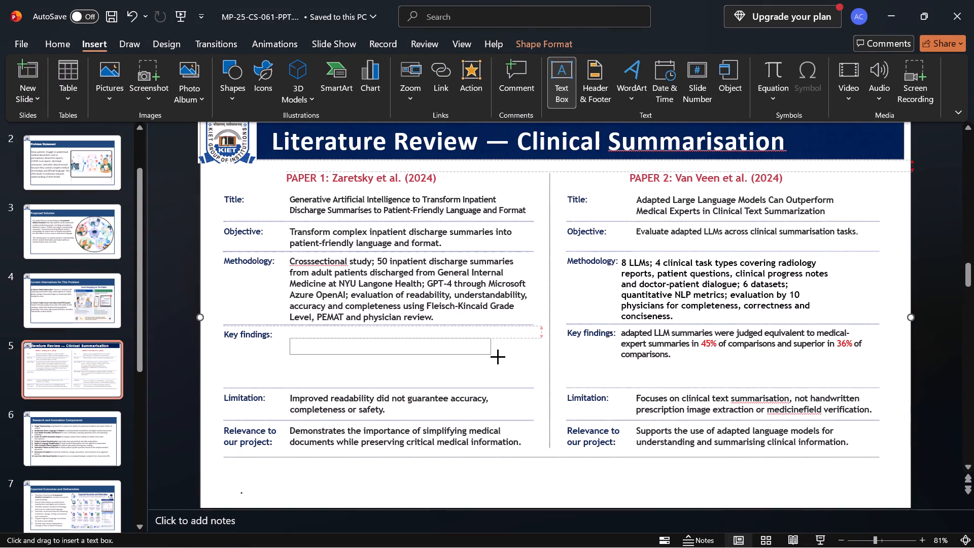
pyautogui.moveTo(498, 356); pyautogui.dragTo(516, 373)
pyautogui.hotkey('ctrl', 'v')
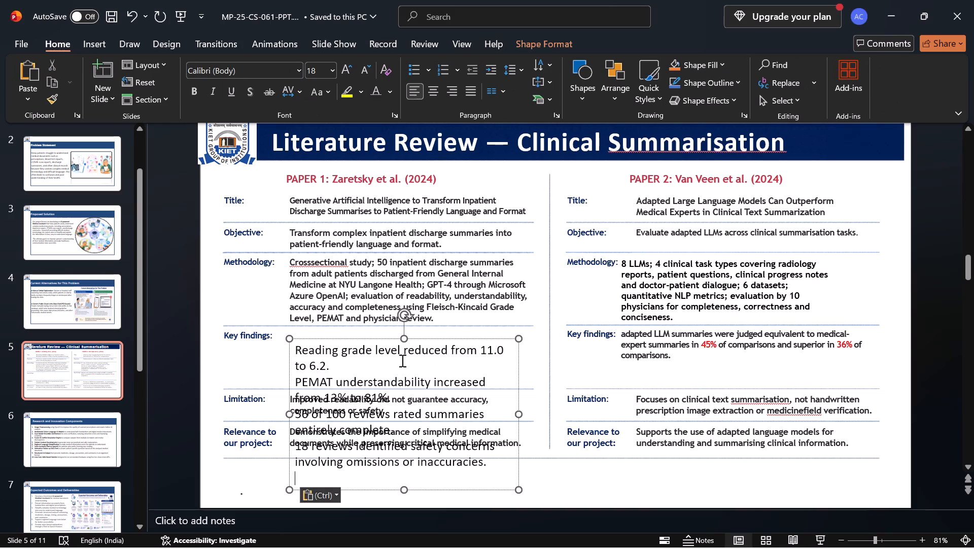
# Set the font of all of Paper 1's pasted key findings text to Trebuchet MS Bold.
pyautogui.moveTo(488, 470); pyautogui.dragTo(470, 474)
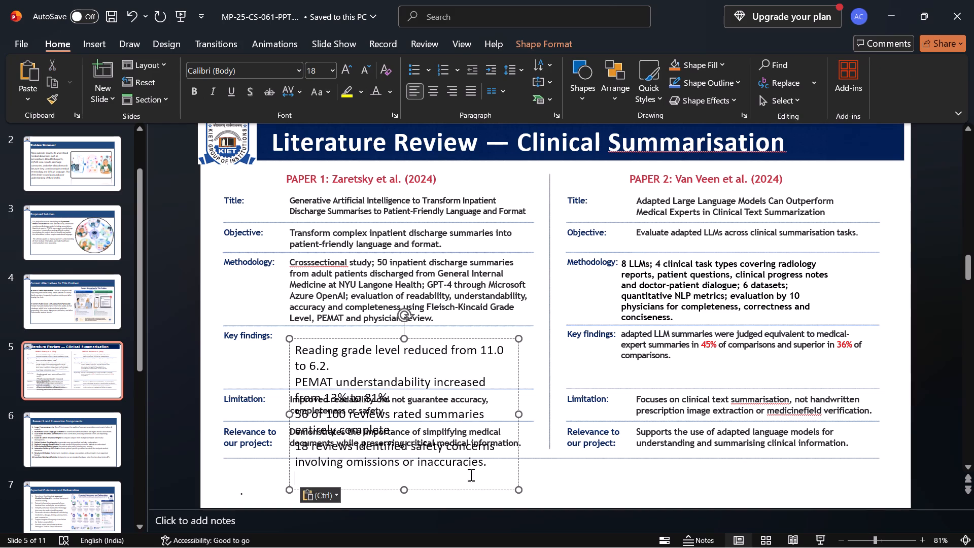
pyautogui.moveTo(470, 474); pyautogui.dragTo(252, 315)
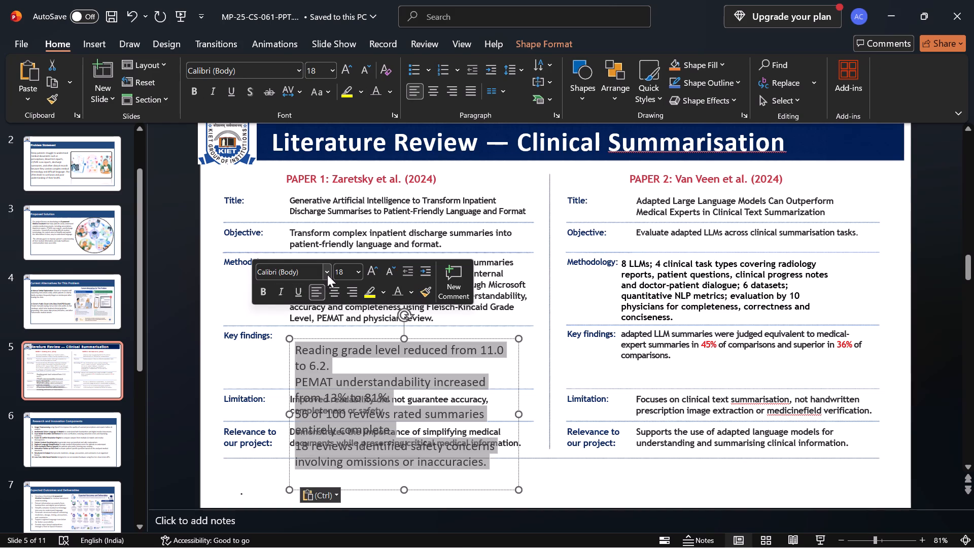
pyautogui.click(327, 275)
pyautogui.press('BackSpace')
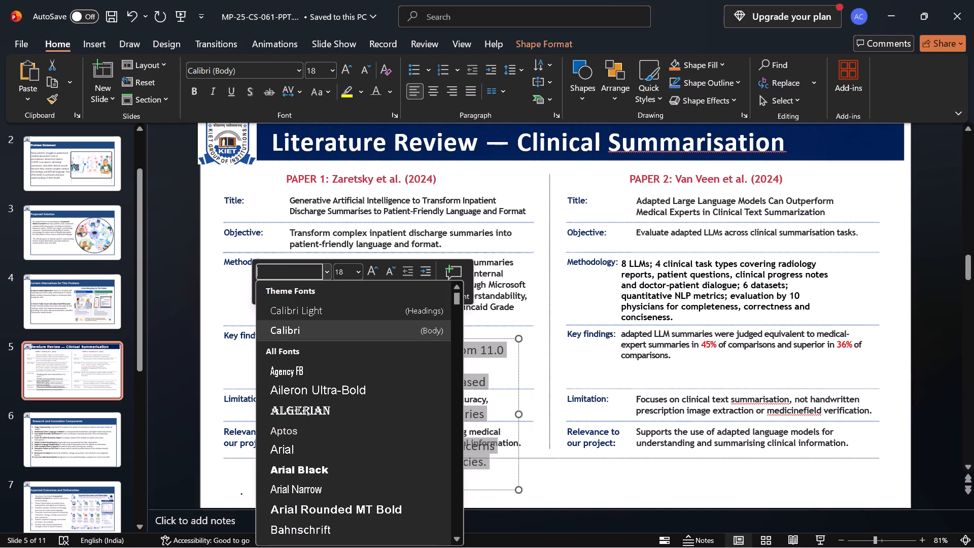
pyautogui.write('tans')
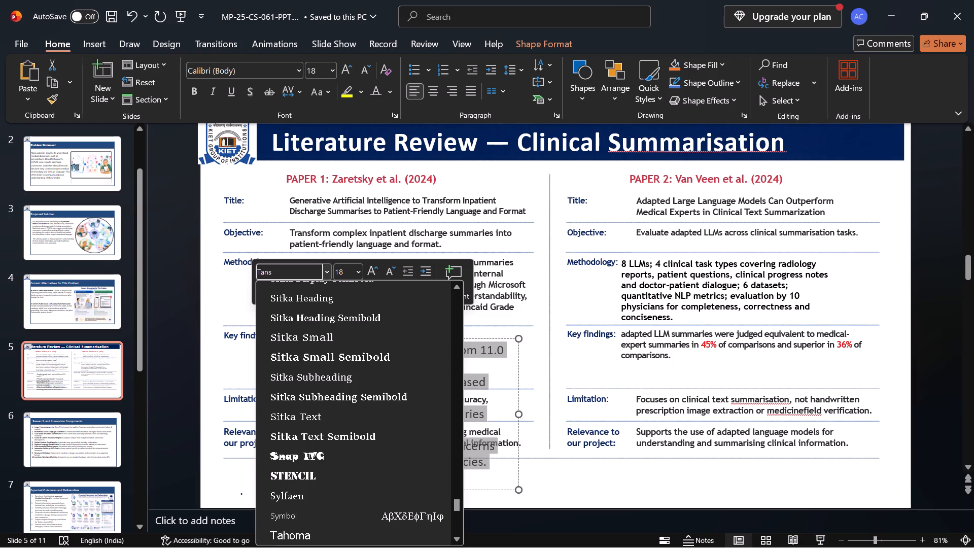
pyautogui.press('BackSpace')
pyautogui.press('BackSpace')
pyautogui.press('BackSpace')
pyautogui.write('rans')
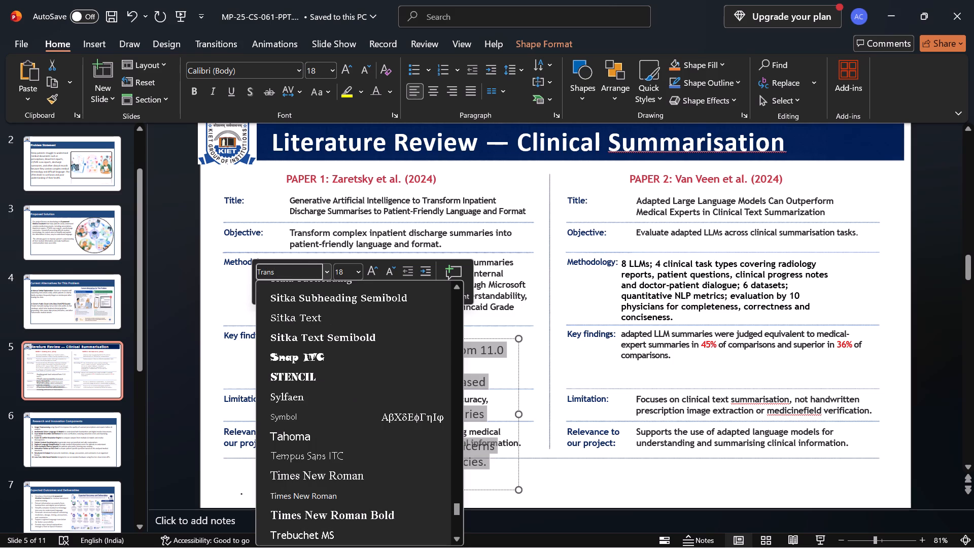
pyautogui.press('BackSpace')
pyautogui.press('BackSpace')
pyautogui.press('BackSpace')
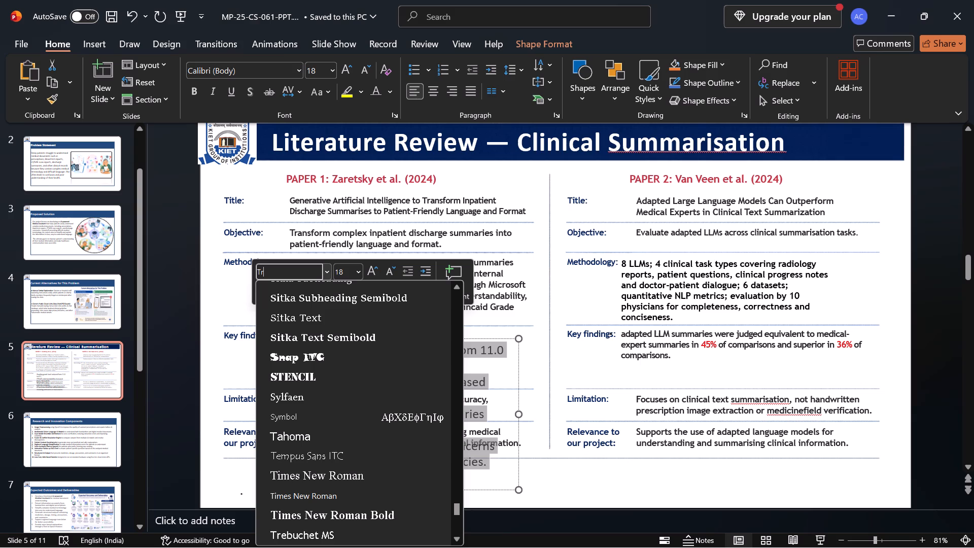
pyautogui.write('ebu')
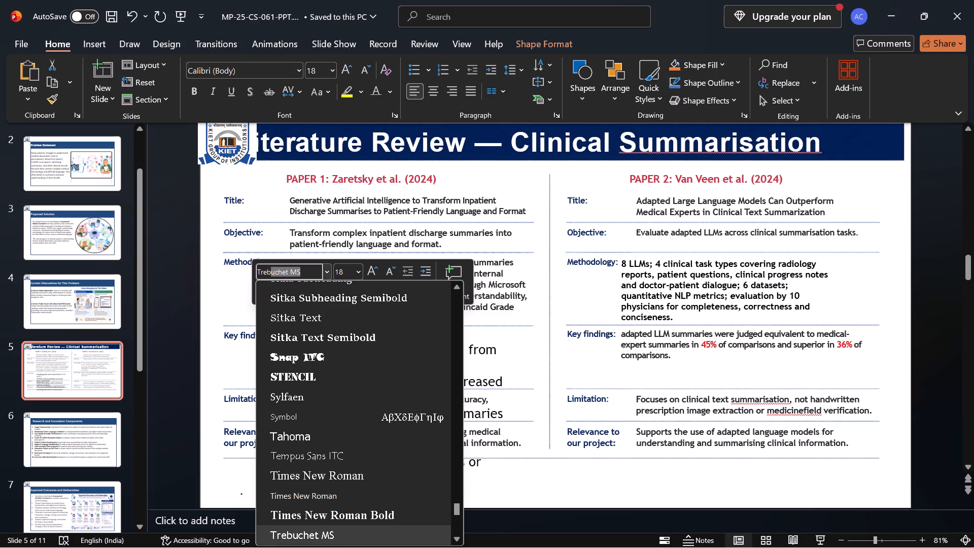
pyautogui.scroll(-1, 364, 393)
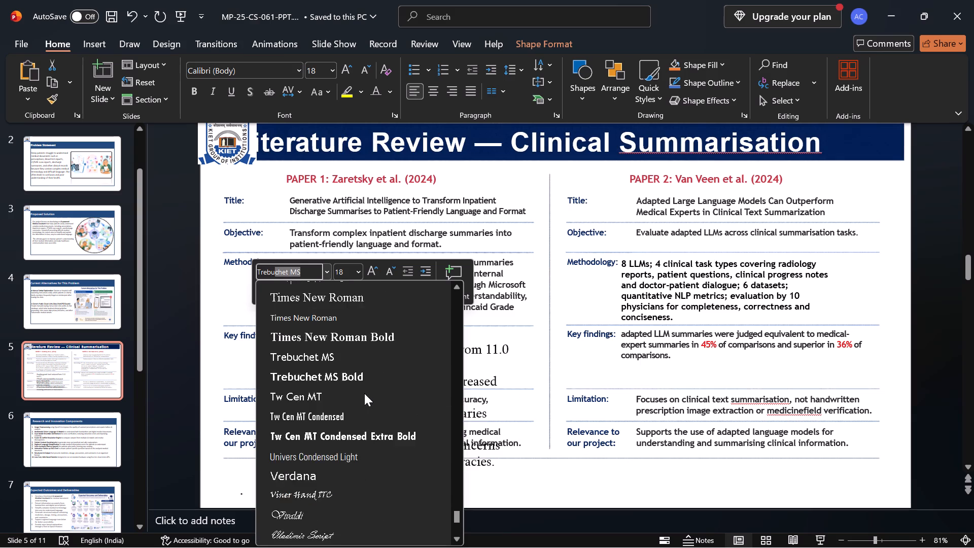
pyautogui.scroll(-1, 364, 393)
pyautogui.click(380, 310)
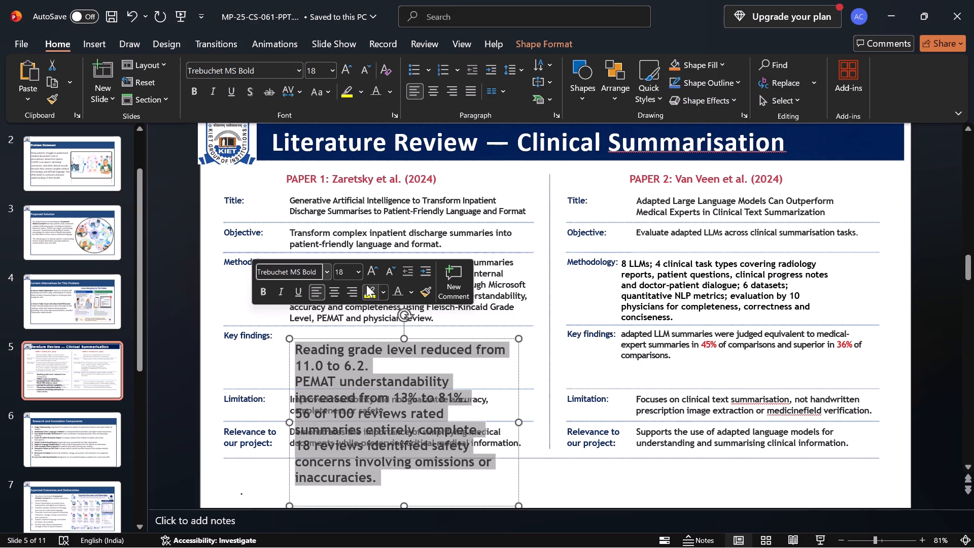
# Set Paper 1's key findings text to size 12 and format it as a bulleted list.
pyautogui.click(359, 270)
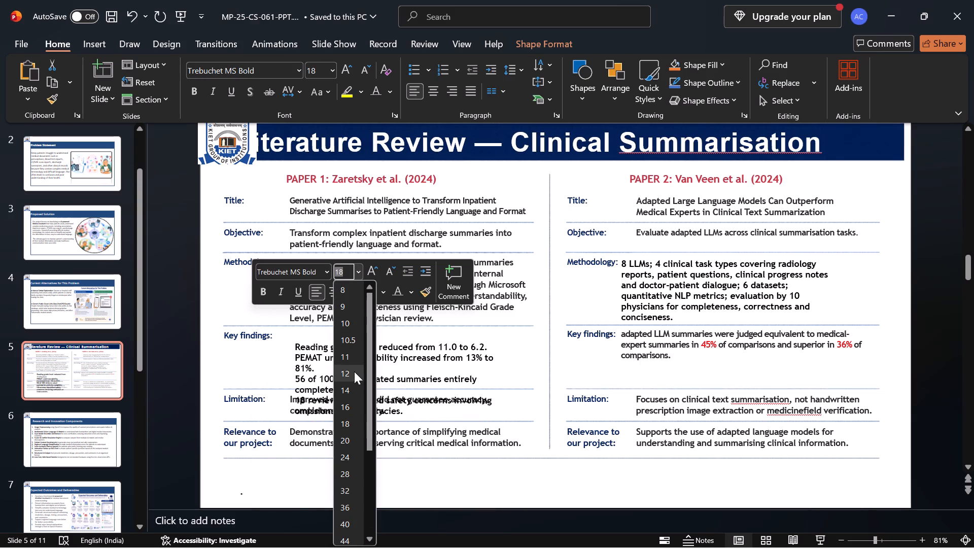
pyautogui.click(354, 371)
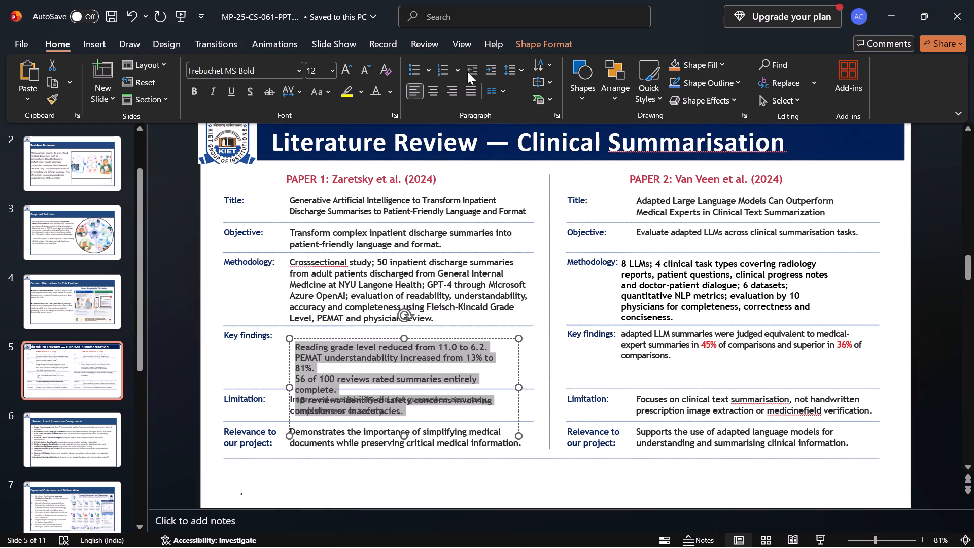
pyautogui.click(414, 67)
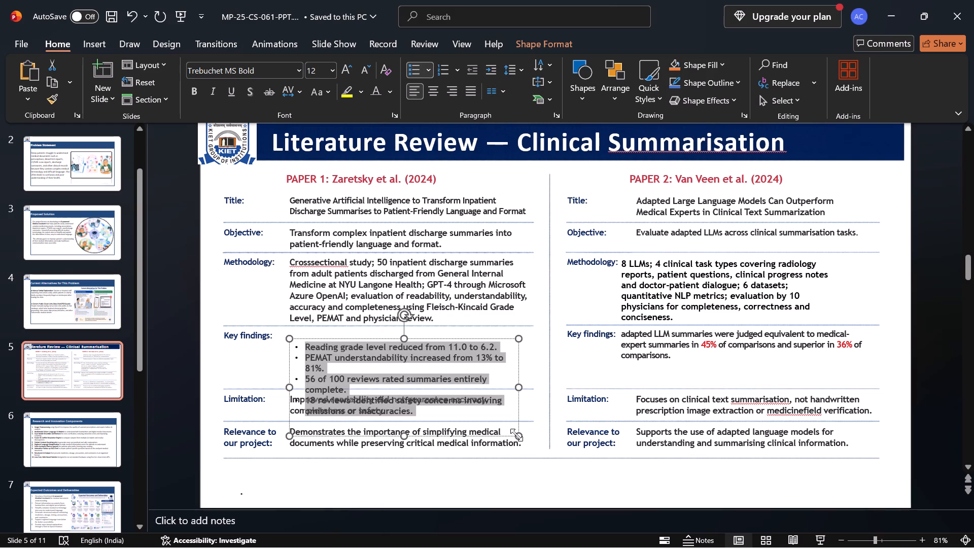
# Widen Paper 1's key findings text box to the column divider and move it next to its label, above the Limitation row.
pyautogui.moveTo(516, 435); pyautogui.dragTo(446, 376)
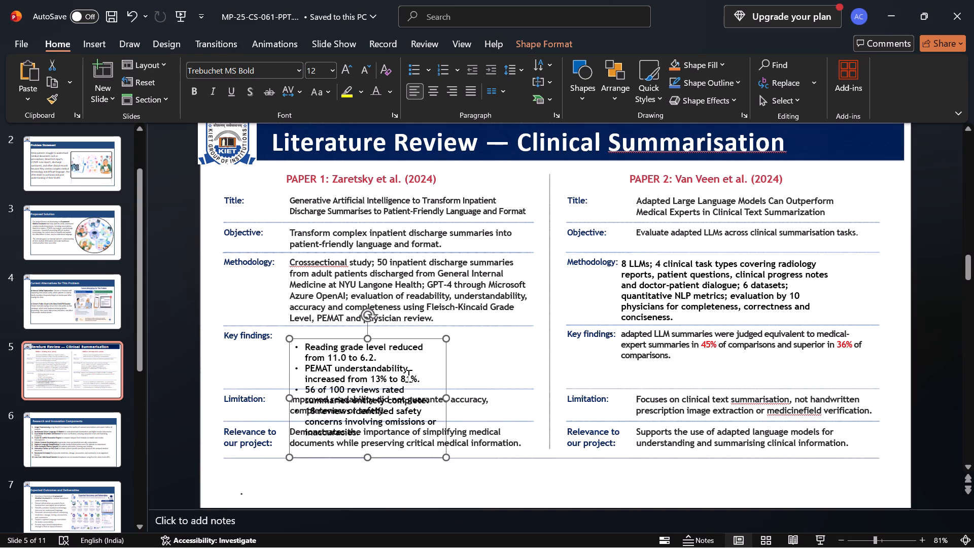
pyautogui.click(407, 375)
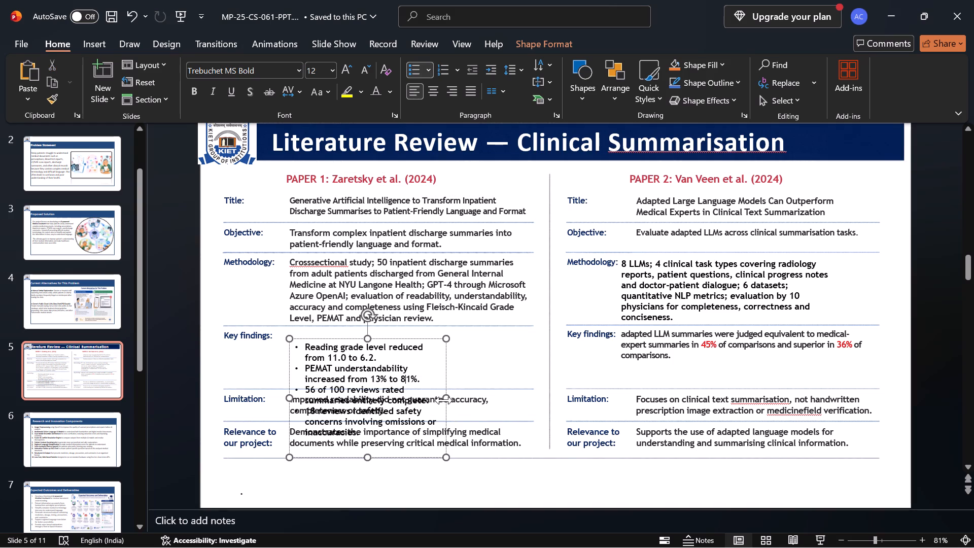
pyautogui.moveTo(444, 400); pyautogui.dragTo(566, 386)
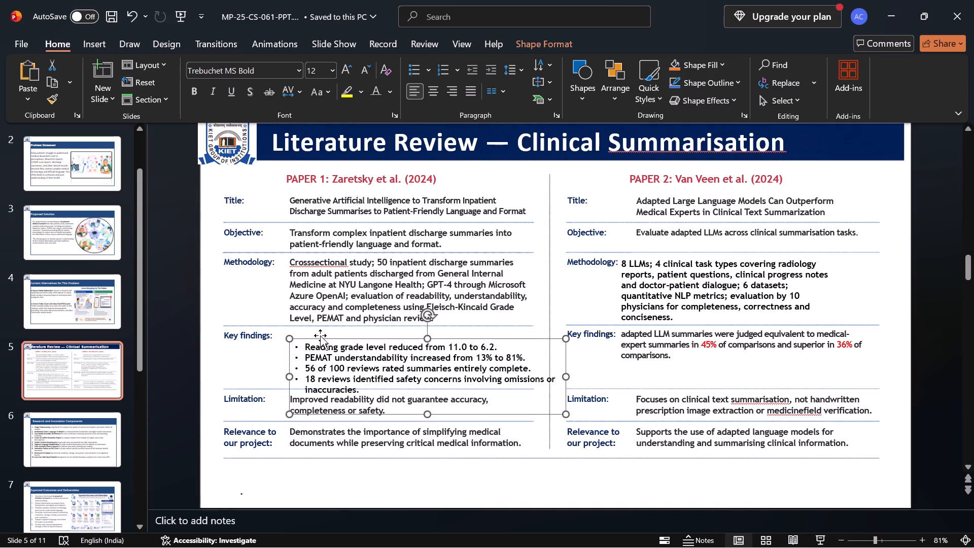
pyautogui.moveTo(320, 337); pyautogui.dragTo(305, 325)
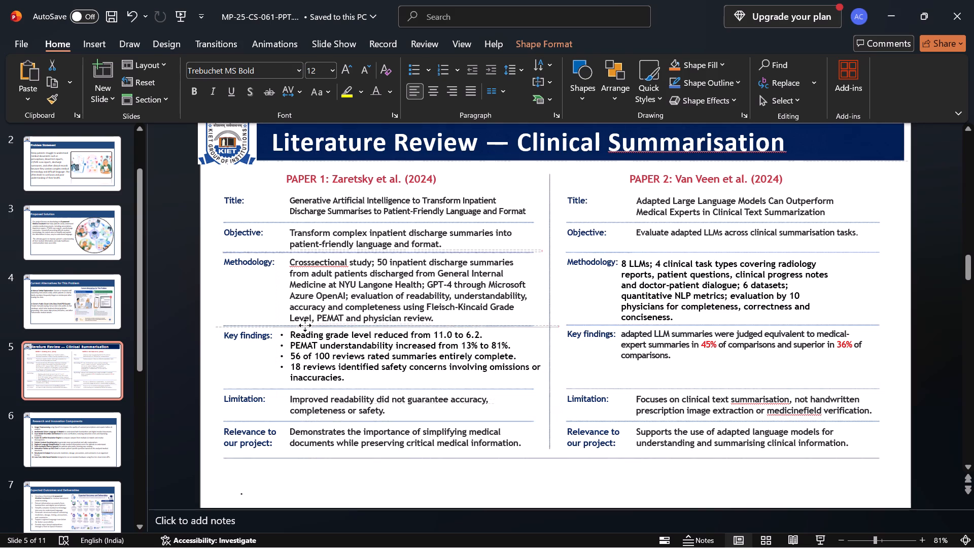
pyautogui.moveTo(305, 325); pyautogui.dragTo(303, 326)
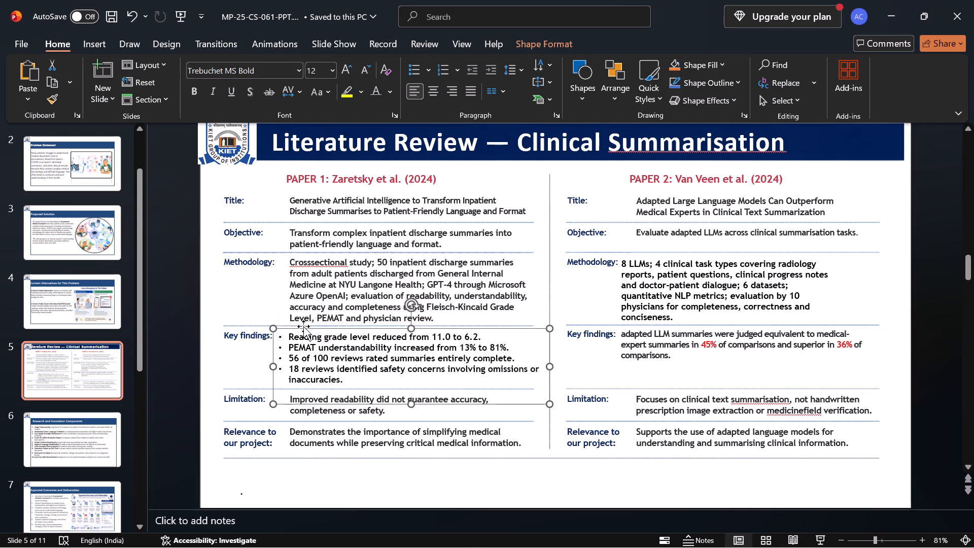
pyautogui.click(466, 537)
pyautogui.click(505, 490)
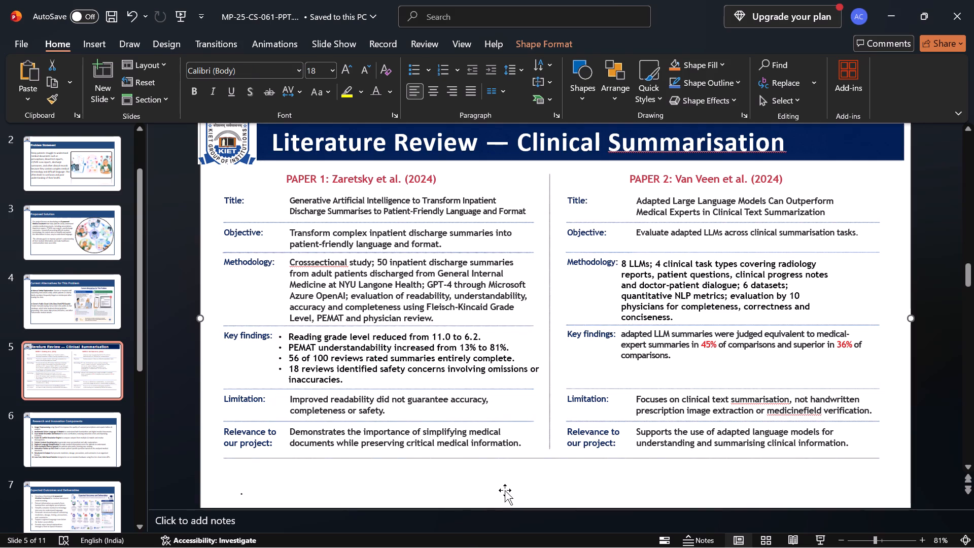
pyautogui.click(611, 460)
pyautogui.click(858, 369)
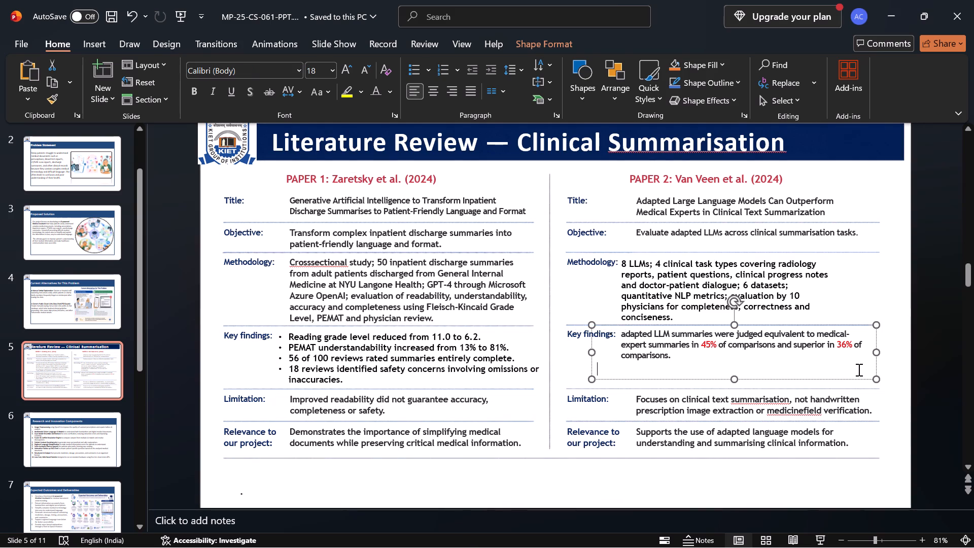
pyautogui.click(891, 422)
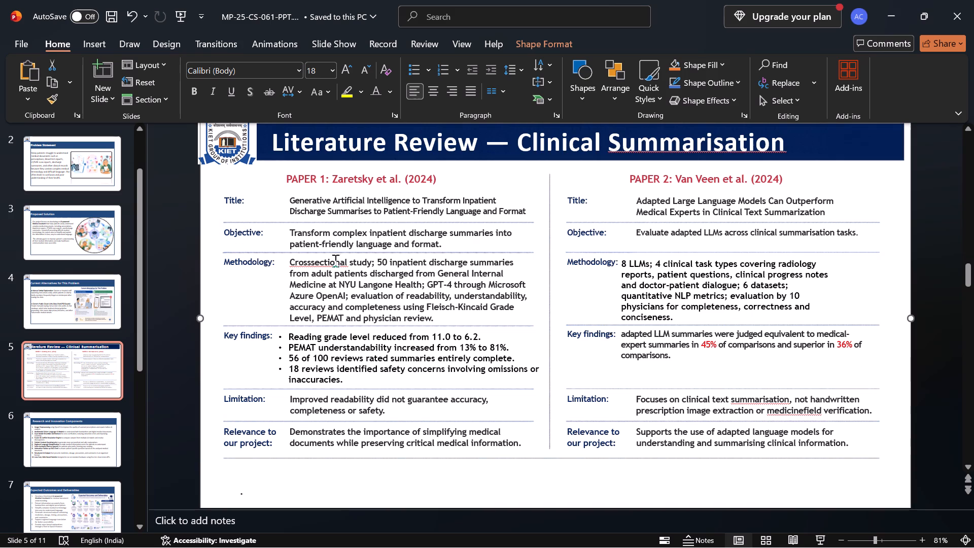
# Copy the "Literature Review – Accessibility and Medical Text Recognition" slide from the Three literature review slides presentation.
pyautogui.click(105, 425)
pyautogui.click(89, 369)
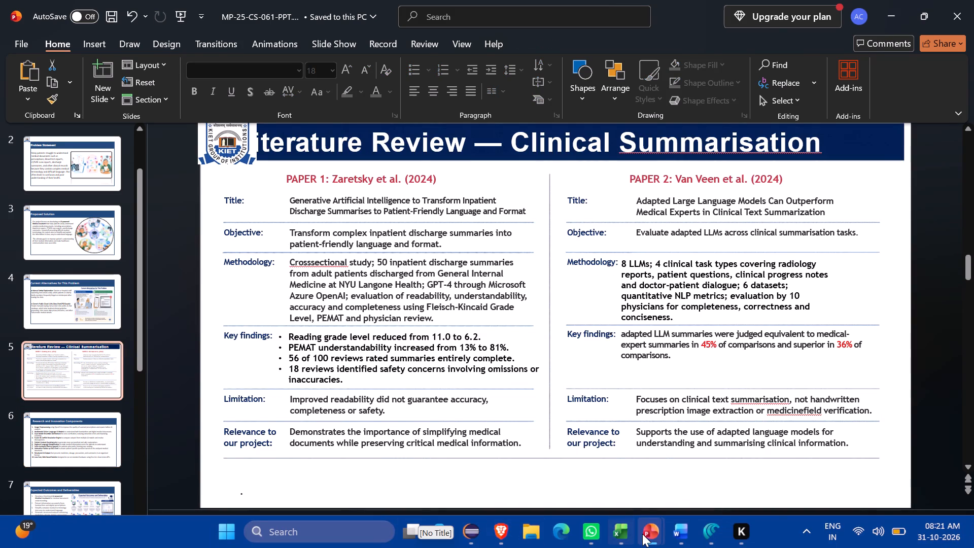
pyautogui.click(769, 479)
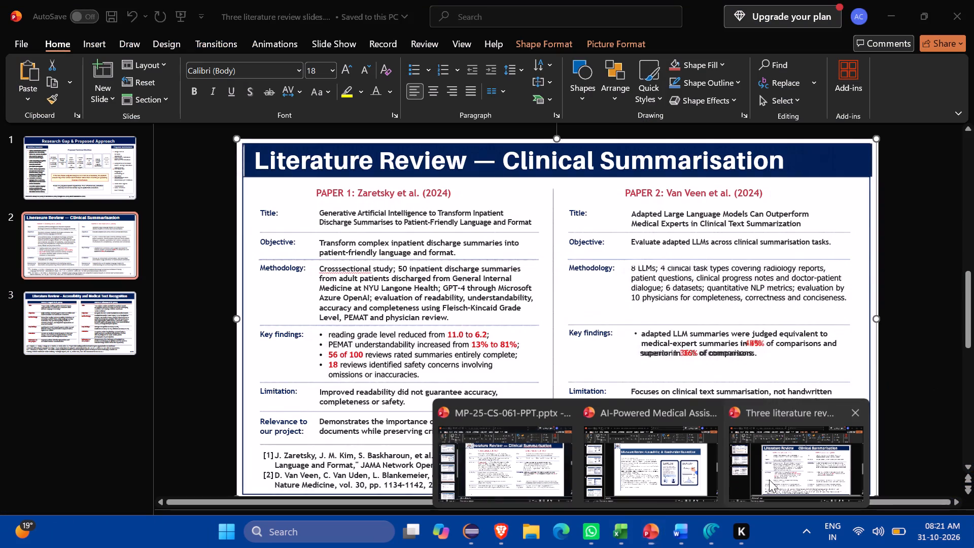
pyautogui.click(110, 336)
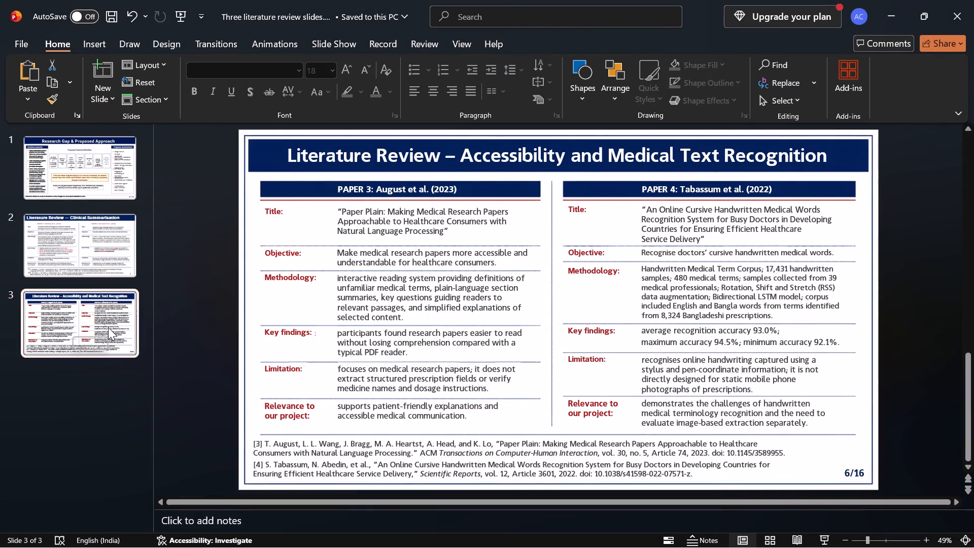
pyautogui.hotkey('ctrl', 'c')
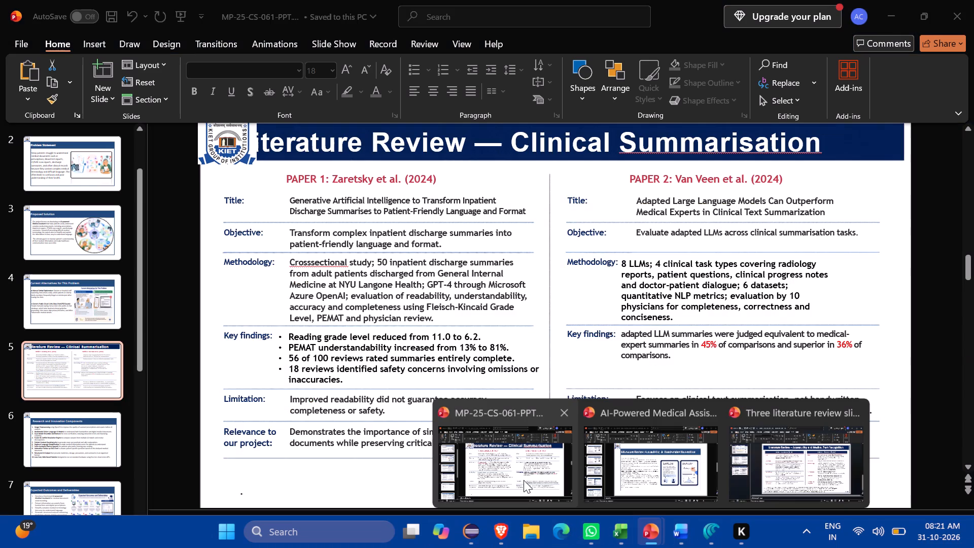
# Right-align the title of the project presentation's Clinical Summarisation slide.
pyautogui.click(524, 480)
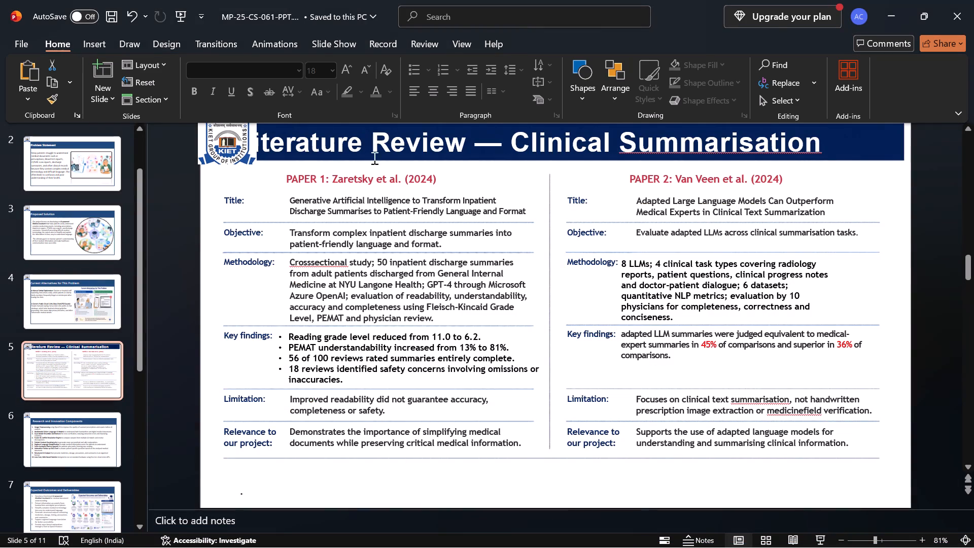
pyautogui.click(345, 130)
pyautogui.press('Left')
pyautogui.press('Left')
pyautogui.press('Left')
pyautogui.press('Left')
pyautogui.press('Left')
pyautogui.press('Left')
pyautogui.press('Left')
pyautogui.press('Left')
pyautogui.press('Left')
pyautogui.press('Left')
pyautogui.press('Left')
pyautogui.press('Left')
pyautogui.press('Left')
pyautogui.press('Left')
pyautogui.press('Left')
pyautogui.press('Left')
pyautogui.press('Left')
pyautogui.press('Left')
pyautogui.press('Left')
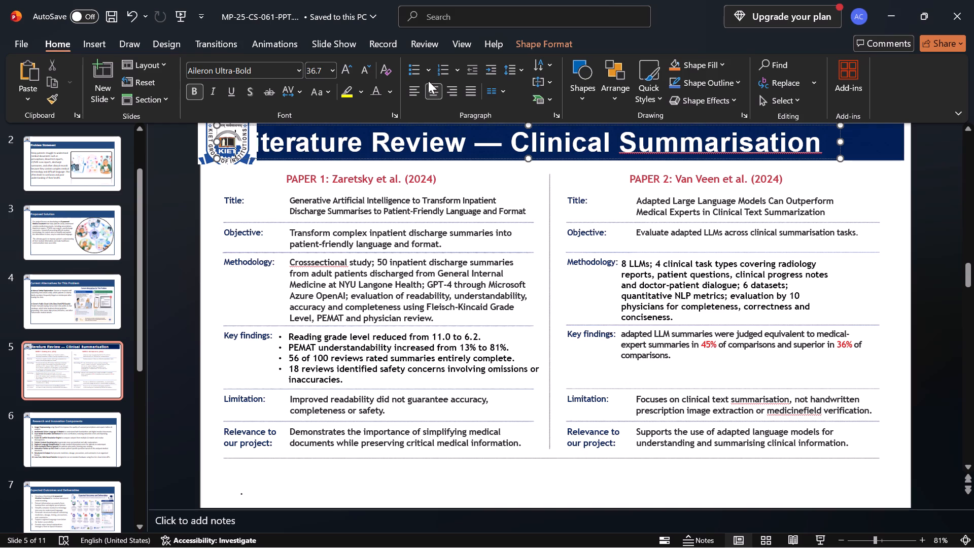
pyautogui.click(435, 91)
pyautogui.click(412, 96)
pyautogui.click(434, 95)
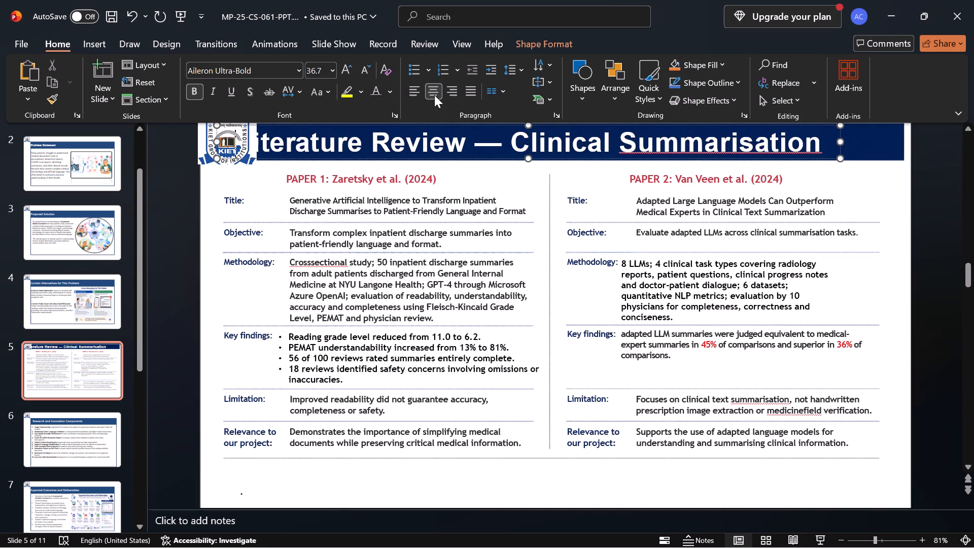
pyautogui.click(453, 95)
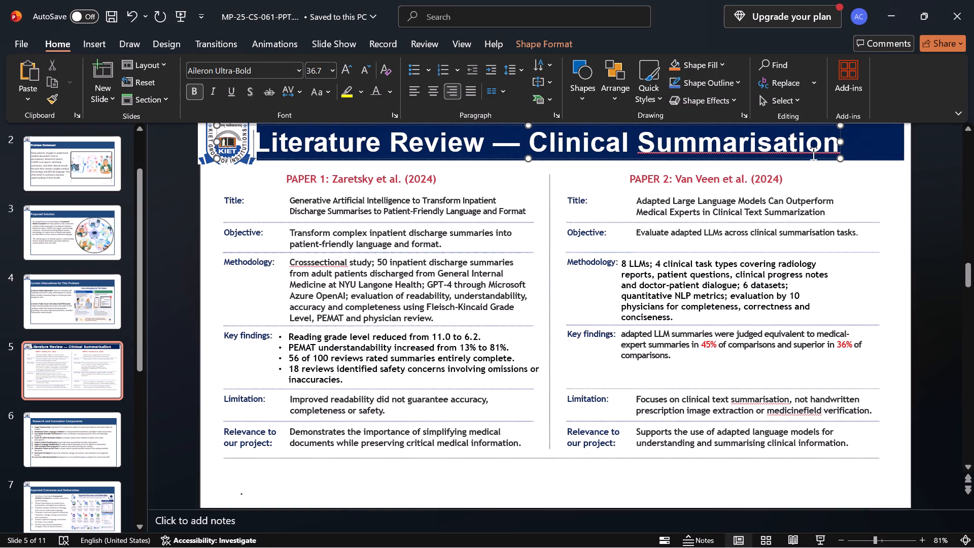
# Widen the Clinical Summarisation title box rightward to the end of Paper 2's row divider lines, moving the title clear of the logo.
pyautogui.moveTo(841, 142); pyautogui.dragTo(851, 142)
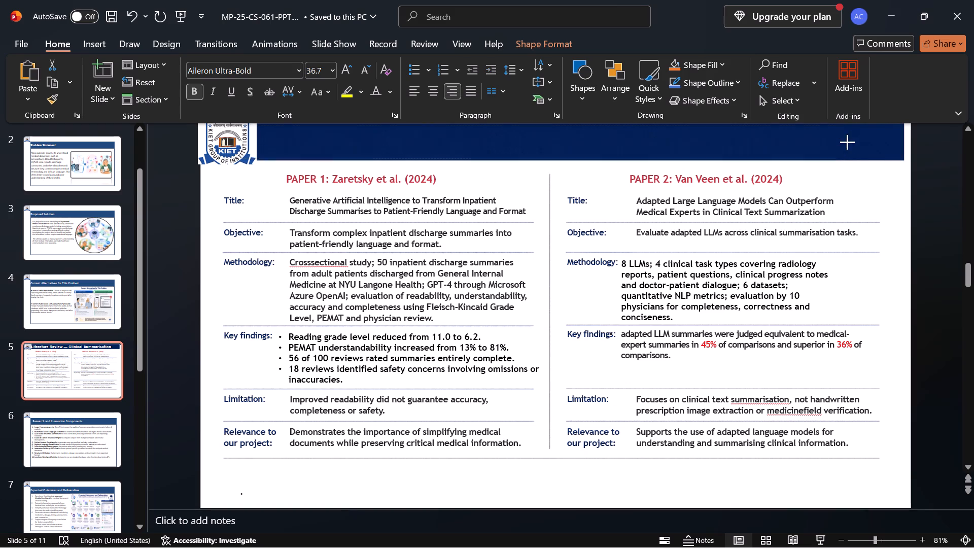
pyautogui.moveTo(851, 142); pyautogui.dragTo(880, 145)
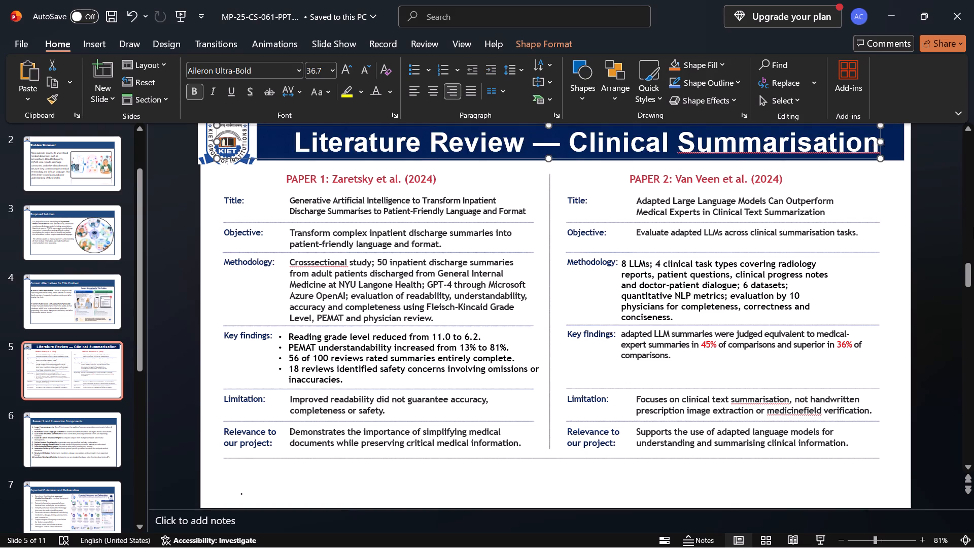
# Paste the copied Accessibility and Medical Text Recognition slide directly after the Clinical Summarisation slide.
pyautogui.click(973, 227)
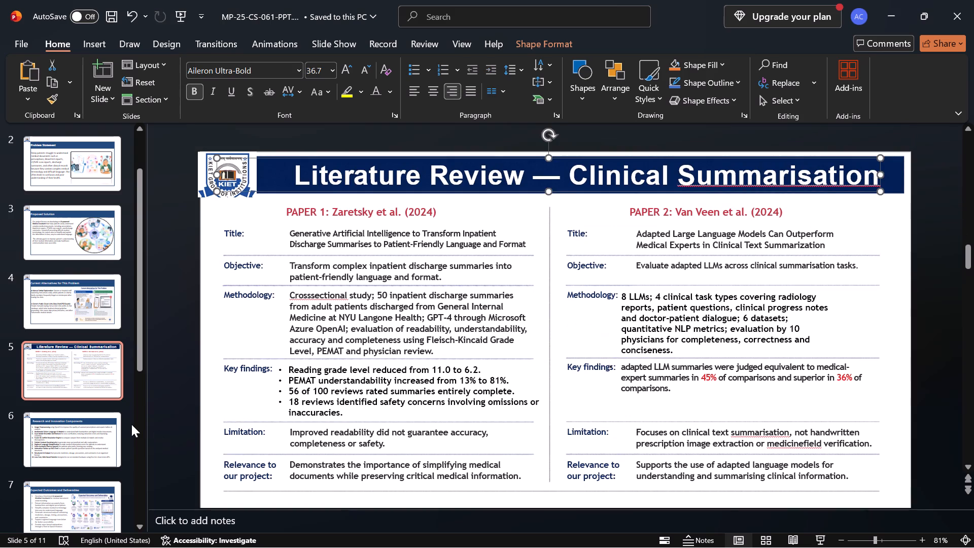
pyautogui.hotkey('ctrl', 'v')
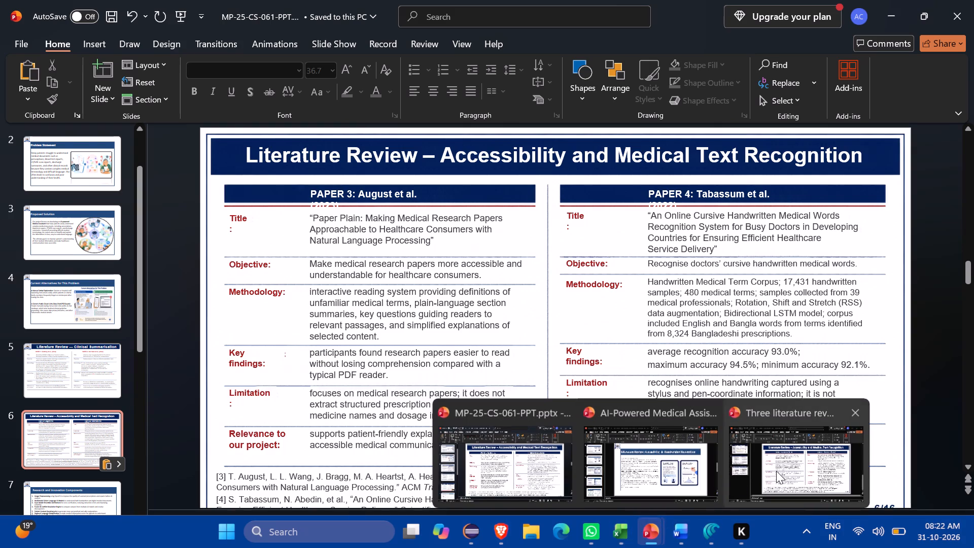
# Examine the AI-Powered Medical Assistant Literature Review slides, including Research Gaps & Proposed Approach, and the Three literature review slides presentation for comparison.
pyautogui.click(678, 475)
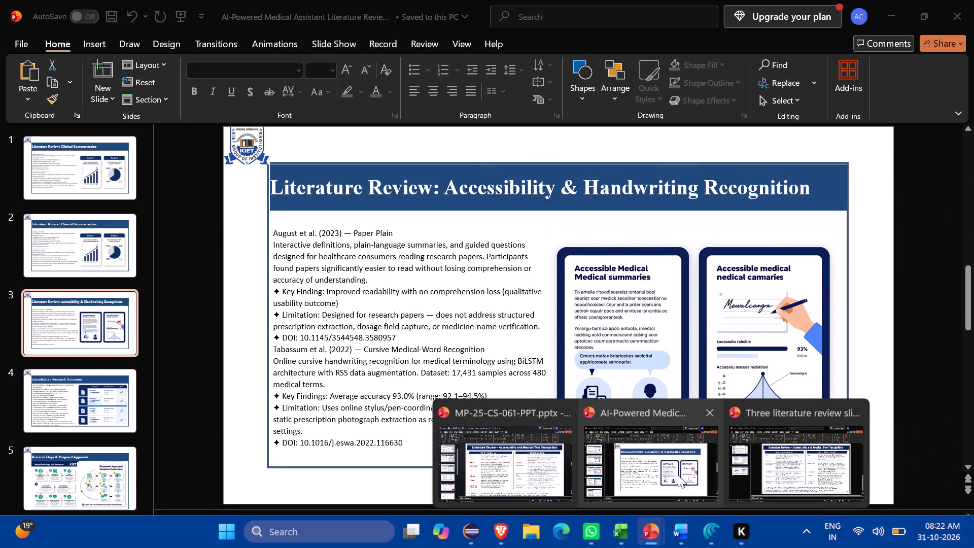
pyautogui.click(122, 268)
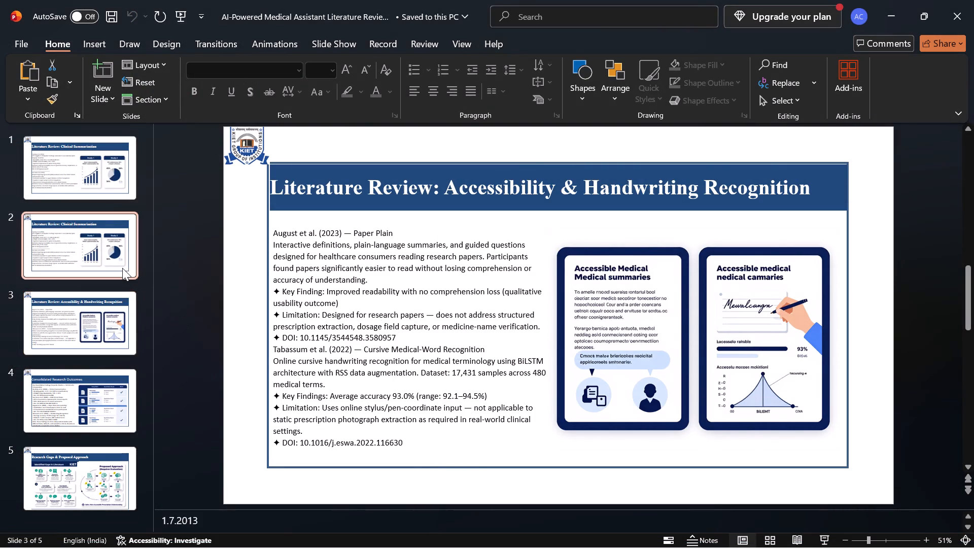
pyautogui.click(117, 329)
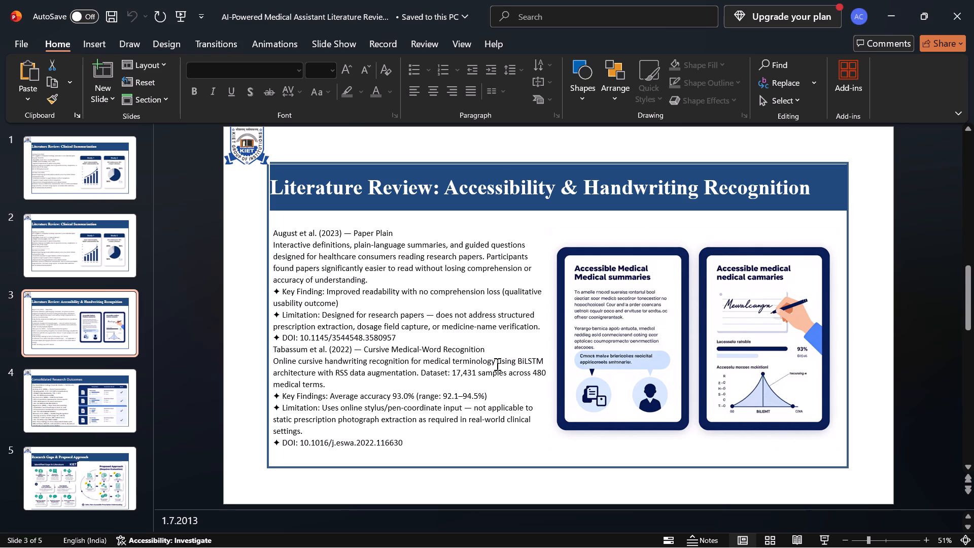
pyautogui.click(105, 258)
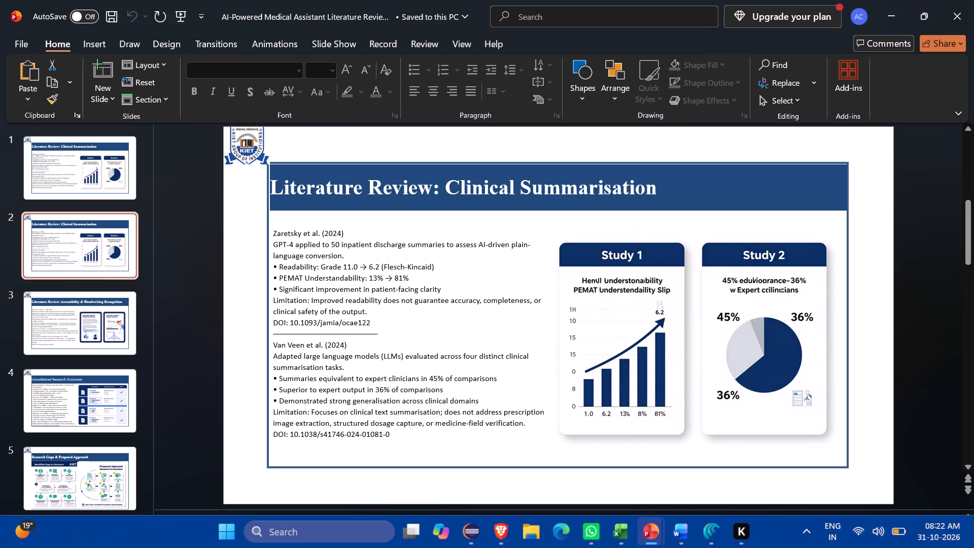
pyautogui.scroll(-1, 99, 391)
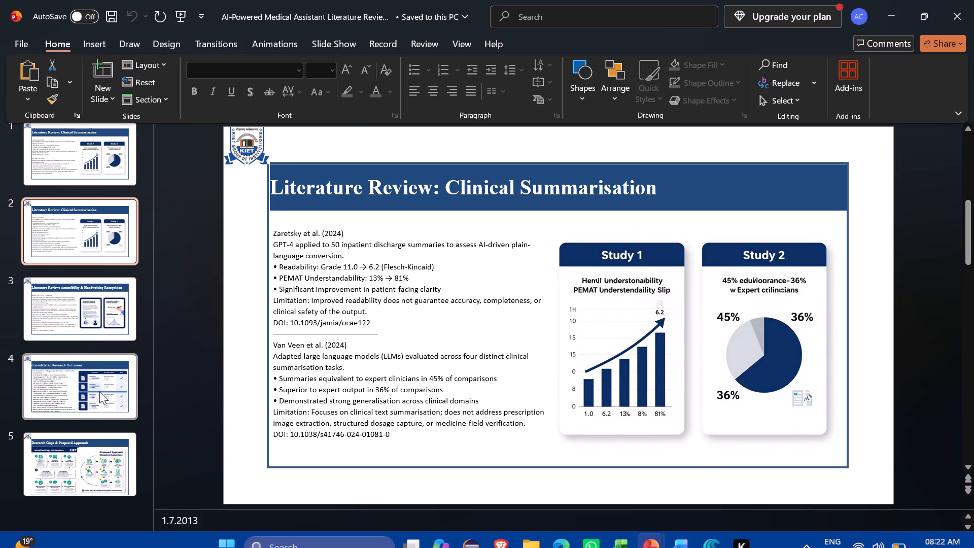
pyautogui.scroll(-1, 99, 391)
pyautogui.click(79, 398)
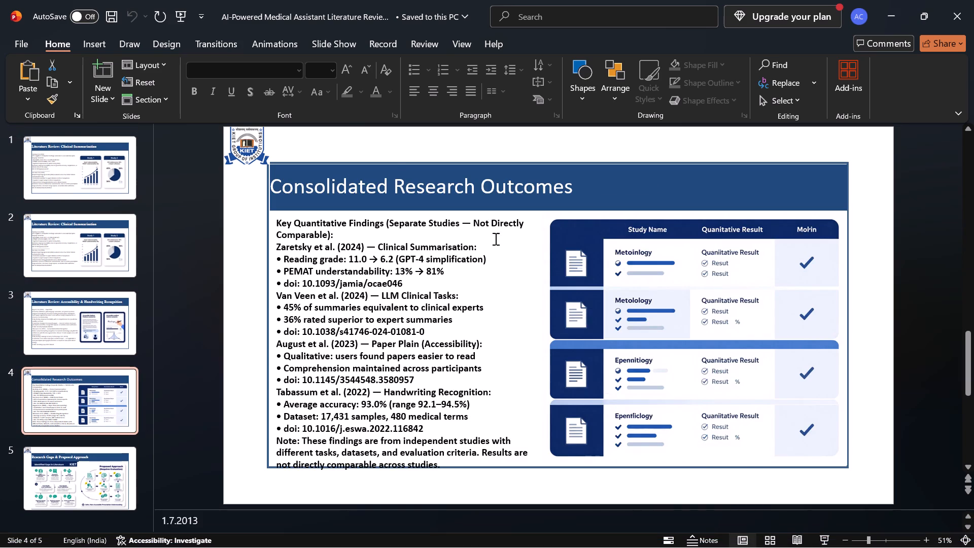
pyautogui.click(19, 484)
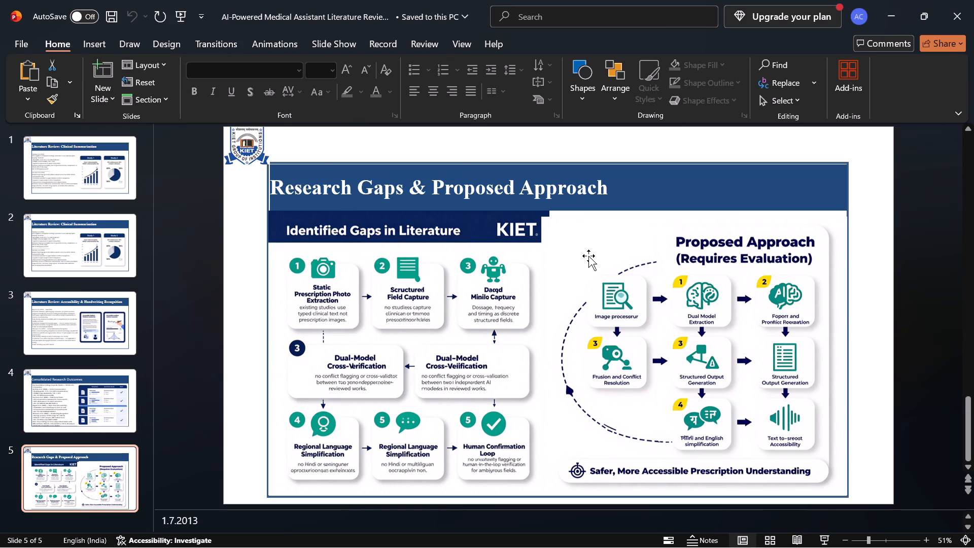
pyautogui.click(512, 226)
pyautogui.click(524, 229)
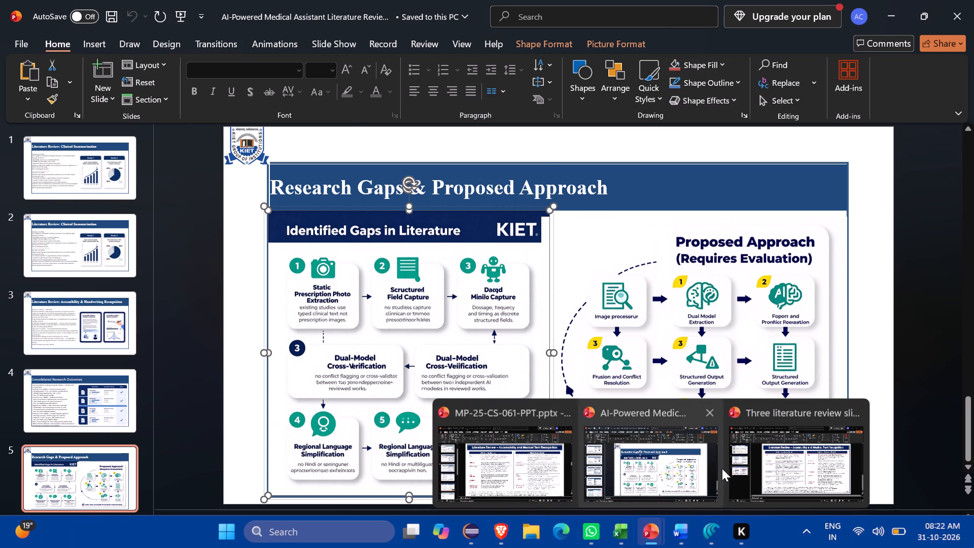
pyautogui.click(783, 466)
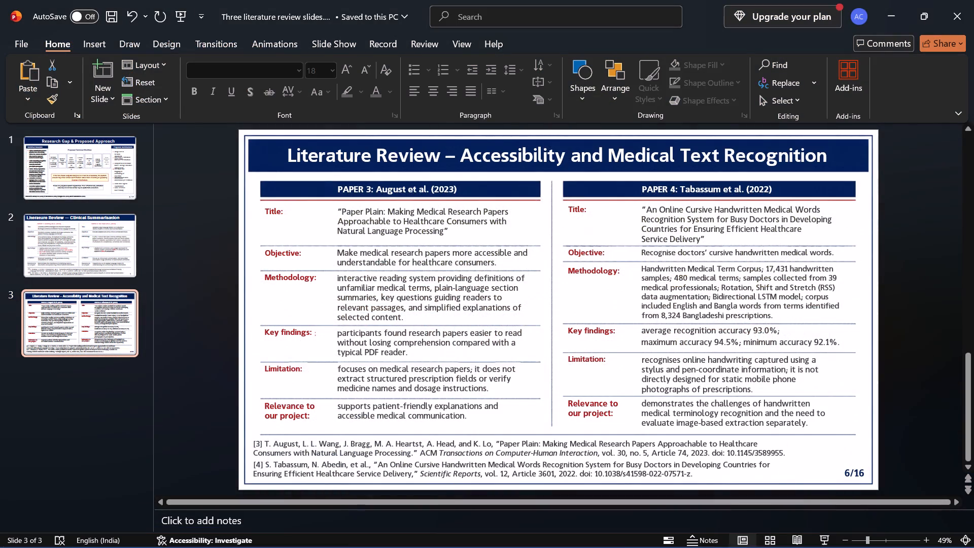
# Copy the KIET logo from the project presentation's Clinical Summarisation slide onto the Accessibility and Medical Text Recognition slide.
pyautogui.click(485, 474)
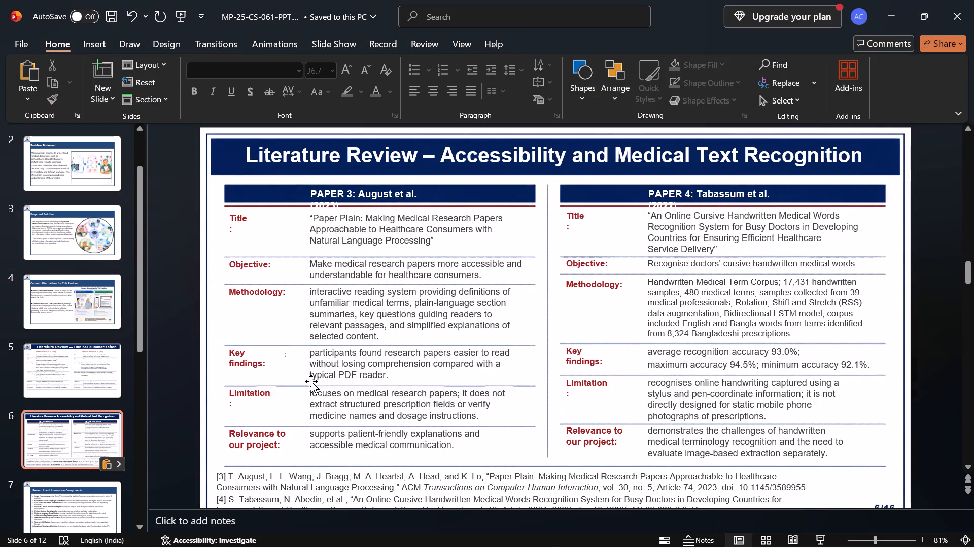
pyautogui.click(89, 370)
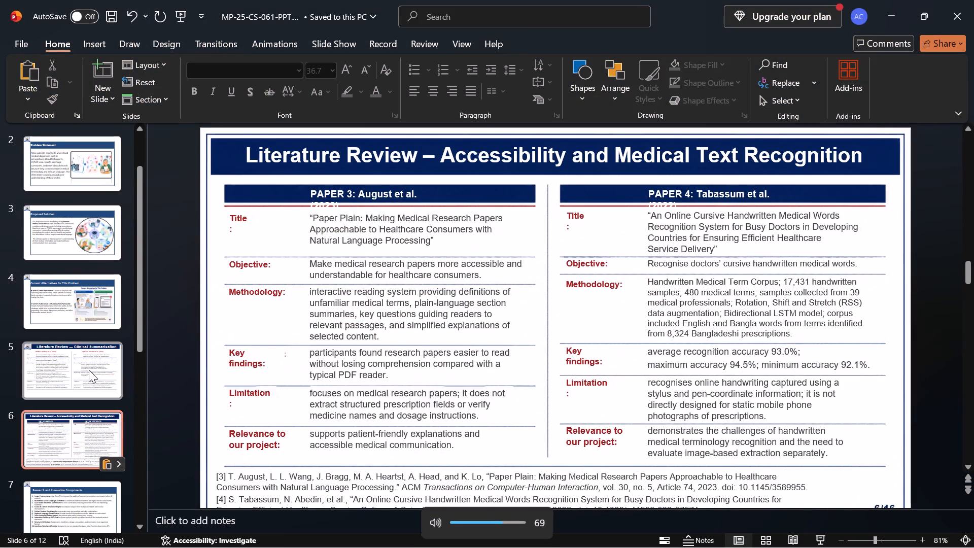
pyautogui.click(229, 156)
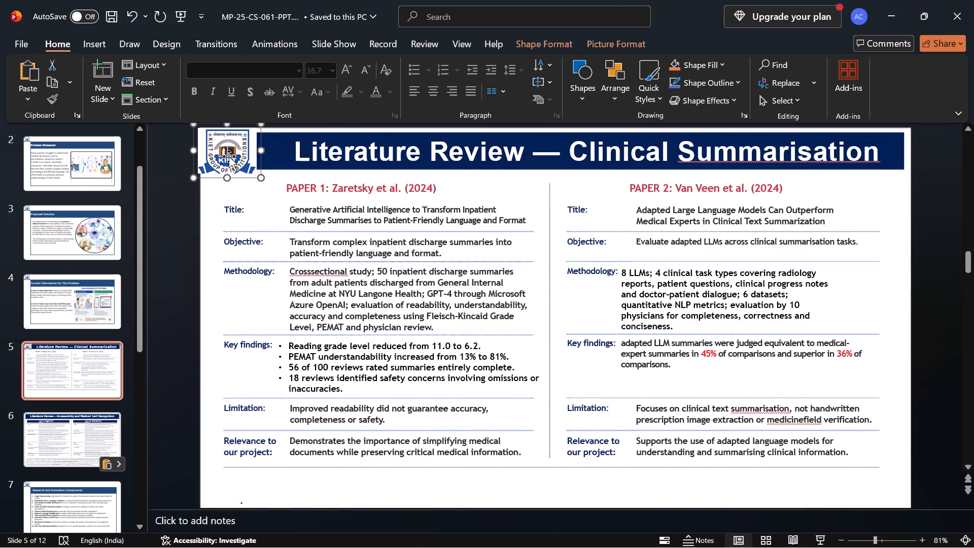
pyautogui.hotkey('ctrl', 'c')
pyautogui.click(75, 462)
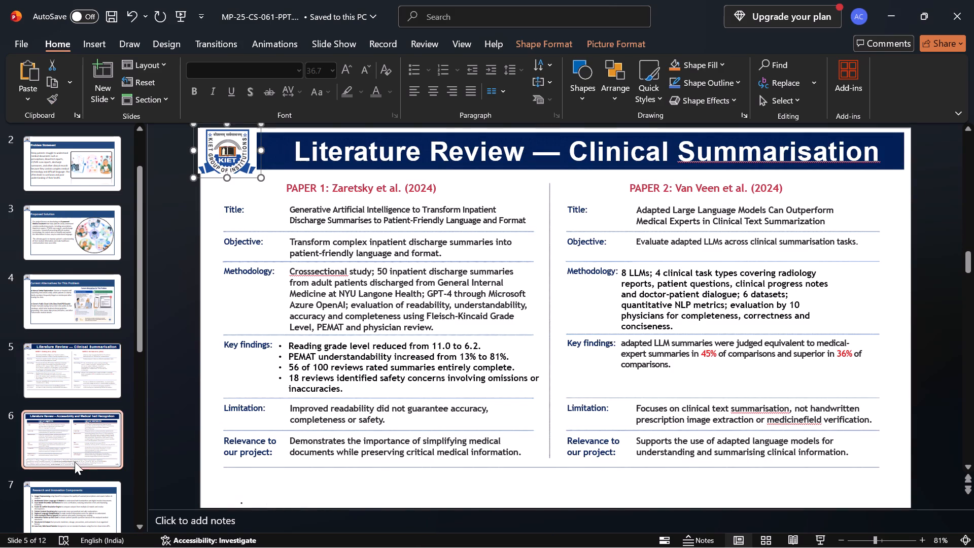
pyautogui.hotkey('ctrl', 'v')
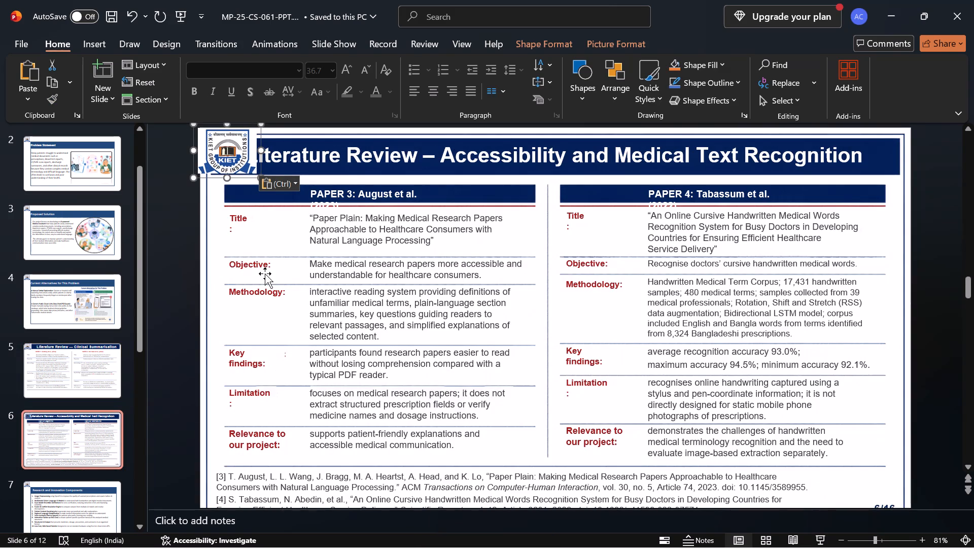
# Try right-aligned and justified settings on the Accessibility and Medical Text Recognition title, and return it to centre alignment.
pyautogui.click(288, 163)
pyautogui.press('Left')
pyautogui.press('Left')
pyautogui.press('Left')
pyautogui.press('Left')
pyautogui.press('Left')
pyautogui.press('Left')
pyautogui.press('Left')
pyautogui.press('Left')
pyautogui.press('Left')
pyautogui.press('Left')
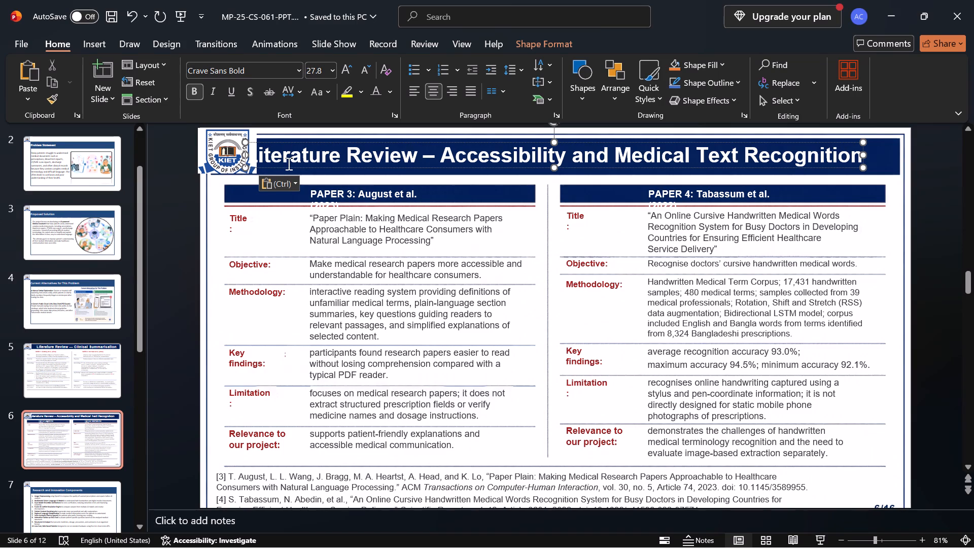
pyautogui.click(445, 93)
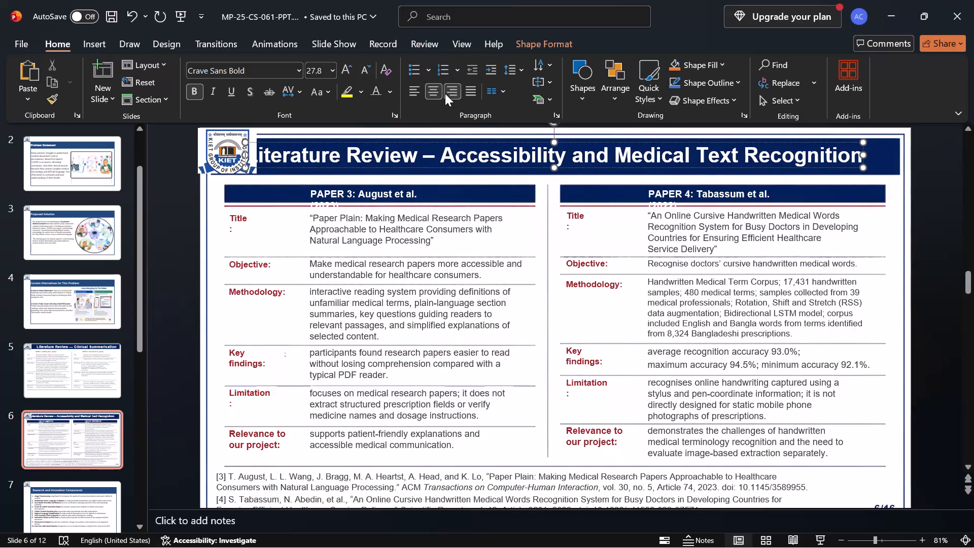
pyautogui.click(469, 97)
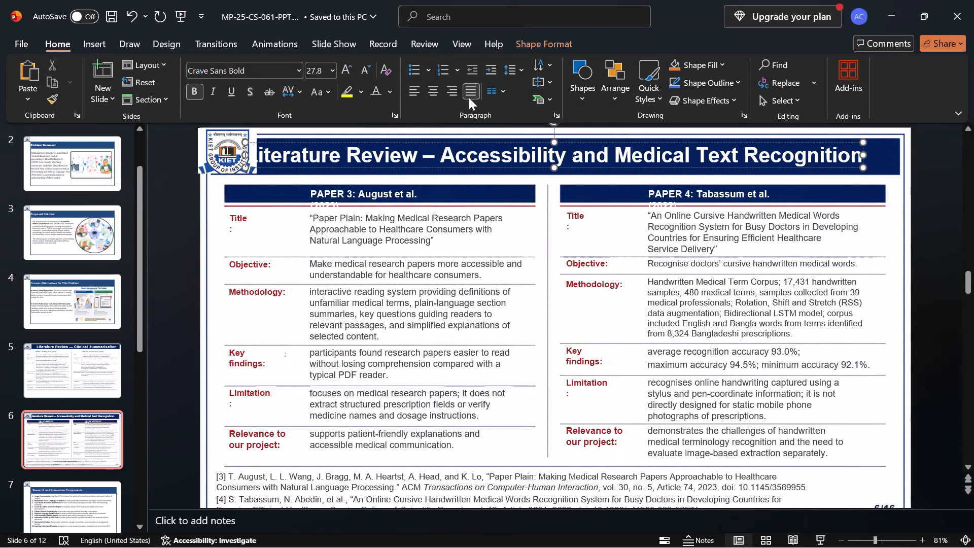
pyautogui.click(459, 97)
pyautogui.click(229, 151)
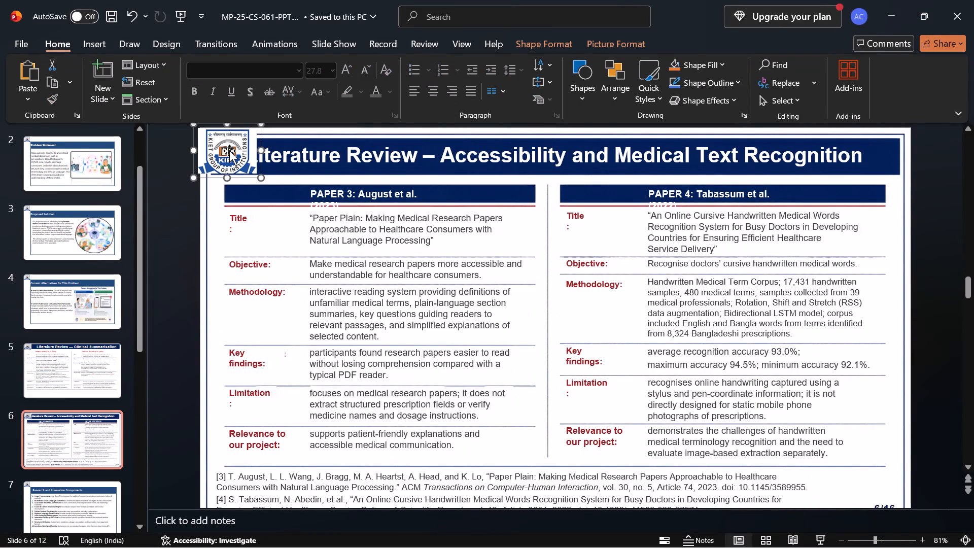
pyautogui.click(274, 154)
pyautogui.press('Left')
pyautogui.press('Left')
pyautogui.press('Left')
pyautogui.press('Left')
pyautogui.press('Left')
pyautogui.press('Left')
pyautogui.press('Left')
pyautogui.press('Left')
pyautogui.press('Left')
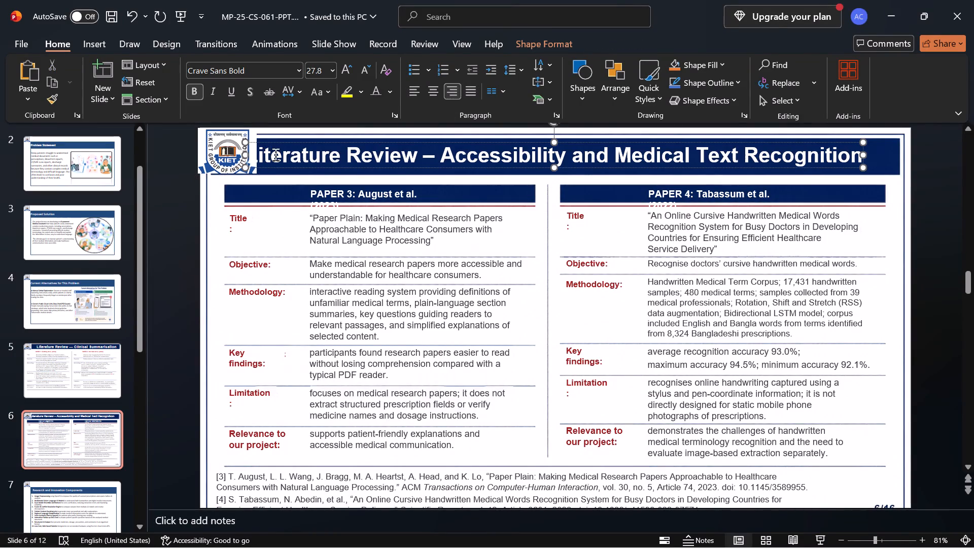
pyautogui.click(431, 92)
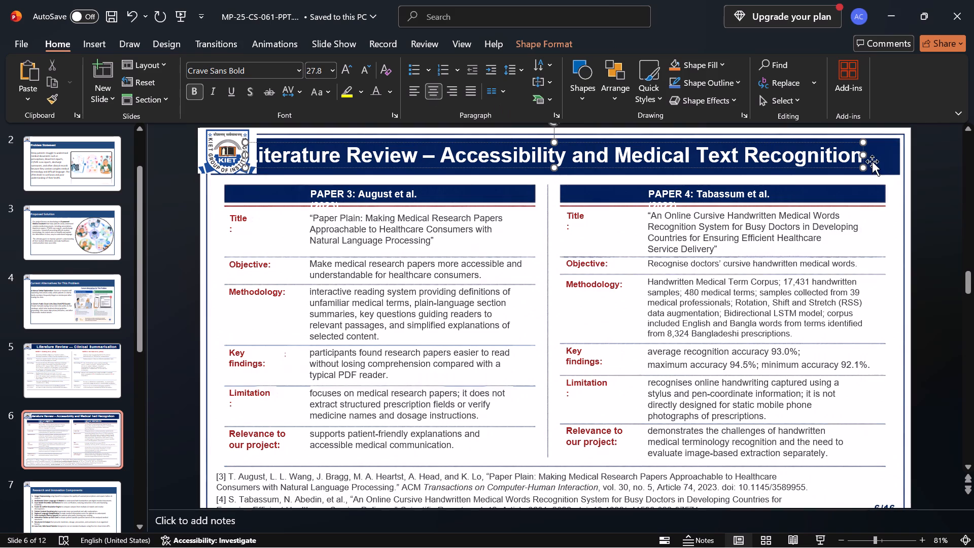
# Widen the Accessibility and Medical Text Recognition title box rightward to the banner's end, moving the title clear of the logo.
pyautogui.moveTo(865, 155); pyautogui.dragTo(901, 157)
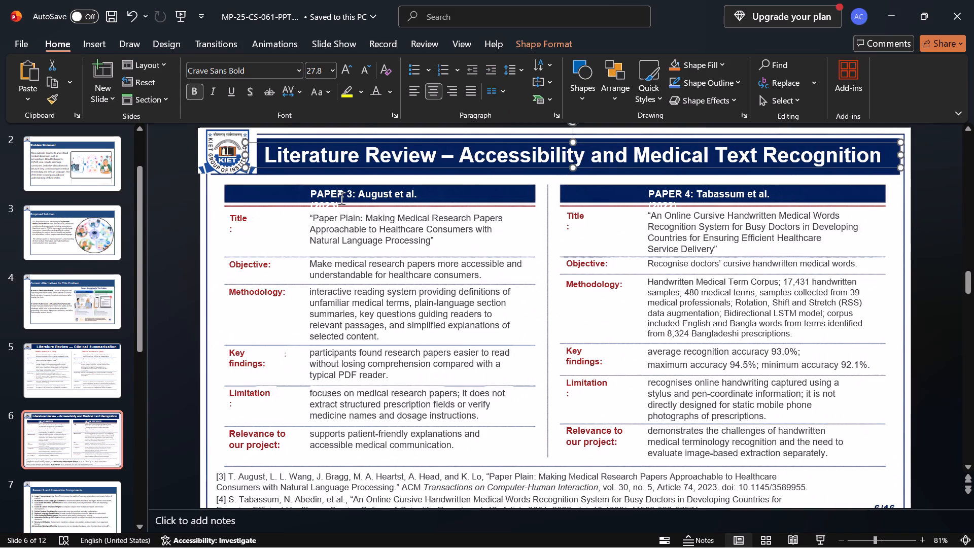
pyautogui.click(216, 285)
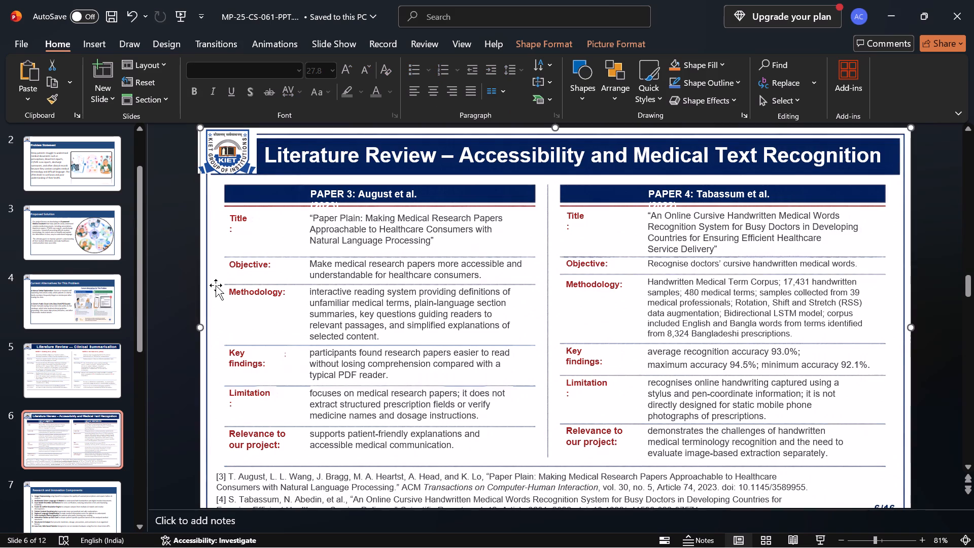
# Delete the whole text of reference [3], the Paper Plain citation, below the comparison.
pyautogui.click(746, 490)
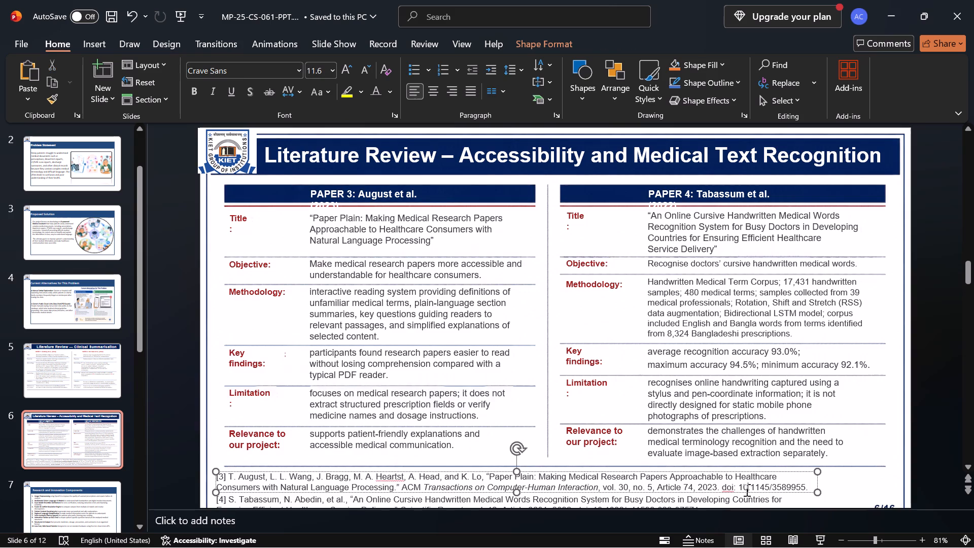
pyautogui.moveTo(808, 485); pyautogui.dragTo(210, 478)
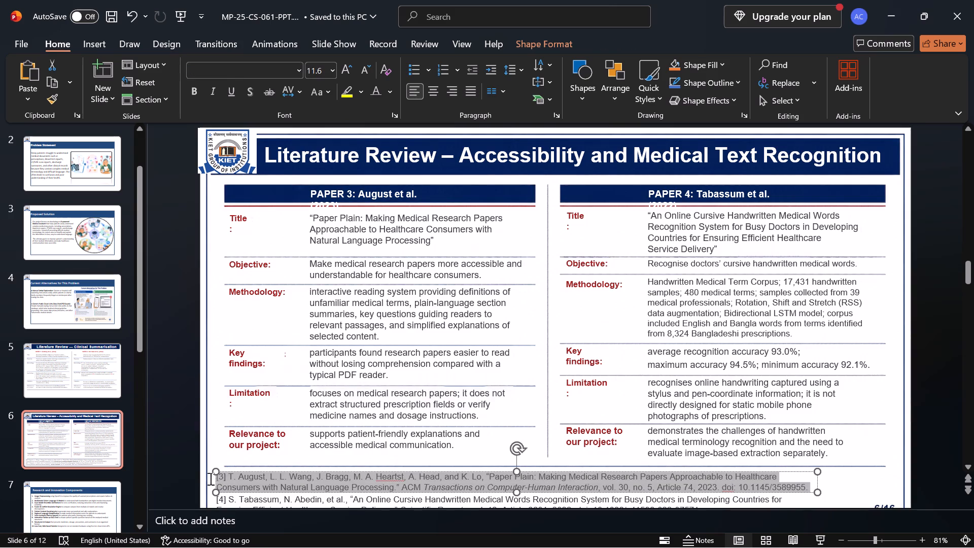
pyautogui.moveTo(210, 478); pyautogui.dragTo(214, 478)
pyautogui.press('BackSpace')
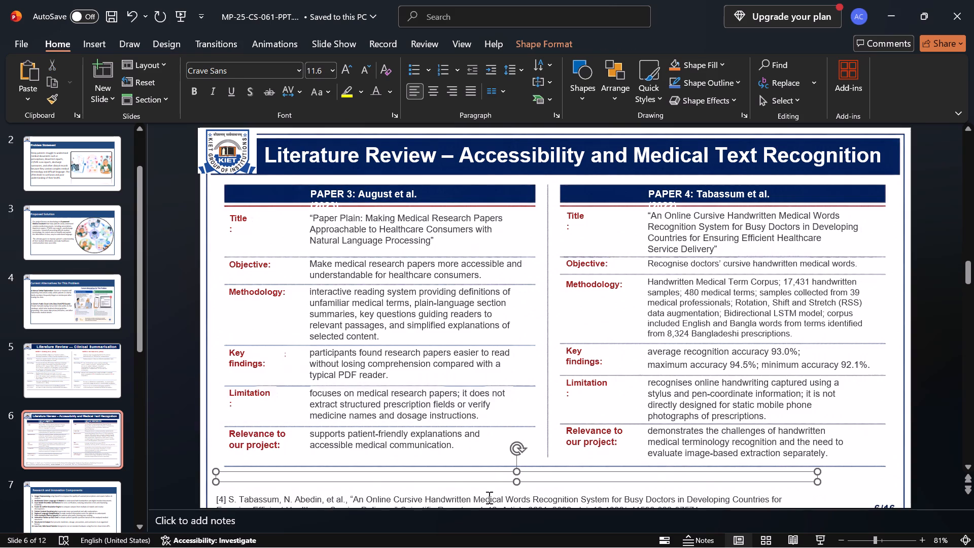
# Delete the whole text of reference [4], the Tabassum citation, below the comparison on the Accessibility and Medical Text Recognition slide.
pyautogui.click(488, 497)
pyautogui.scroll(-1, 488, 497)
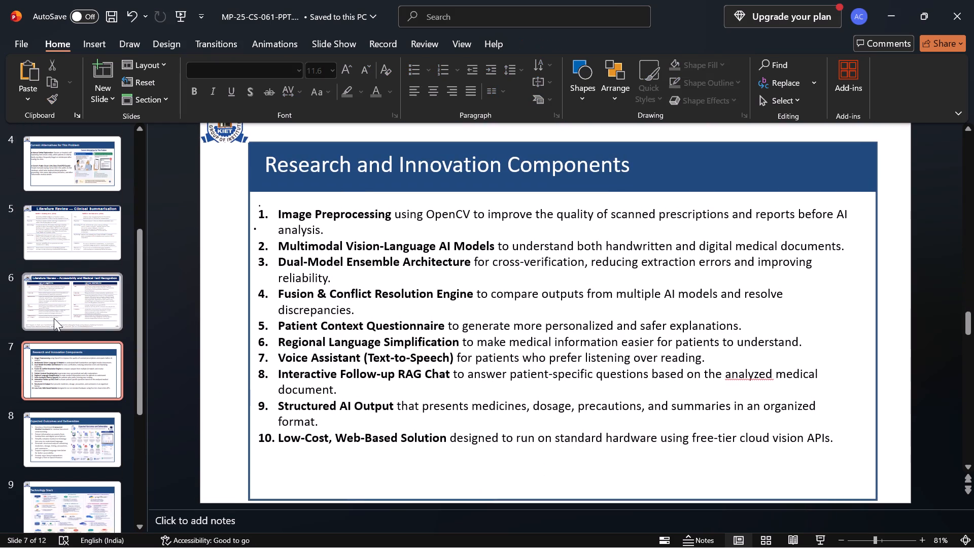
pyautogui.click(46, 318)
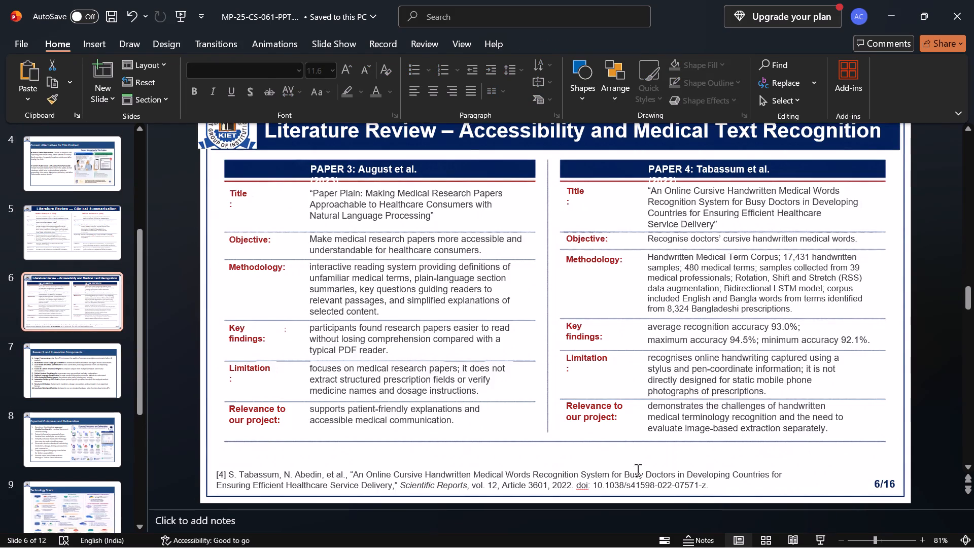
pyautogui.click(685, 477)
pyautogui.moveTo(713, 483); pyautogui.dragTo(425, 499)
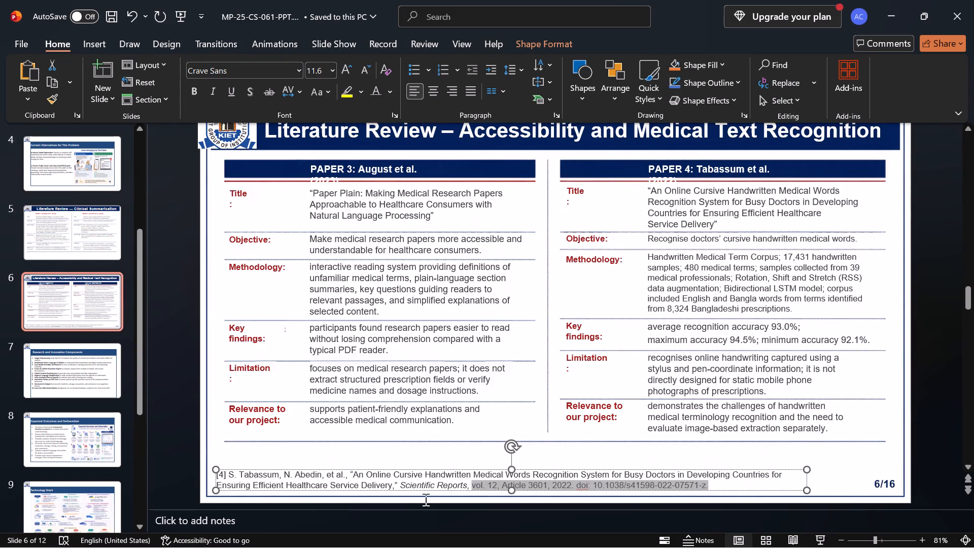
pyautogui.moveTo(425, 499); pyautogui.dragTo(185, 470)
pyautogui.press('BackSpace')
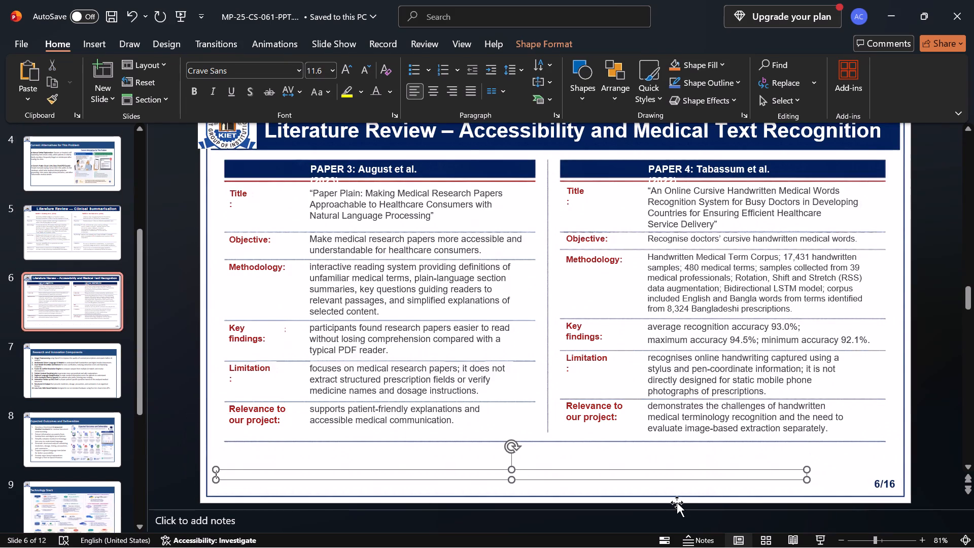
# Delete the 6/16 page number from the bottom corner of the Accessibility and Medical Text Recognition slide.
pyautogui.click(884, 485)
pyautogui.press('Right')
pyautogui.press('Right')
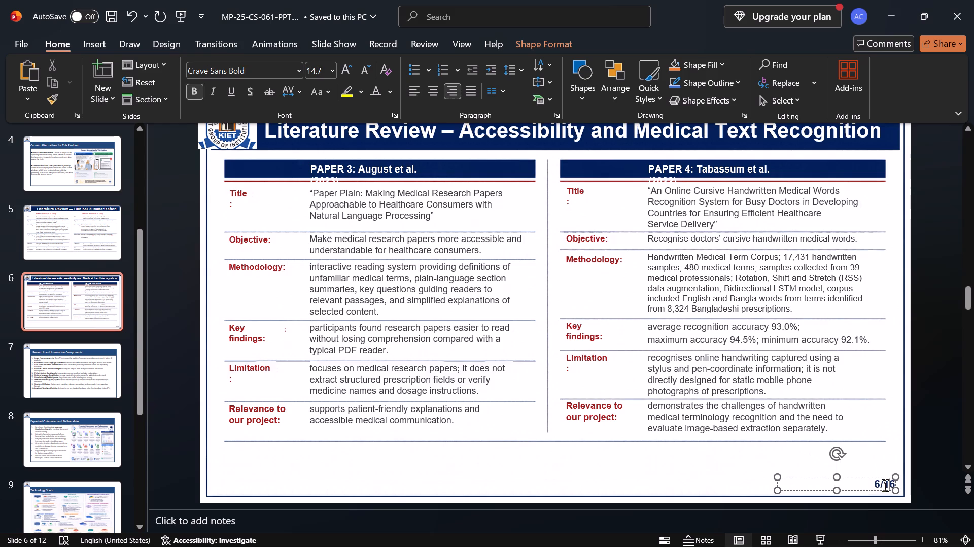
pyautogui.click(874, 484)
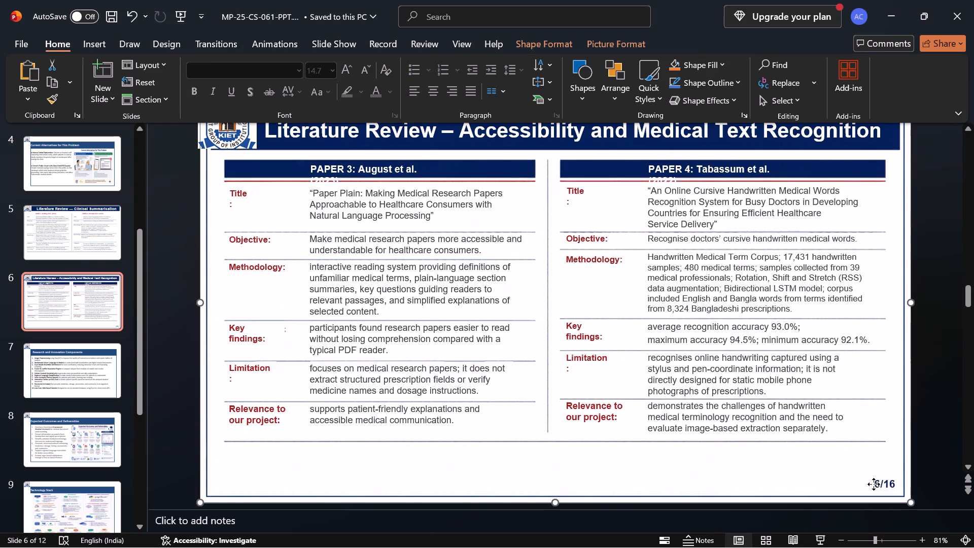
pyautogui.click(874, 484)
pyautogui.click(878, 484)
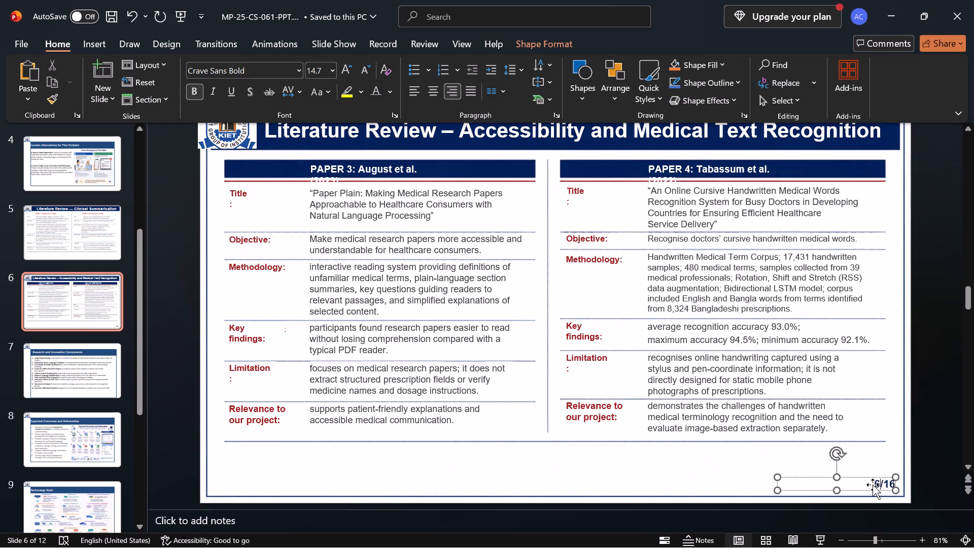
pyautogui.press('Right')
pyautogui.press('Right')
pyautogui.press('Right')
pyautogui.press('BackSpace')
pyautogui.press('BackSpace')
pyautogui.press('BackSpace')
pyautogui.press('BackSpace')
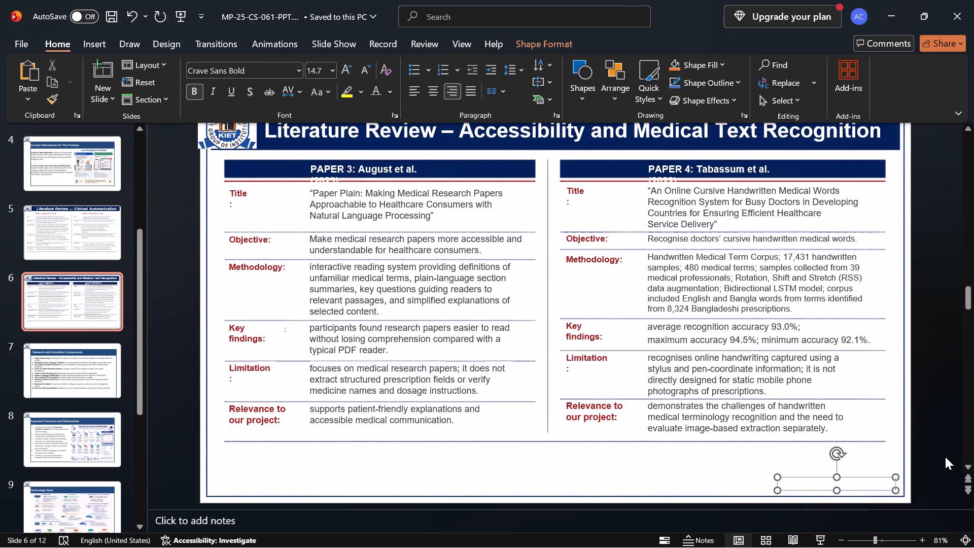
pyautogui.click(945, 457)
# Compare the Accessibility and Medical Text Recognition slide with its neighbouring slides and examine its text boxes for remaining clean-up.
pyautogui.scroll(1, 775, 433)
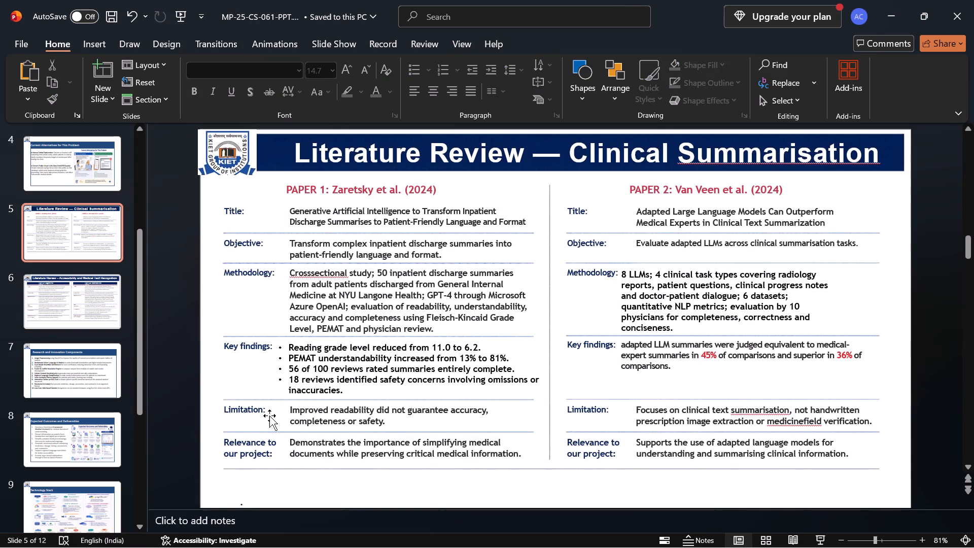
pyautogui.click(85, 309)
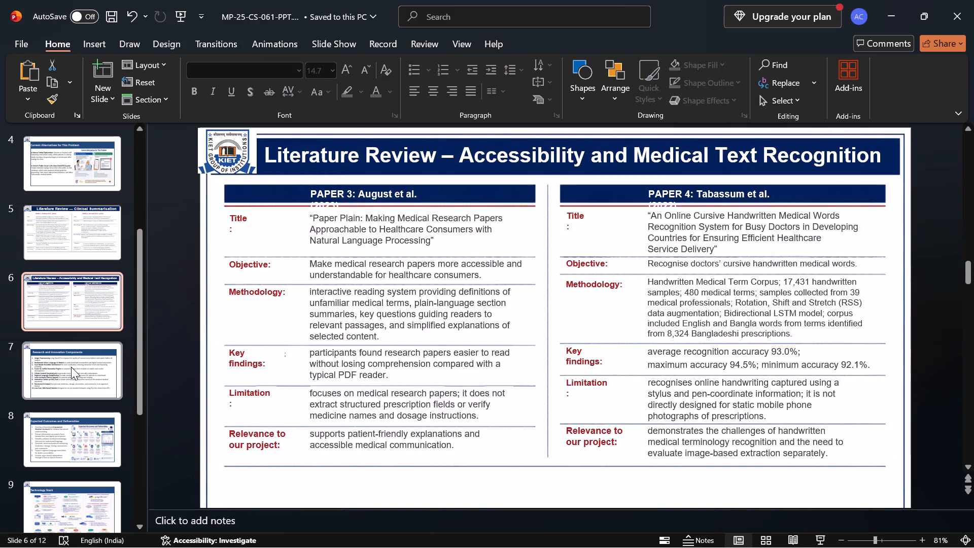
pyautogui.click(71, 295)
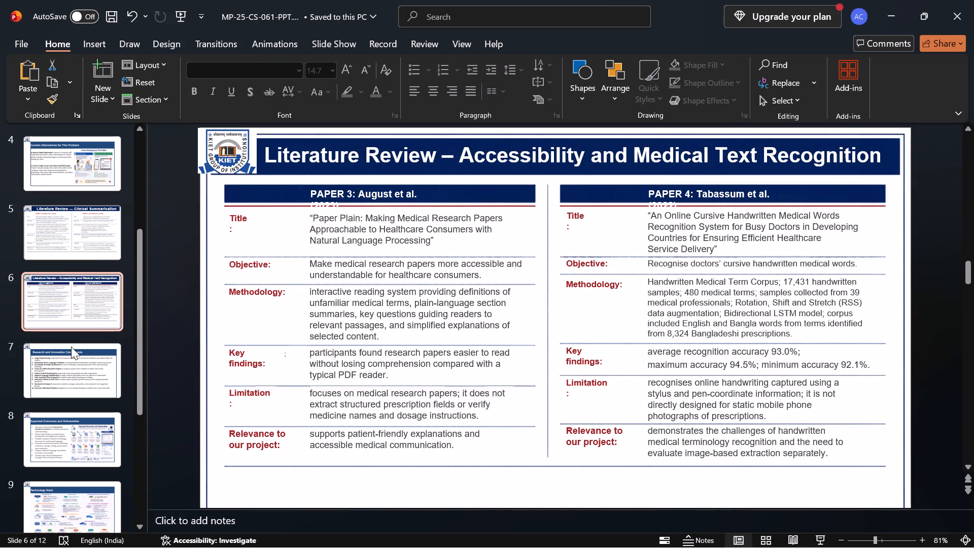
pyautogui.click(71, 347)
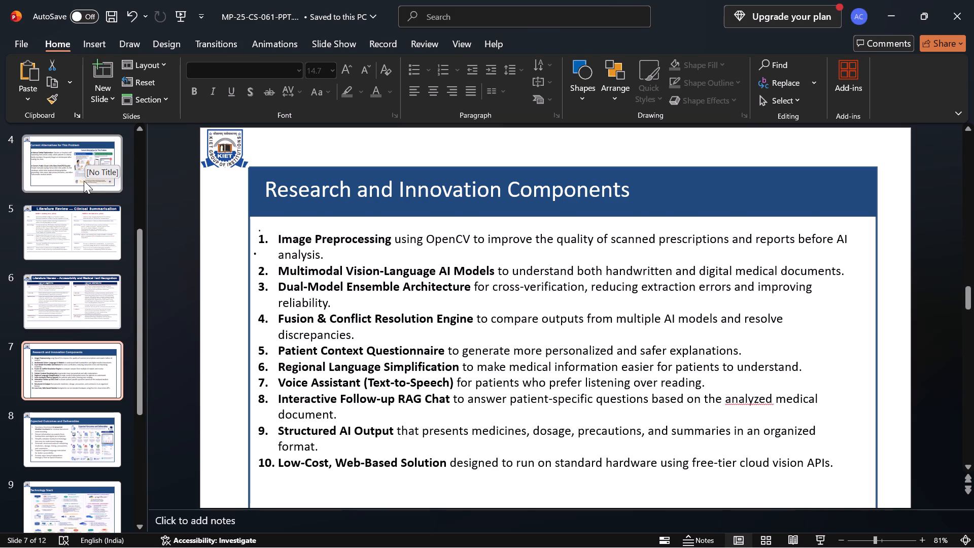
pyautogui.click(83, 234)
pyautogui.click(89, 300)
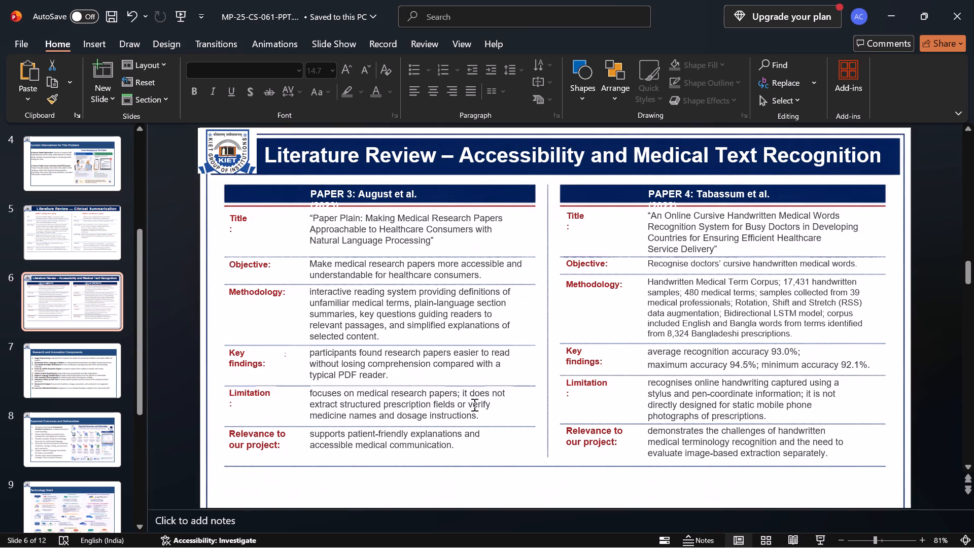
pyautogui.click(407, 350)
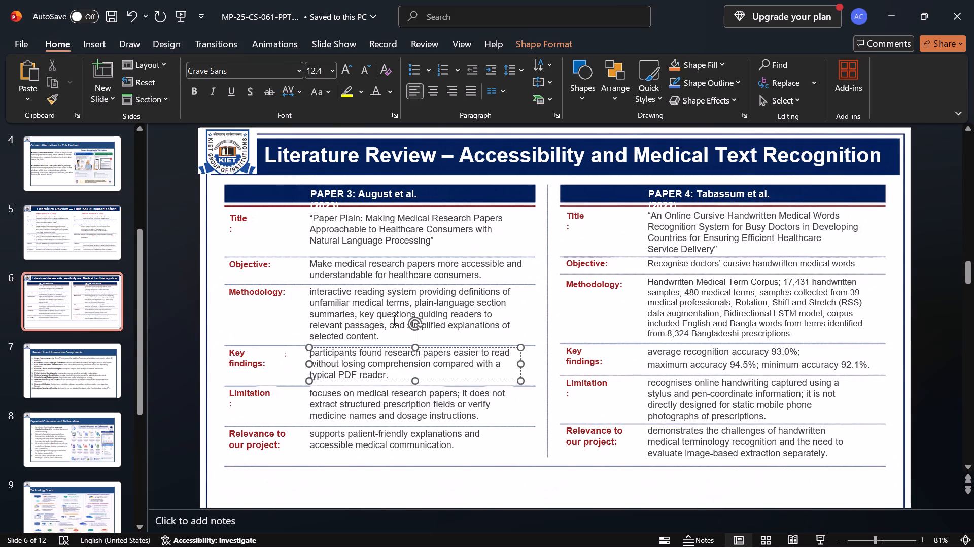
pyautogui.click(382, 315)
pyautogui.click(703, 342)
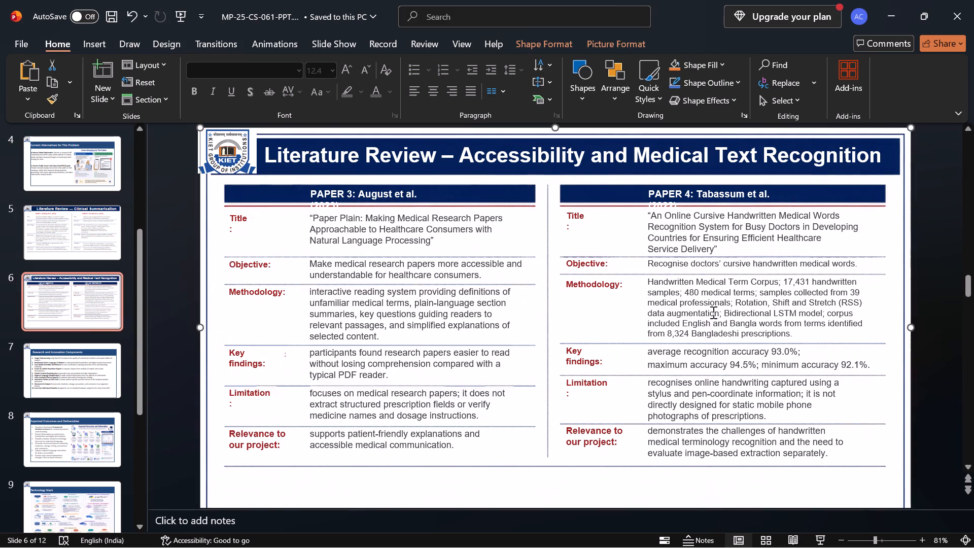
pyautogui.click(712, 312)
pyautogui.click(684, 261)
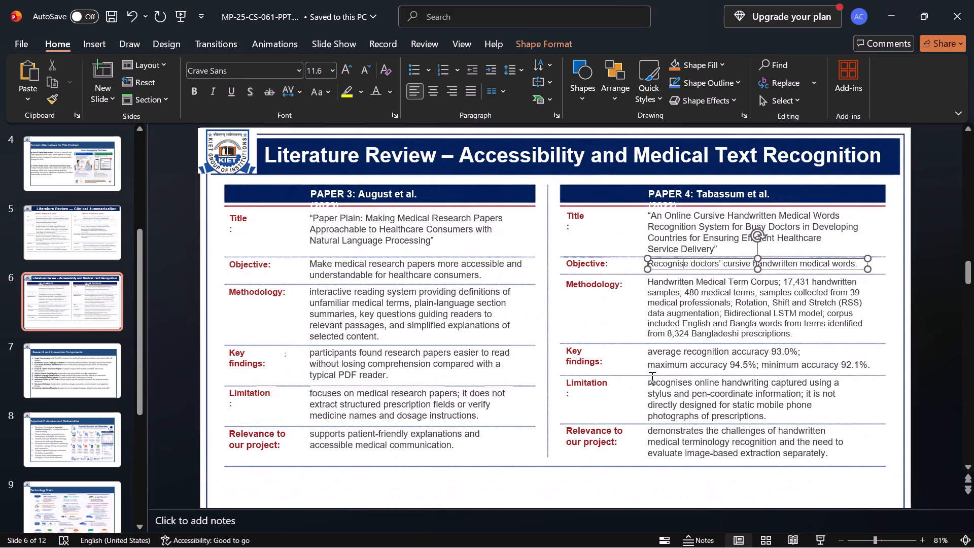
# Remove the bracketed year from the Paper 4 heading so it reads "PAPER 4: Tabassum et al.".
pyautogui.click(680, 206)
pyautogui.press('BackSpace')
pyautogui.press('BackSpace')
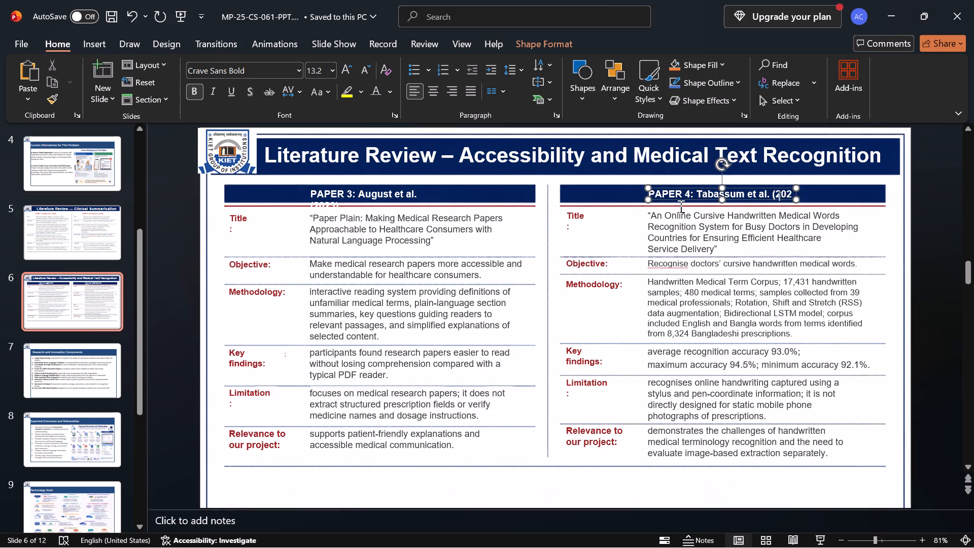
pyautogui.press('BackSpace')
pyautogui.click(897, 243)
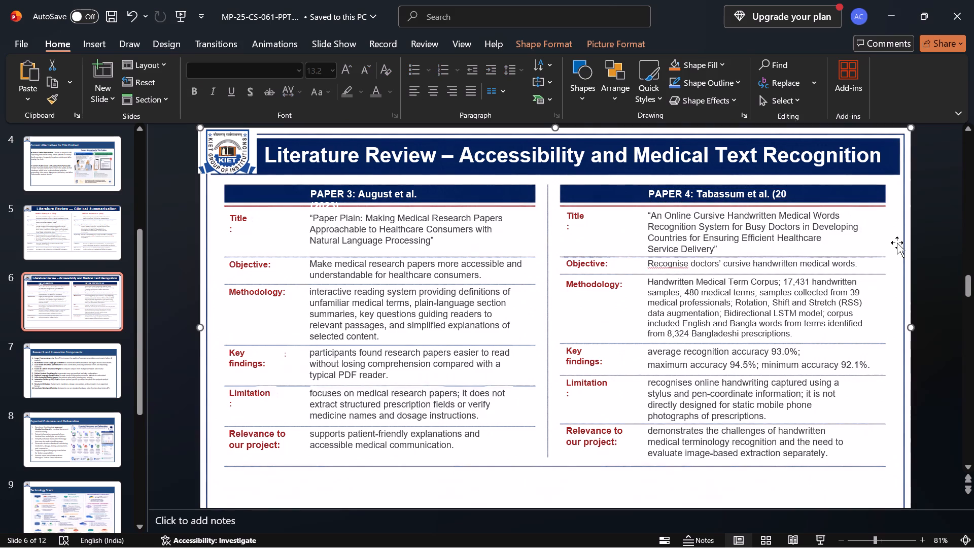
pyautogui.click(797, 195)
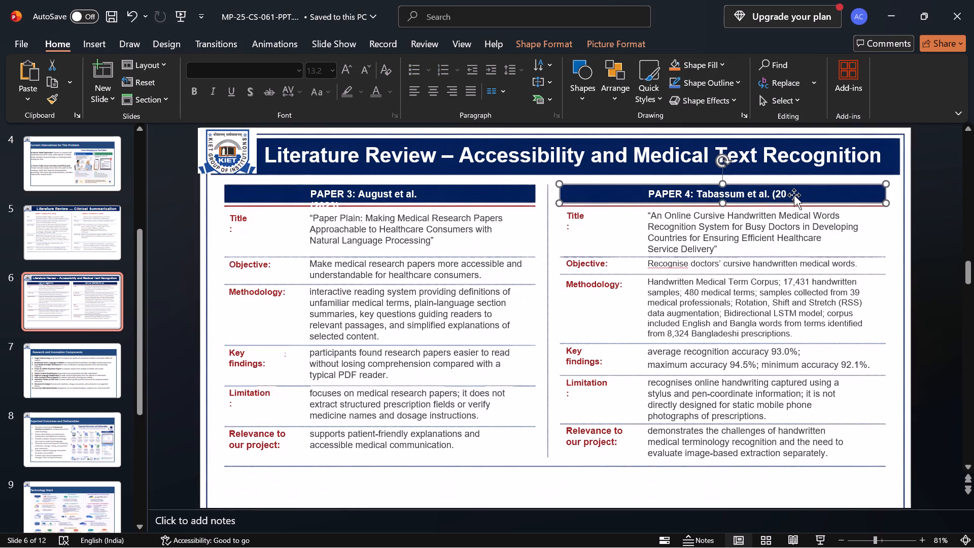
pyautogui.click(786, 190)
pyautogui.click(768, 194)
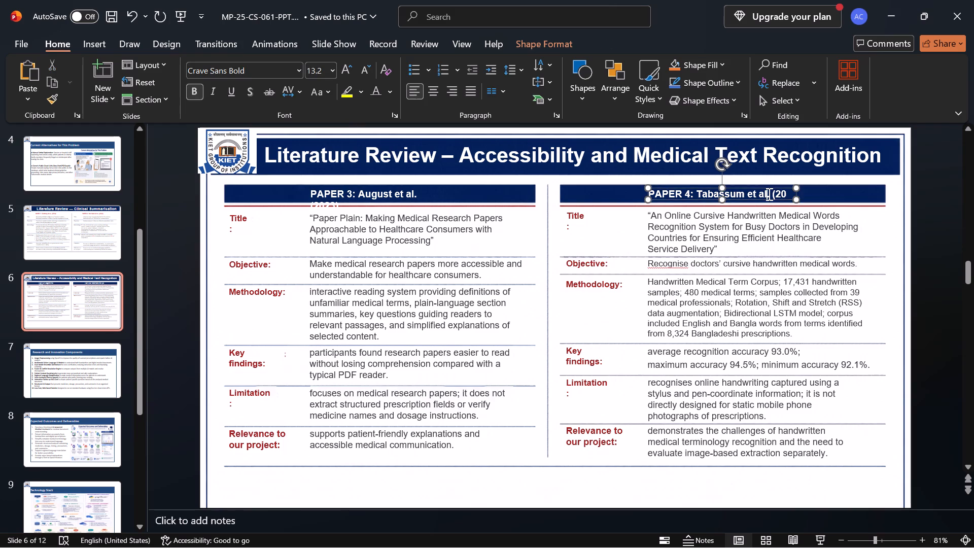
pyautogui.press('Right')
pyautogui.press('Right')
pyautogui.press('Right')
pyautogui.press('Right')
pyautogui.press('Right')
pyautogui.press('Right')
pyautogui.press('BackSpace')
pyautogui.press('BackSpace')
pyautogui.press('BackSpace')
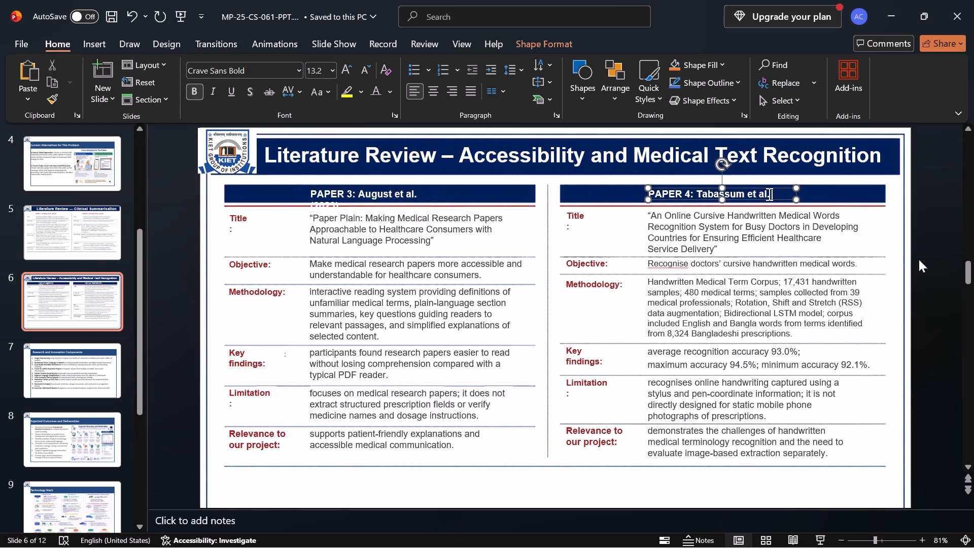
pyautogui.click(928, 277)
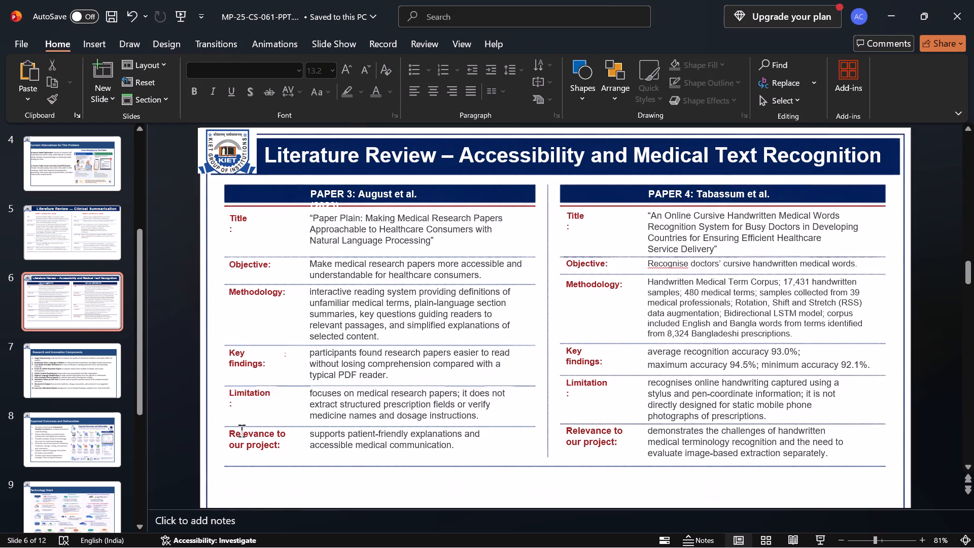
# Remove the bracketed year from the Paper 3 heading so it reads "PAPER 3: August et al.".
pyautogui.click(333, 203)
pyautogui.press('BackSpace')
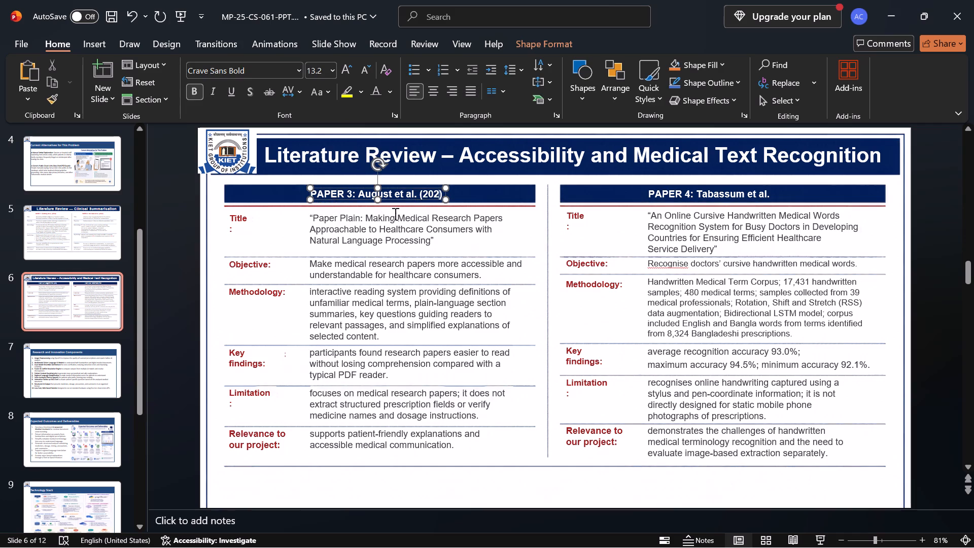
pyautogui.hotkey('ctrl', 'z')
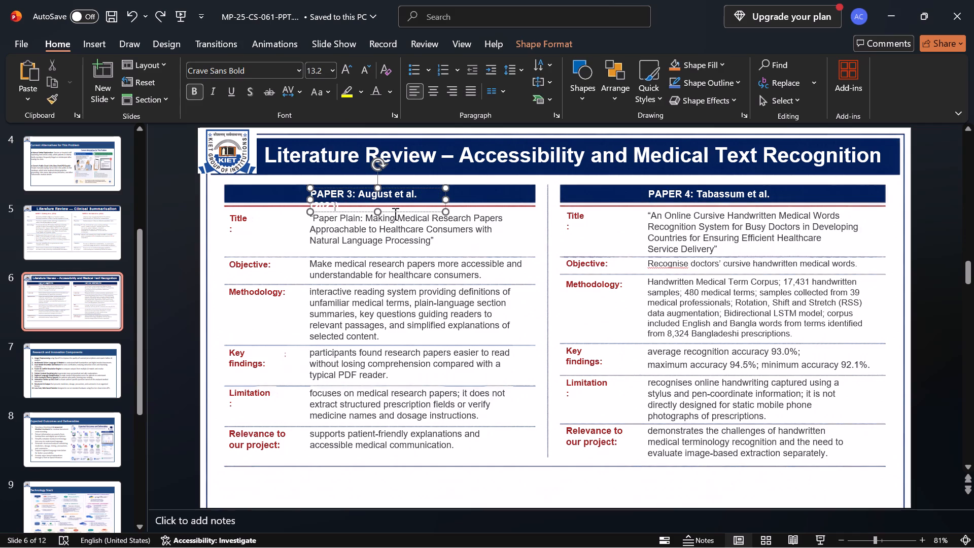
pyautogui.press('BackSpace')
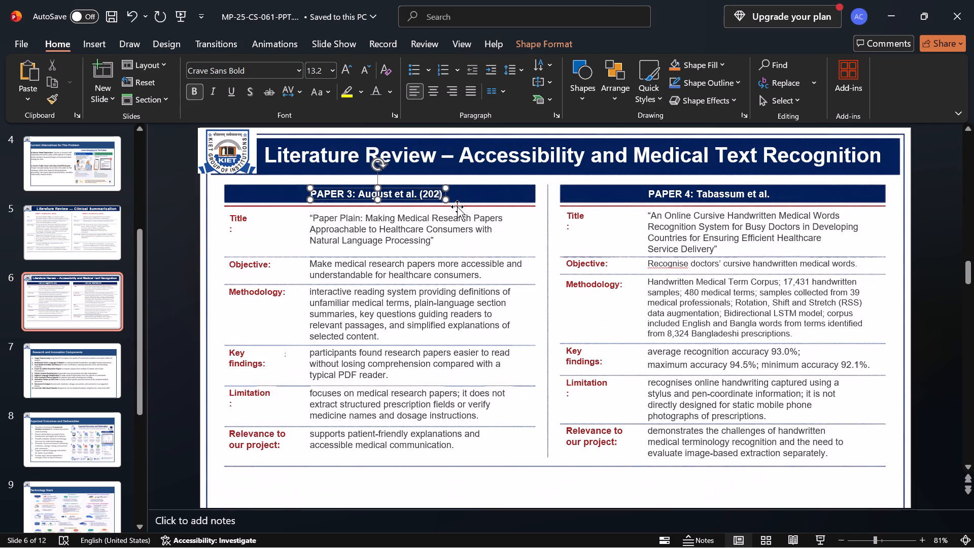
pyautogui.press('BackSpace')
pyautogui.press('BackSpace')
pyautogui.press('BackSpace')
pyautogui.press('Right')
pyautogui.press('BackSpace')
pyautogui.press('BackSpace')
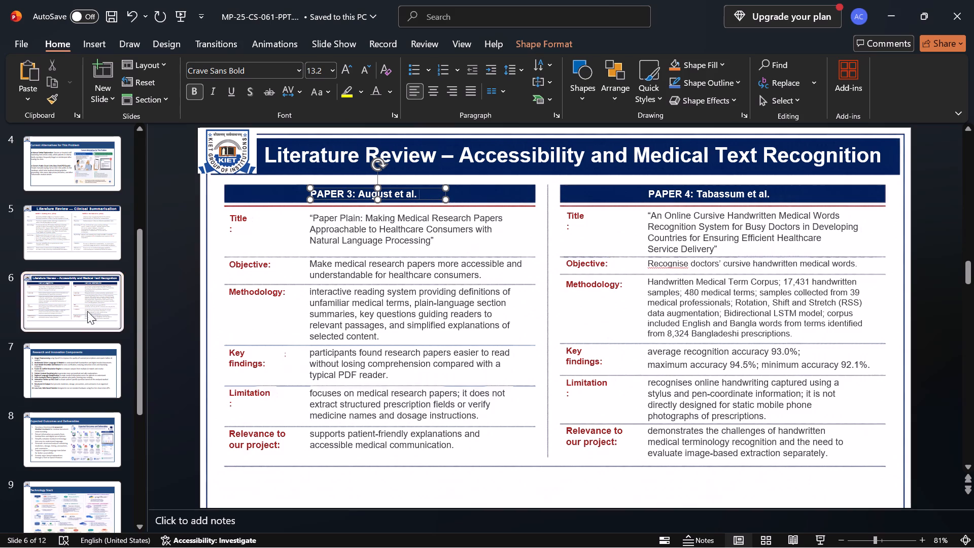
# Review both literature review slides alongside the Research and Innovation Components and Expected Outcomes and Deliverables slides.
pyautogui.click(68, 242)
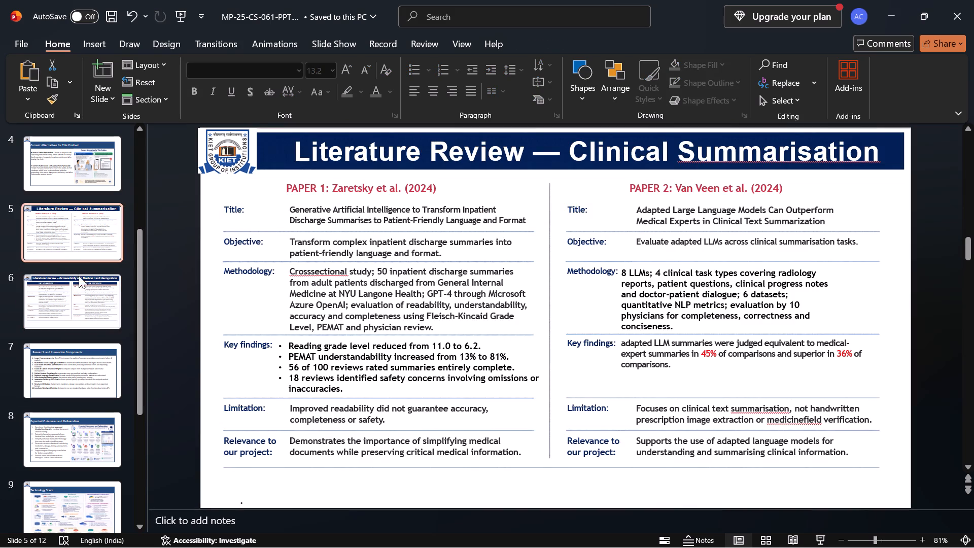
pyautogui.click(75, 357)
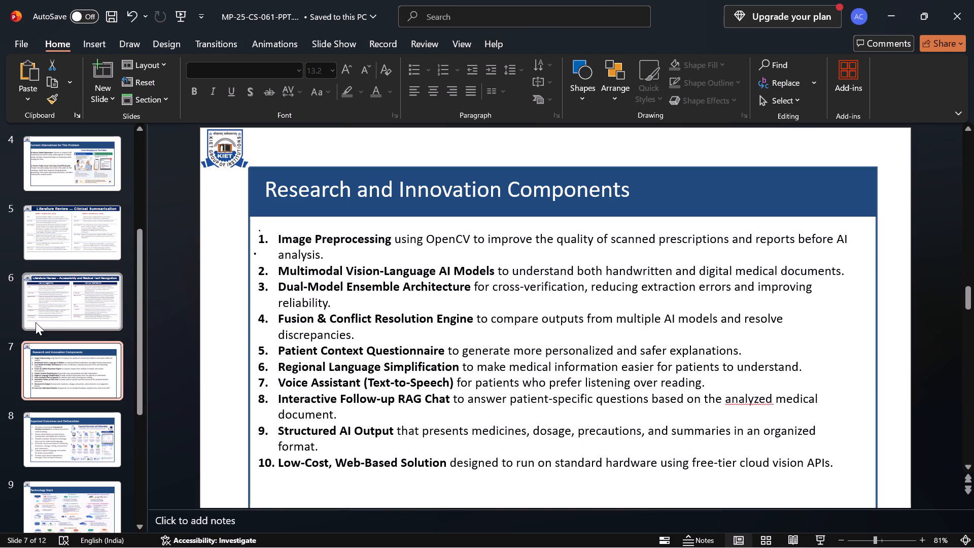
pyautogui.click(84, 288)
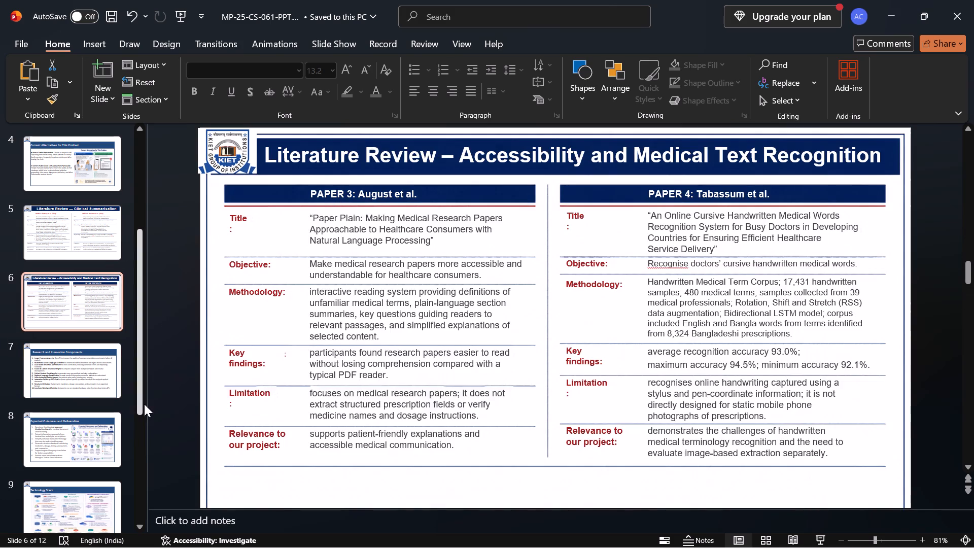
pyautogui.click(94, 457)
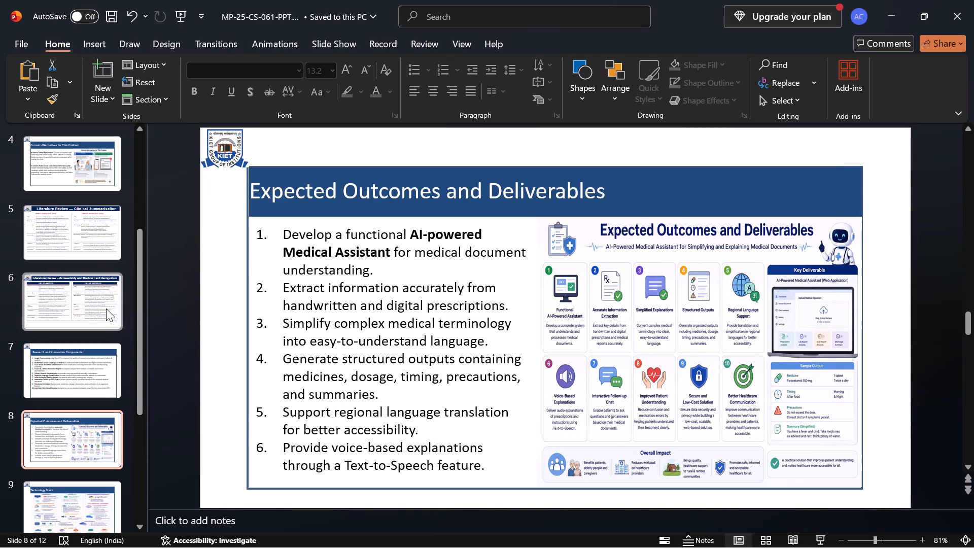
pyautogui.click(106, 309)
pyautogui.click(91, 381)
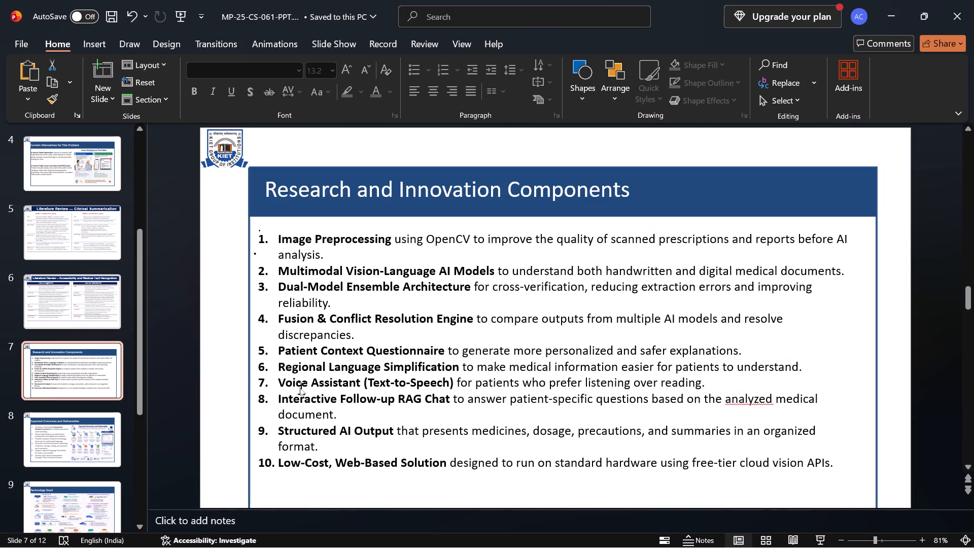
pyautogui.click(74, 216)
pyautogui.click(79, 305)
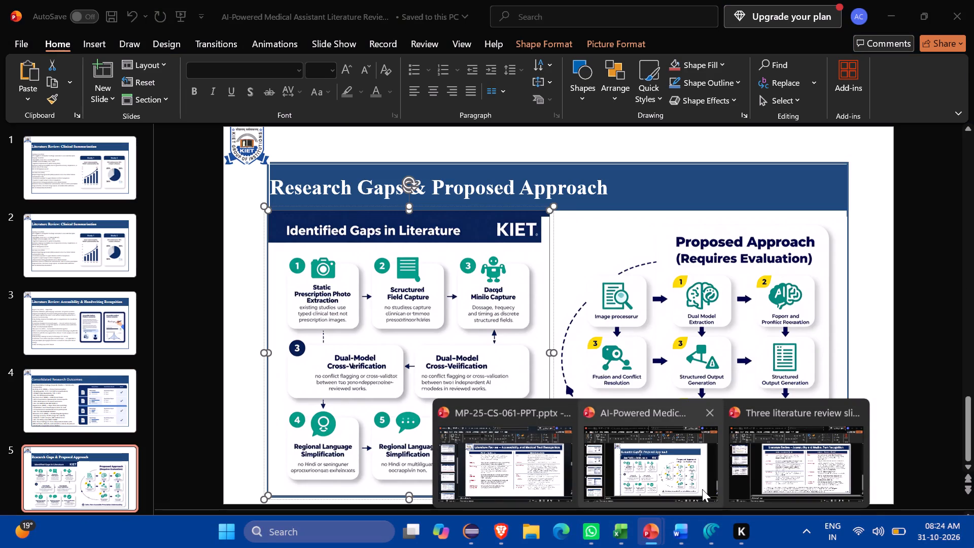
# Copy the Consolidated Research Outcomes slide from the AI-Powered Medical Assistant deck into MP-25-CS-061, after the Accessibility and Medical Text Recognition slide.
pyautogui.click(691, 484)
pyautogui.click(111, 413)
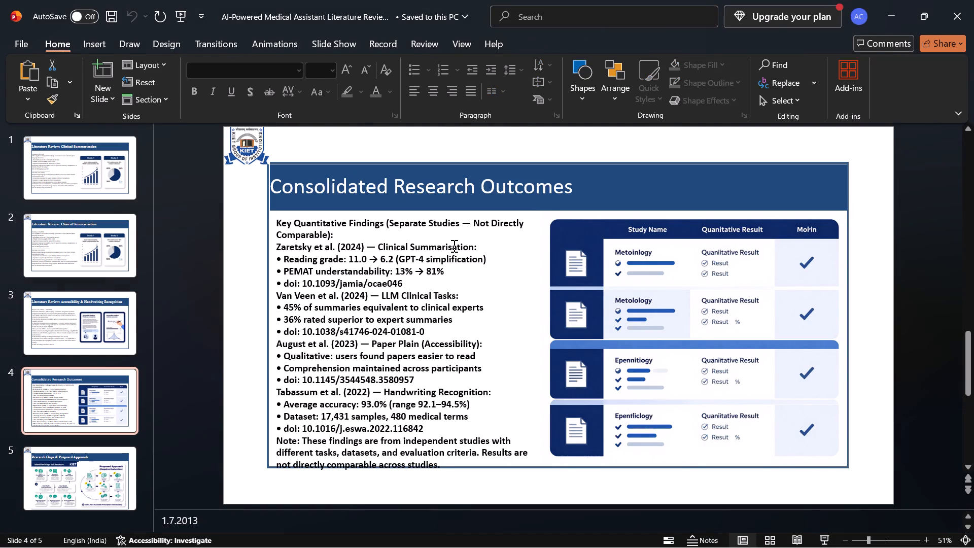
pyautogui.click(502, 240)
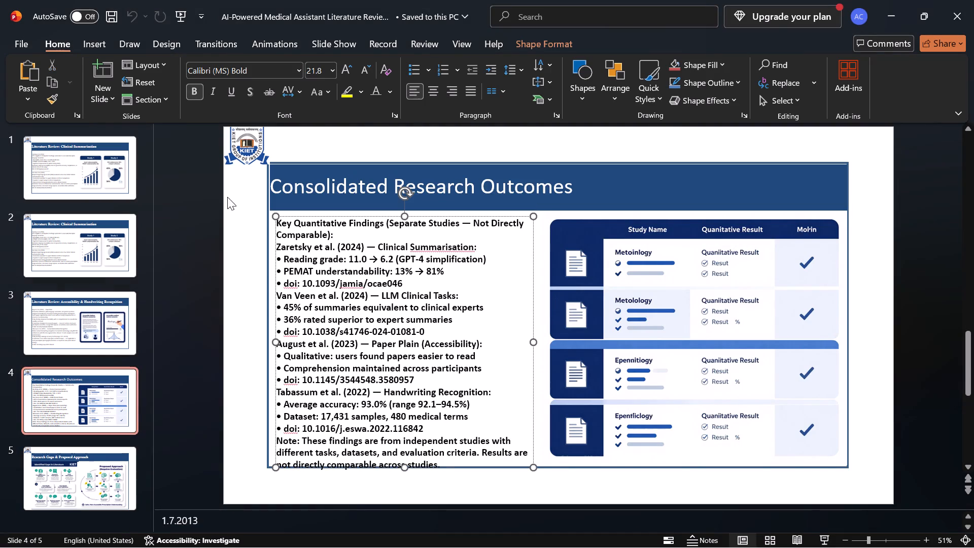
pyautogui.click(217, 194)
pyautogui.click(86, 321)
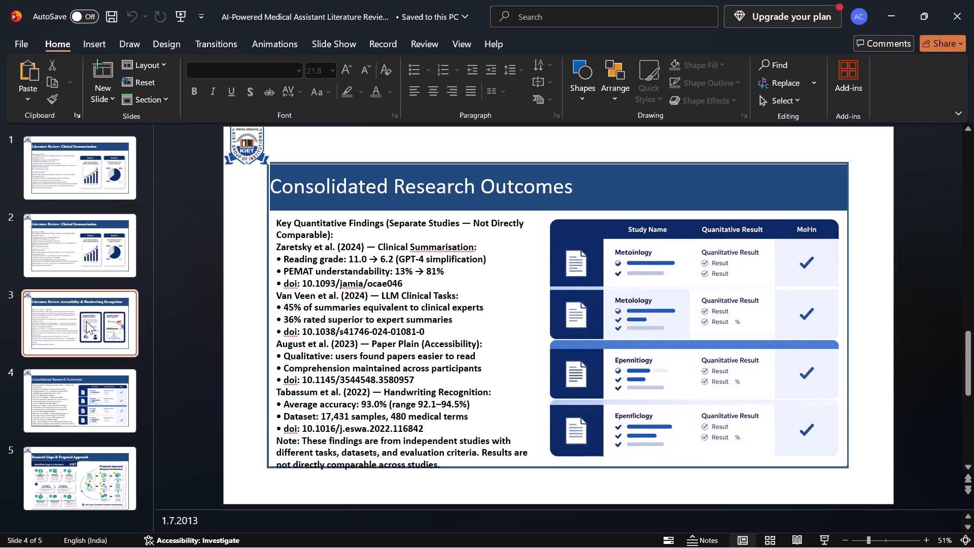
pyautogui.click(105, 322)
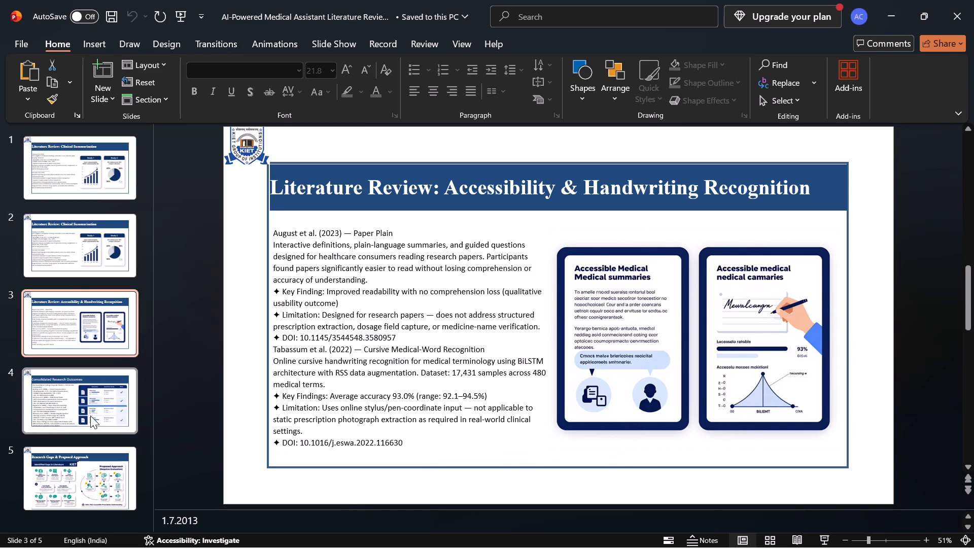
pyautogui.click(90, 416)
pyautogui.hotkey('ctrl', 'c')
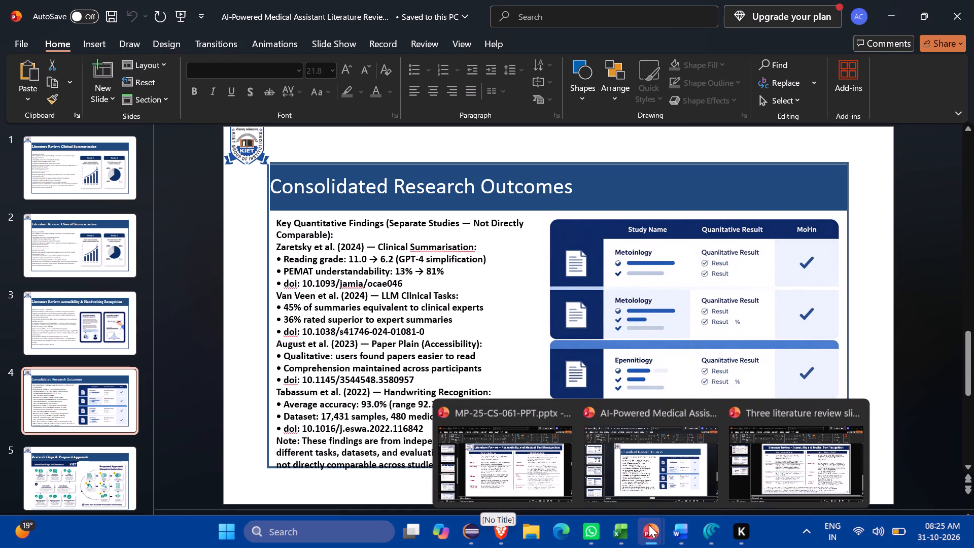
pyautogui.click(670, 485)
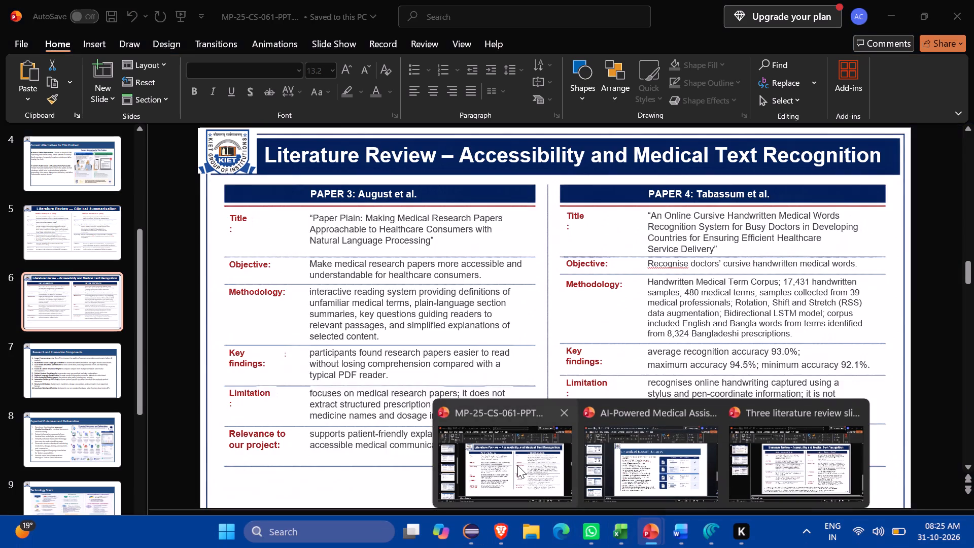
pyautogui.click(517, 465)
pyautogui.click(106, 307)
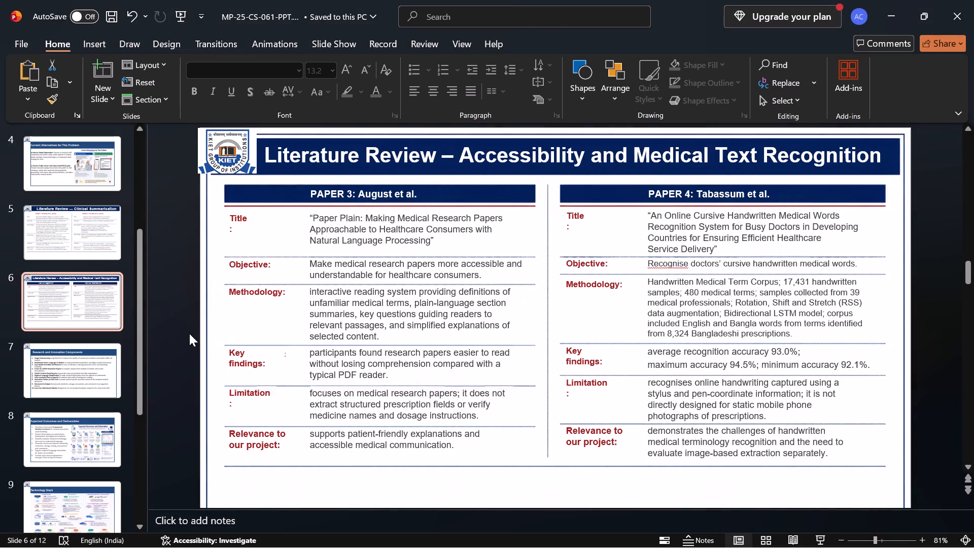
pyautogui.hotkey('ctrl', 'v')
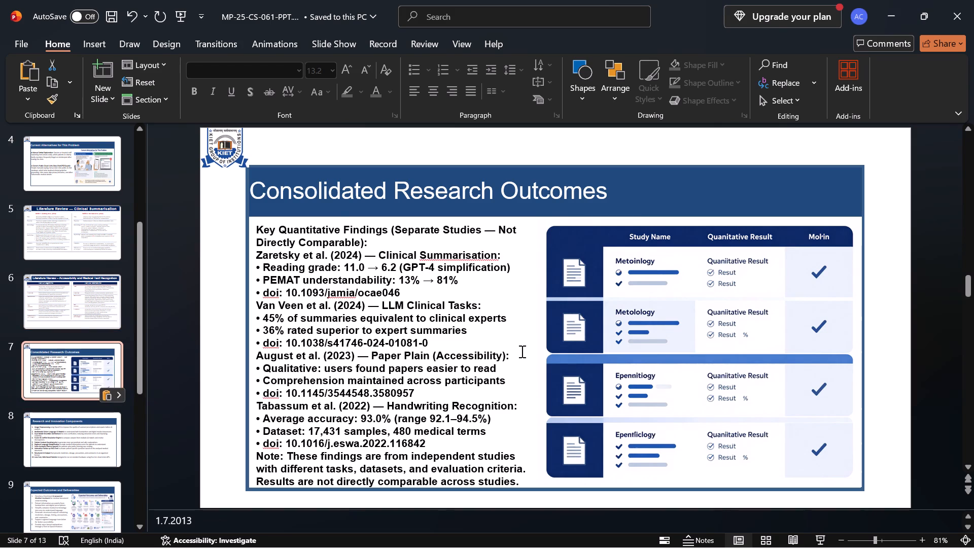
pyautogui.moveTo(518, 480); pyautogui.dragTo(252, 210)
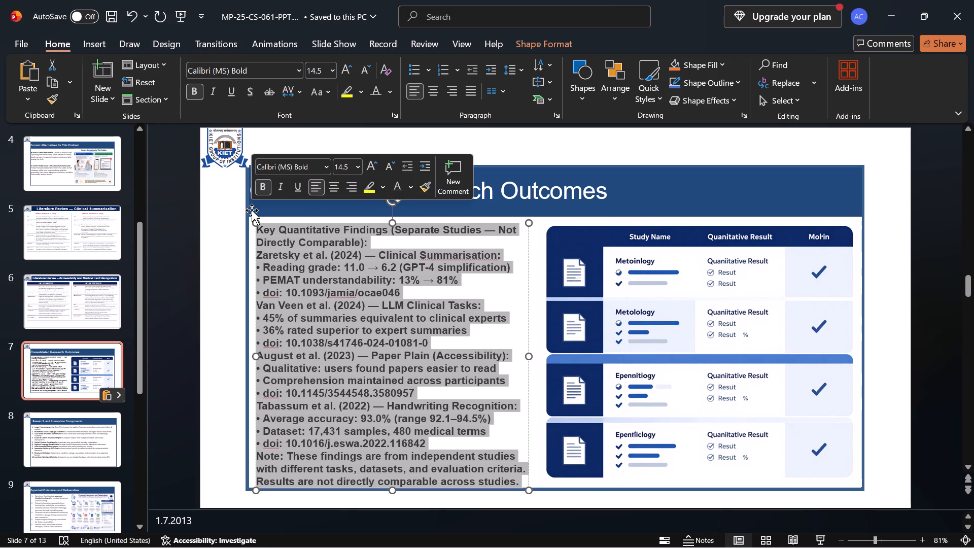
pyautogui.hotkey('ctrl', 'c')
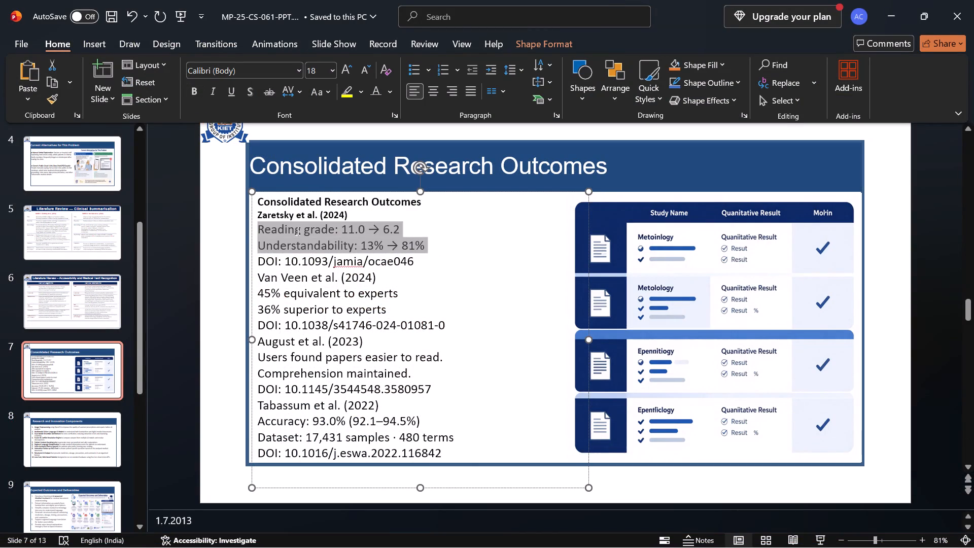
pyautogui.moveTo(295, 229); pyautogui.dragTo(255, 230)
pyautogui.click(413, 62)
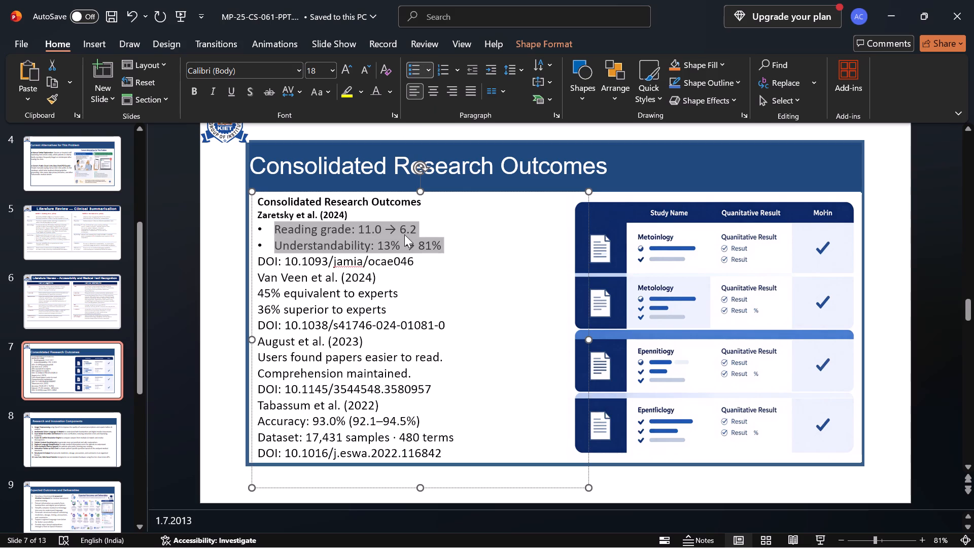
pyautogui.moveTo(416, 256); pyautogui.dragTo(264, 259)
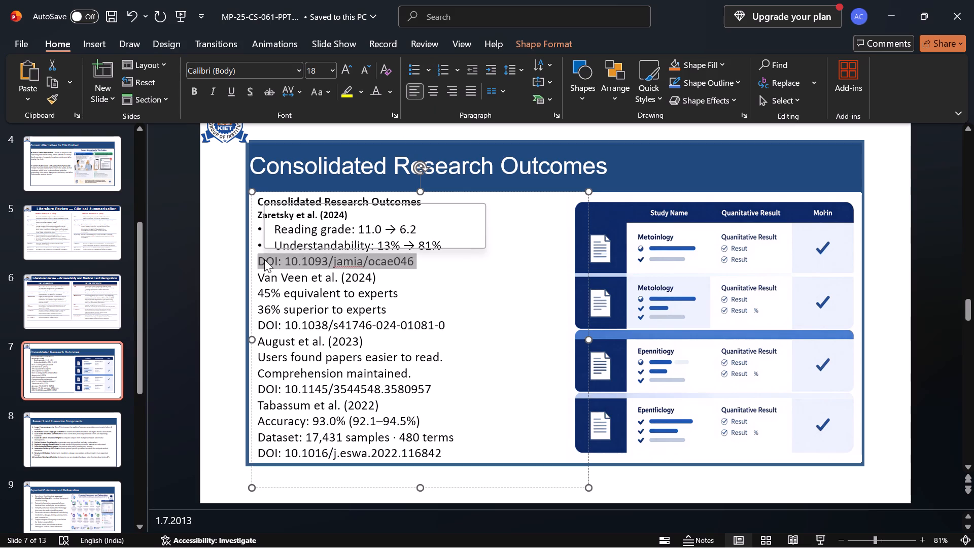
pyautogui.click(196, 90)
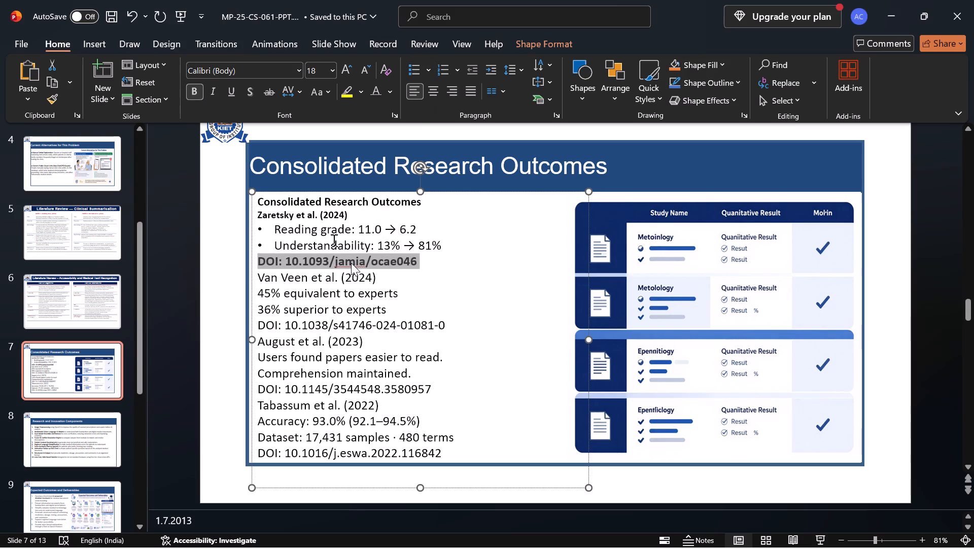
# Format the Van Veen et al. (2024) entry with a bold 14 pt study line, bulleted 45% and 36% findings, and a bold DOI.
pyautogui.moveTo(375, 280); pyautogui.dragTo(267, 279)
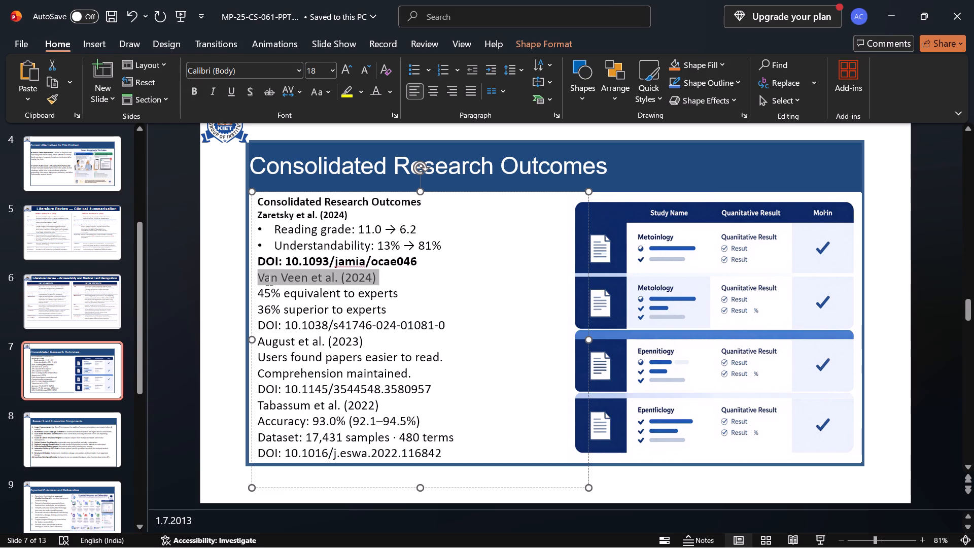
pyautogui.moveTo(267, 279); pyautogui.dragTo(262, 278)
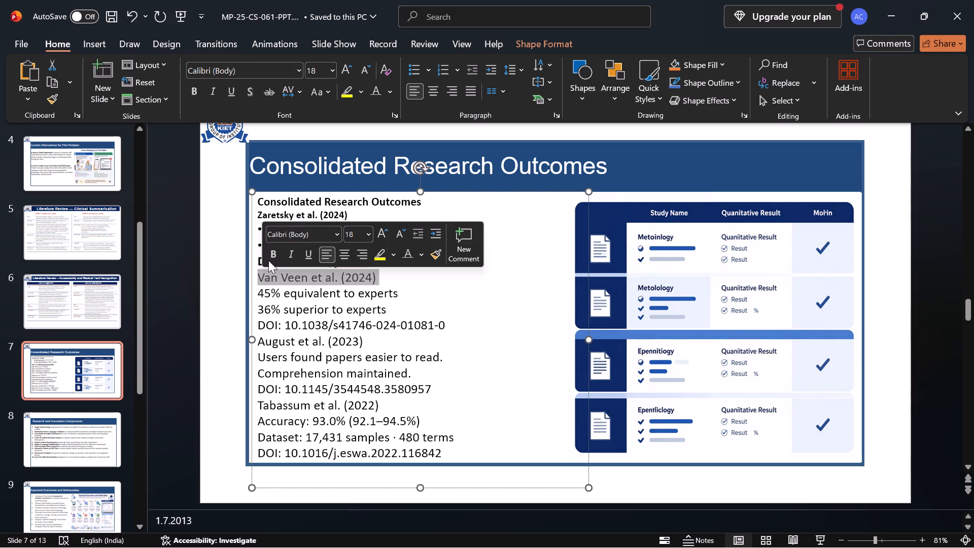
pyautogui.click(371, 230)
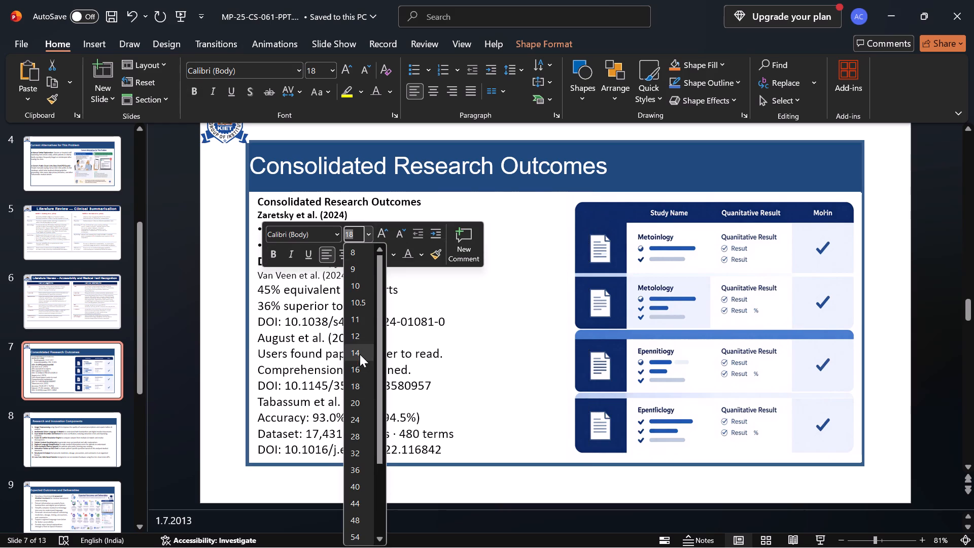
pyautogui.click(360, 354)
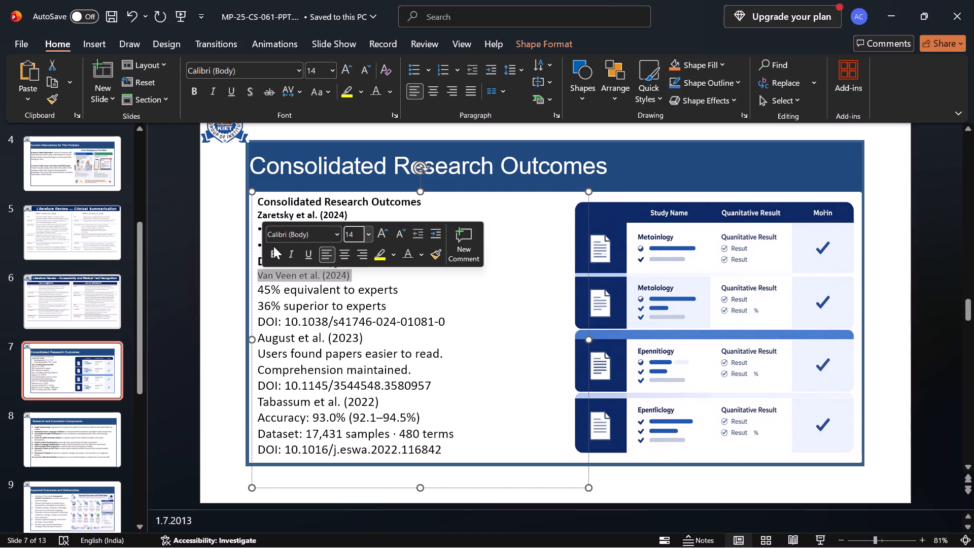
pyautogui.click(273, 254)
pyautogui.moveTo(396, 309); pyautogui.dragTo(259, 293)
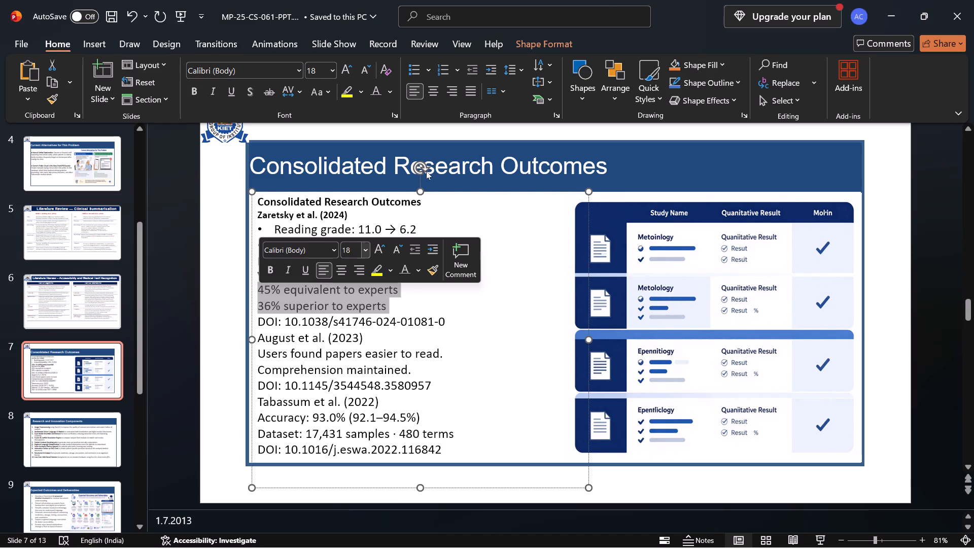
pyautogui.click(411, 71)
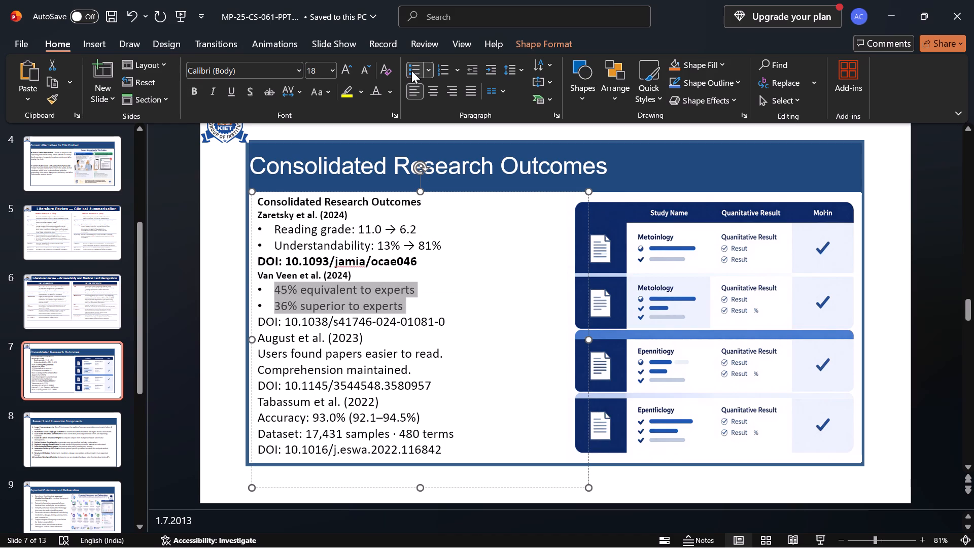
pyautogui.moveTo(445, 321); pyautogui.dragTo(265, 326)
pyautogui.click(274, 310)
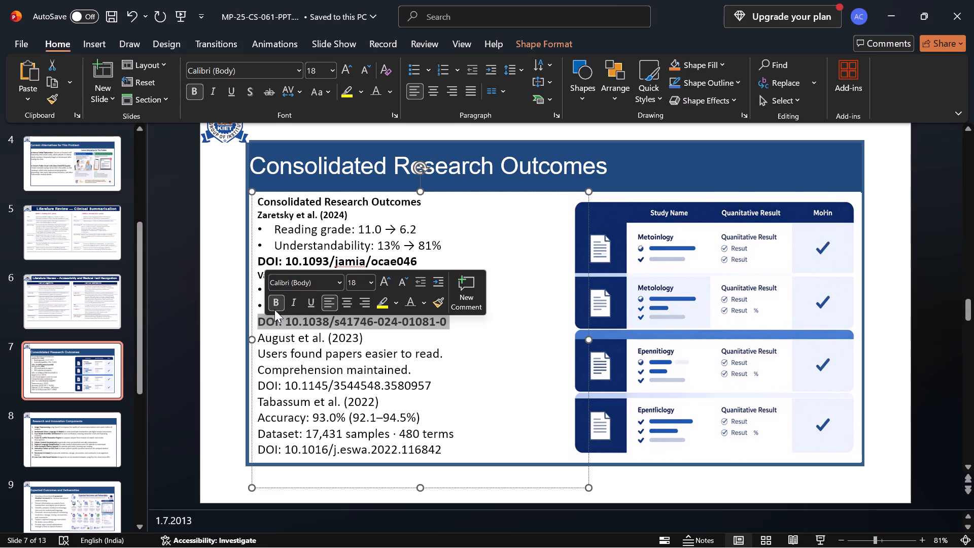
# Format the August et al. (2023) entry with a bold 14 pt study line, two bulleted findings and a bold DOI.
pyautogui.moveTo(369, 338); pyautogui.dragTo(259, 338)
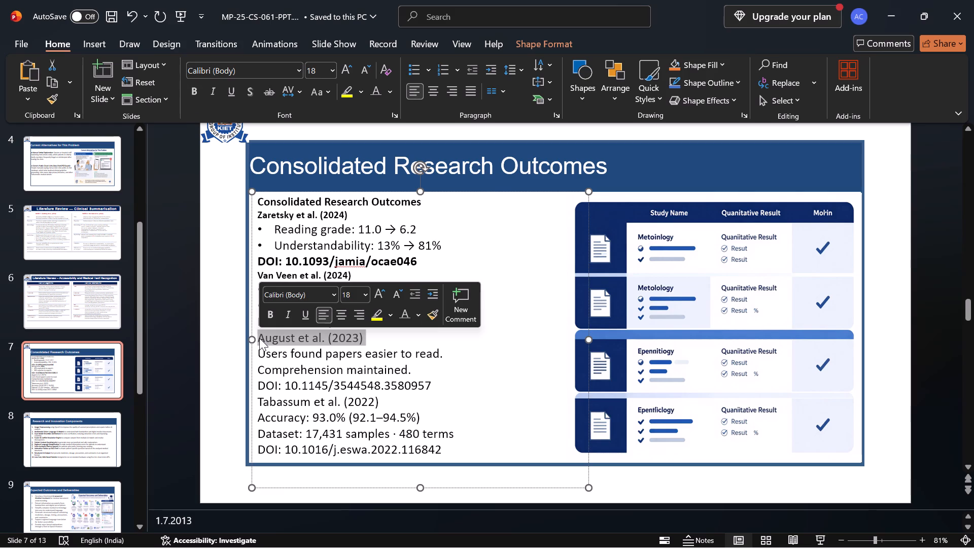
pyautogui.click(366, 298)
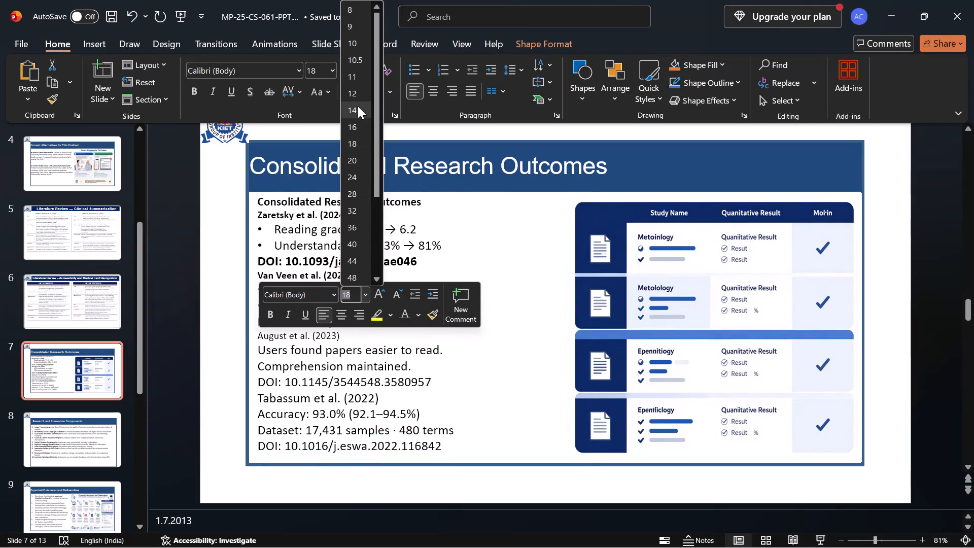
pyautogui.click(358, 106)
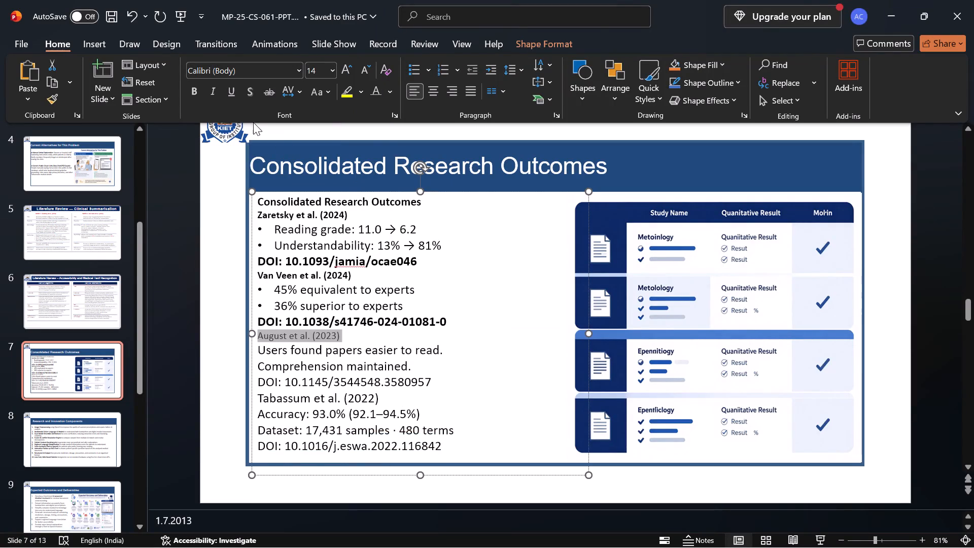
pyautogui.click(194, 87)
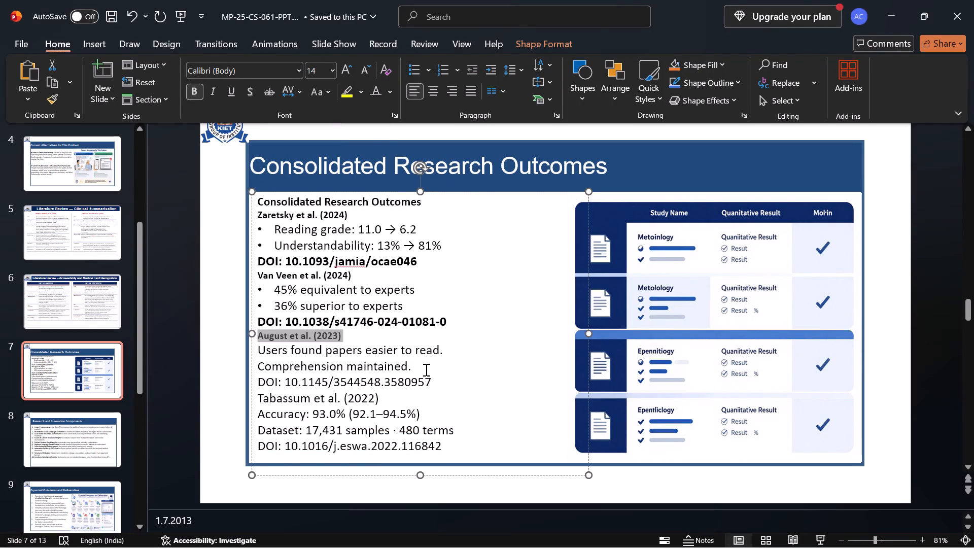
pyautogui.moveTo(421, 367); pyautogui.dragTo(269, 352)
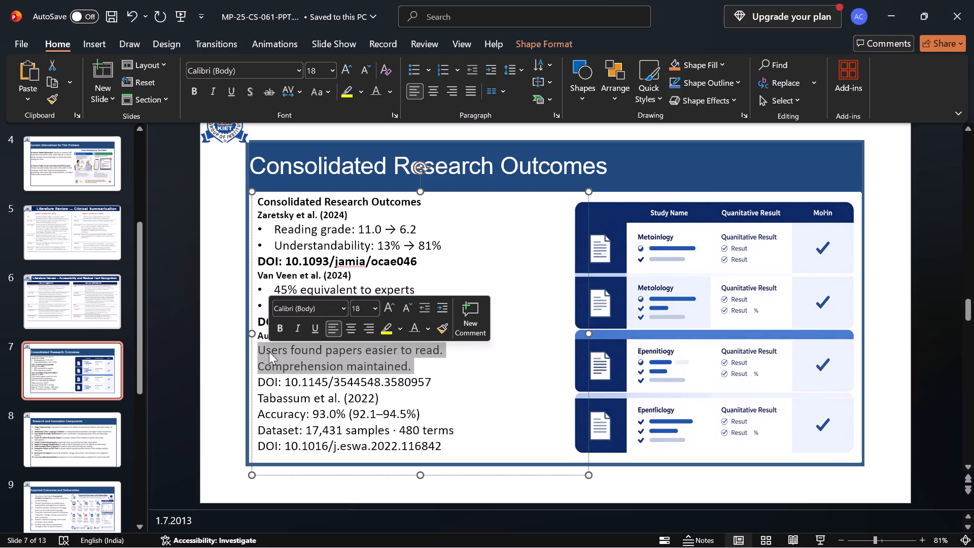
pyautogui.click(413, 71)
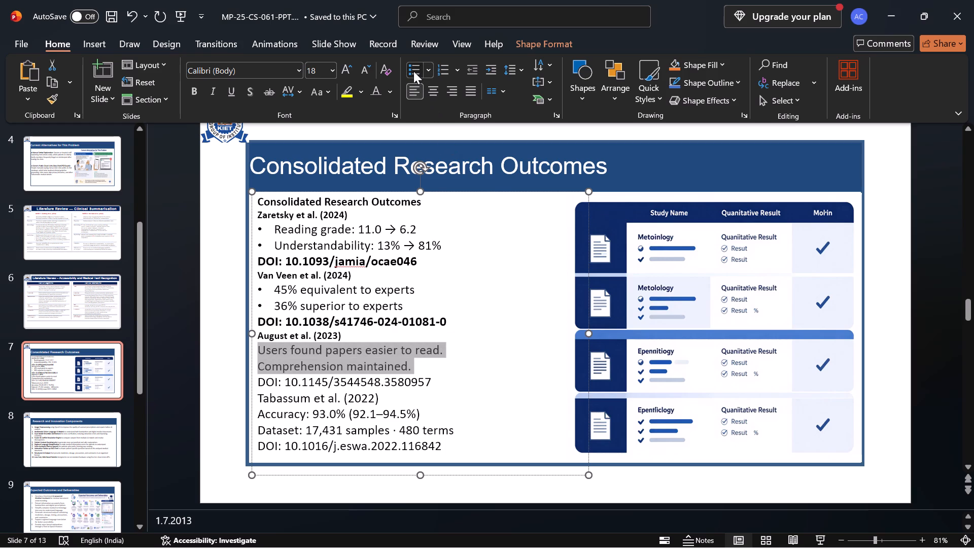
pyautogui.click(438, 379)
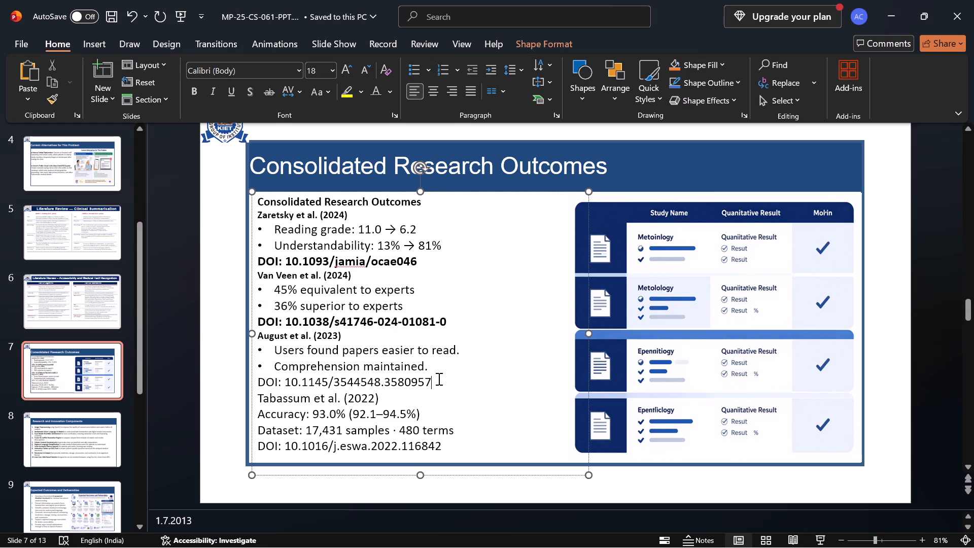
pyautogui.moveTo(438, 379); pyautogui.dragTo(269, 380)
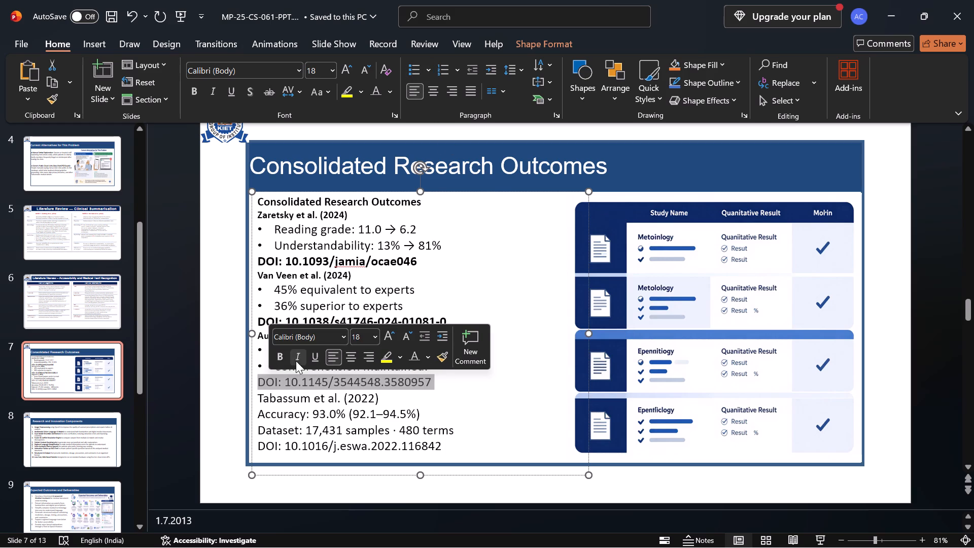
pyautogui.click(283, 361)
# Set the Tabassum et al. (2022) line to 14 pt and make it bold.
pyautogui.moveTo(382, 398); pyautogui.dragTo(265, 403)
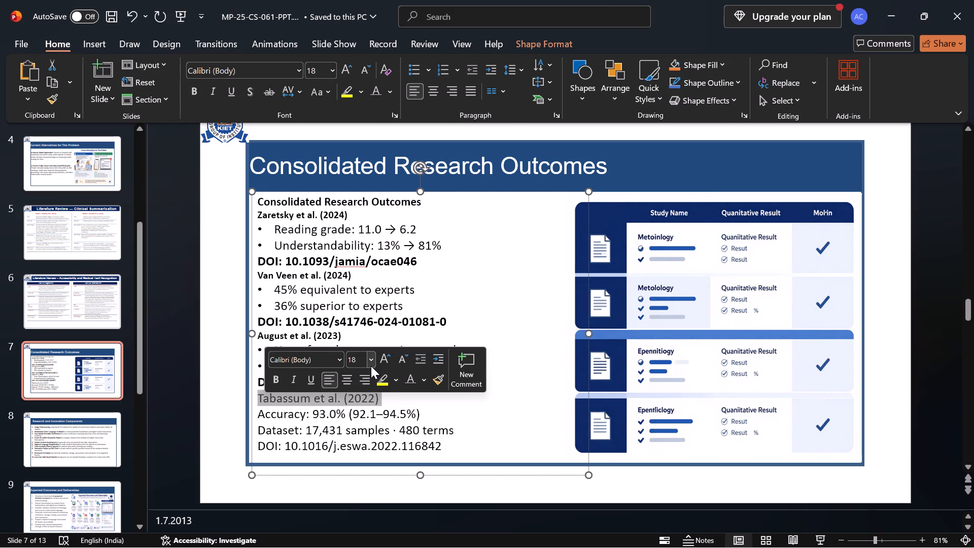
pyautogui.click(371, 365)
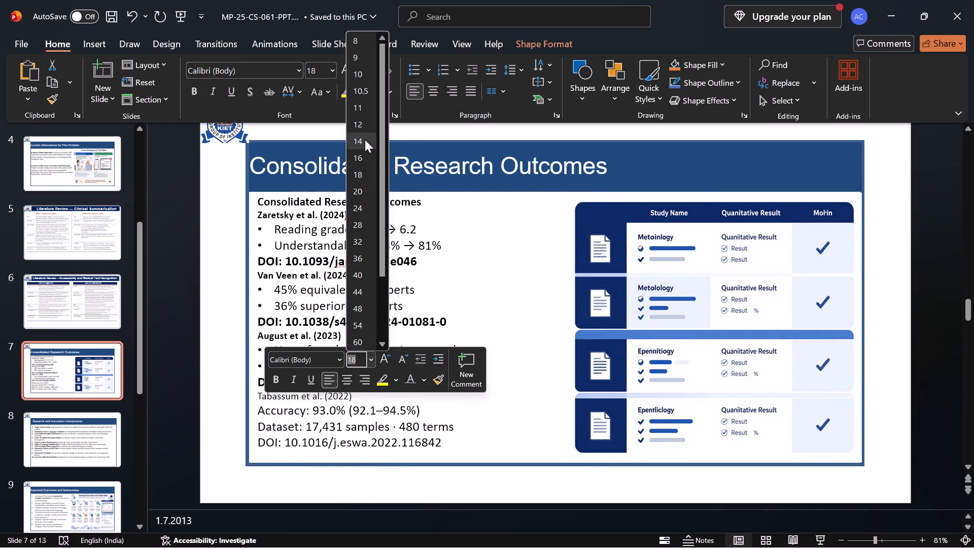
pyautogui.click(365, 140)
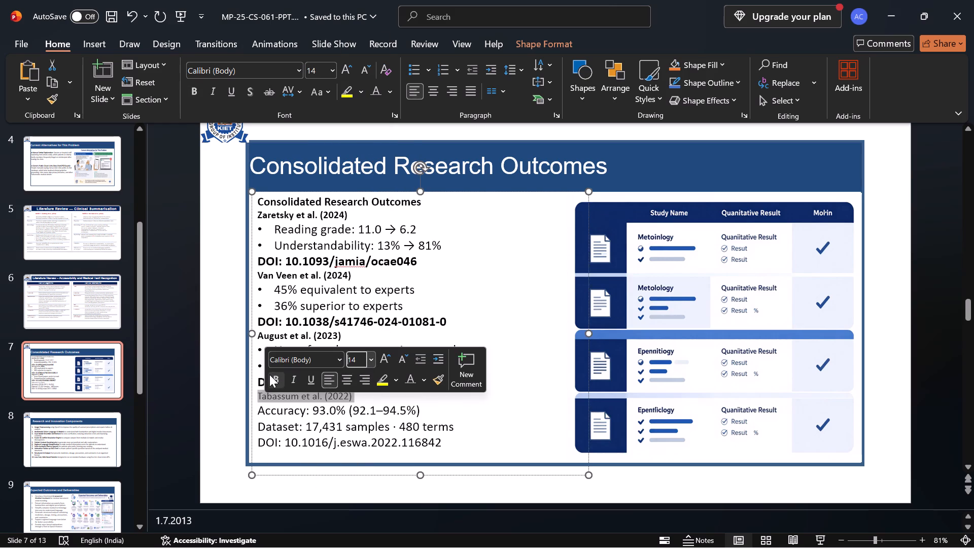
pyautogui.click(269, 374)
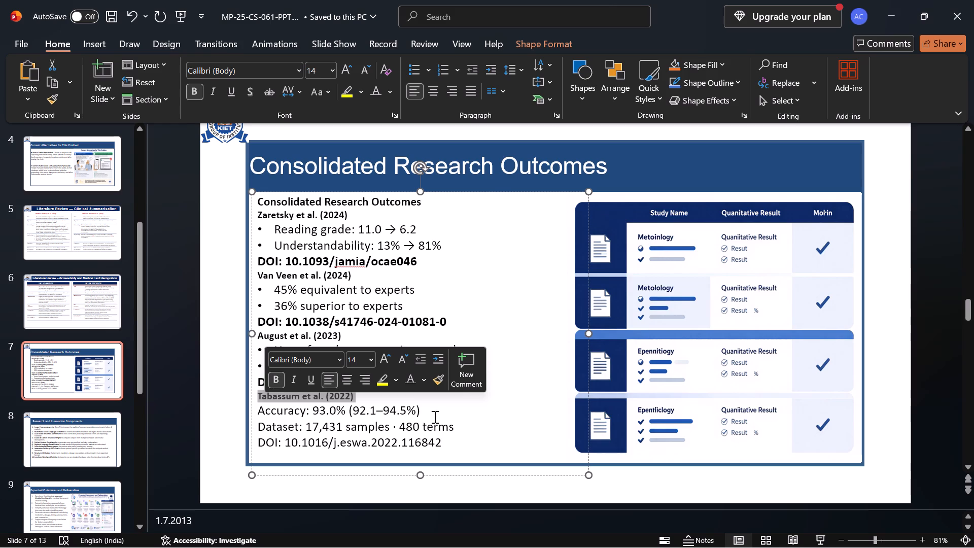
# Bullet the Accuracy and Dataset lines of the Tabassum et al. (2022) entry and bold its DOI.
pyautogui.moveTo(459, 427); pyautogui.dragTo(250, 412)
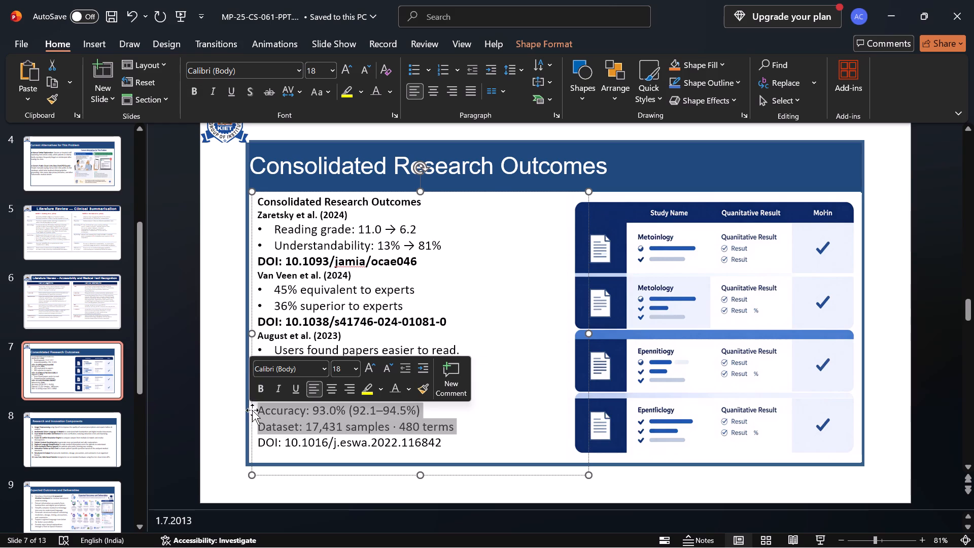
pyautogui.click(415, 72)
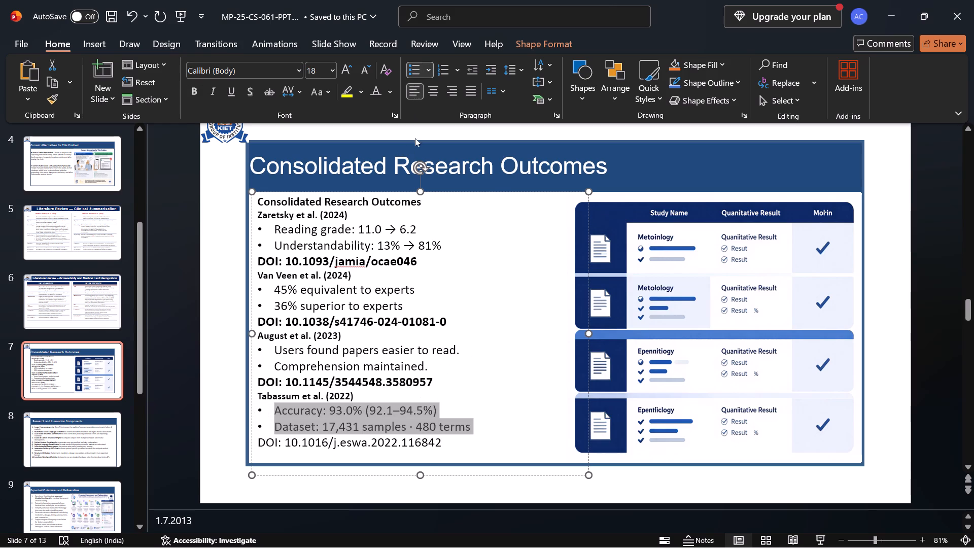
pyautogui.moveTo(446, 443); pyautogui.dragTo(265, 435)
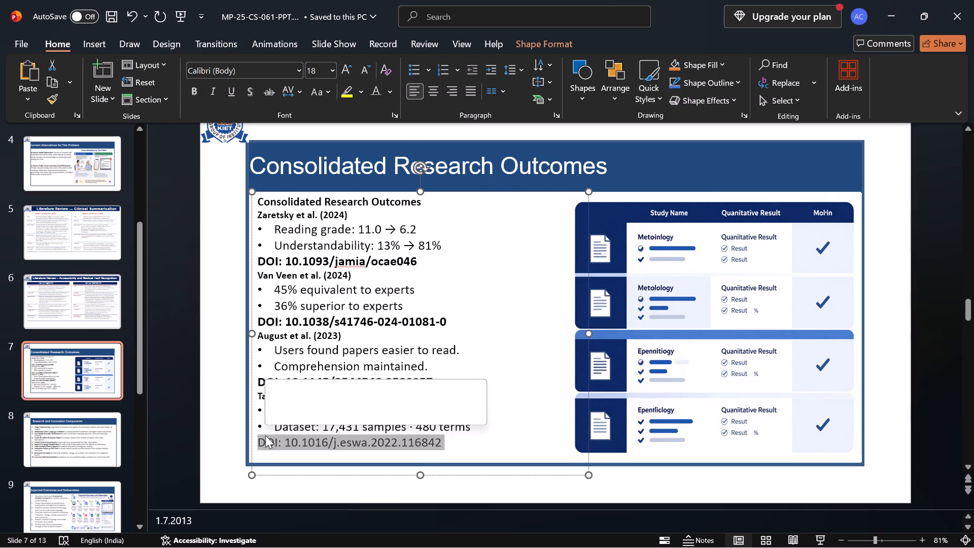
pyautogui.click(283, 413)
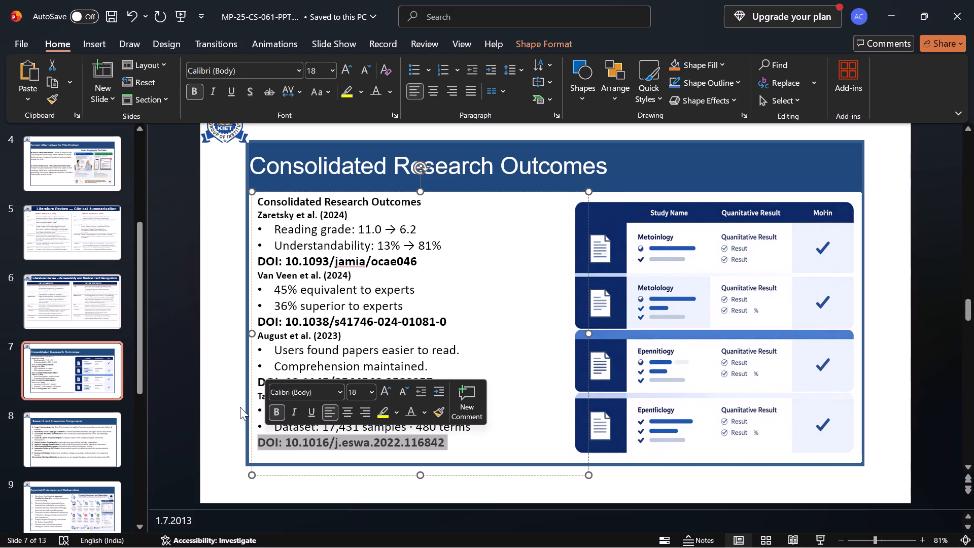
pyautogui.click(240, 407)
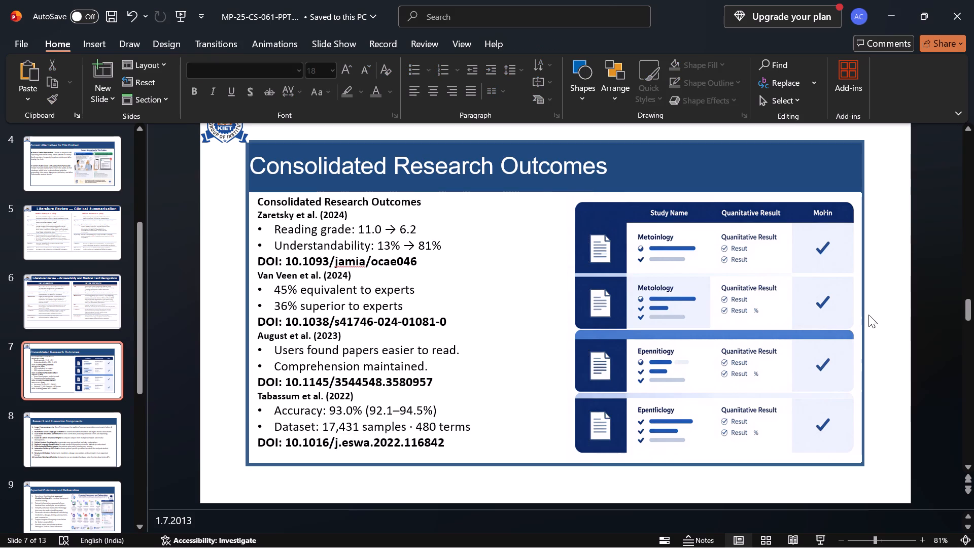
pyautogui.click(904, 305)
# Stretch the KIET logo on the Consolidated Research Outcomes slide to make it slightly taller.
pyautogui.click(105, 443)
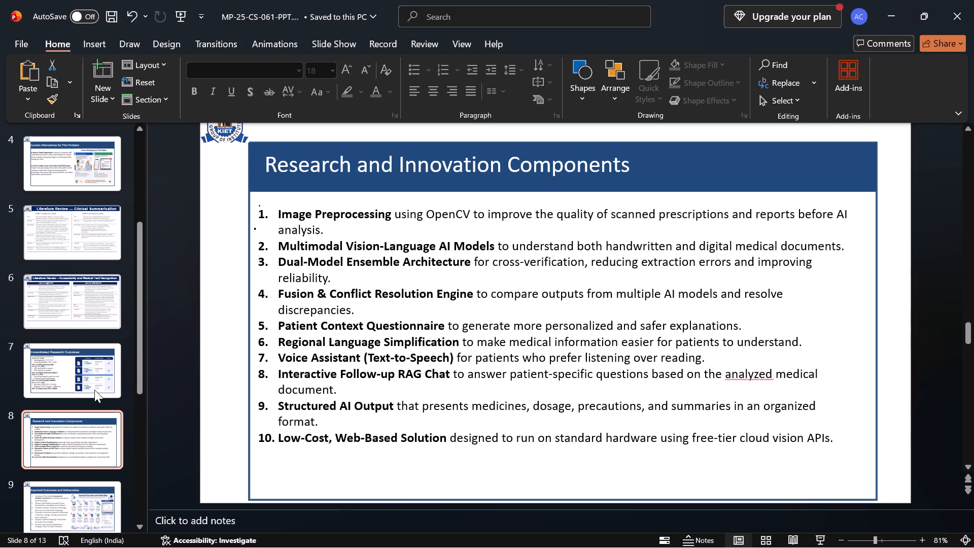
pyautogui.click(94, 390)
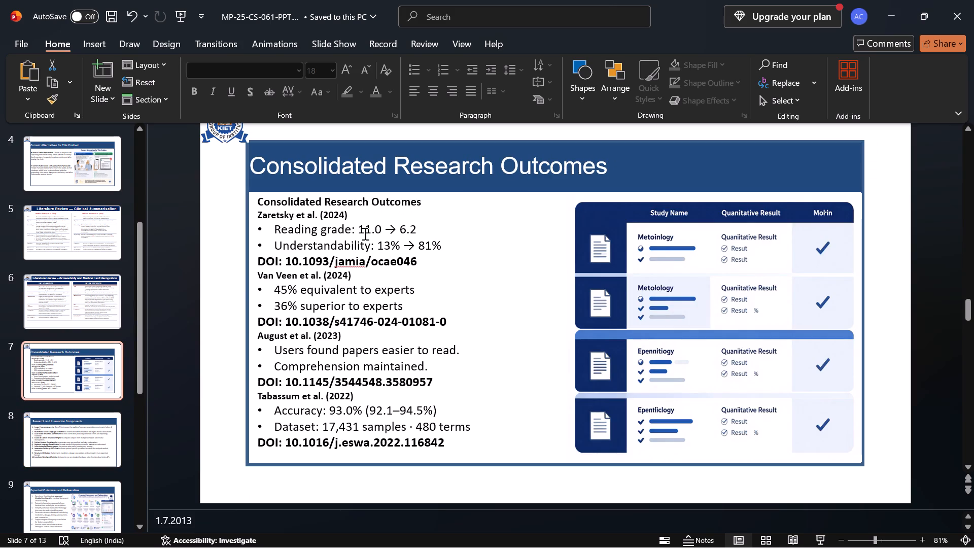
pyautogui.scroll(4, 338, 295)
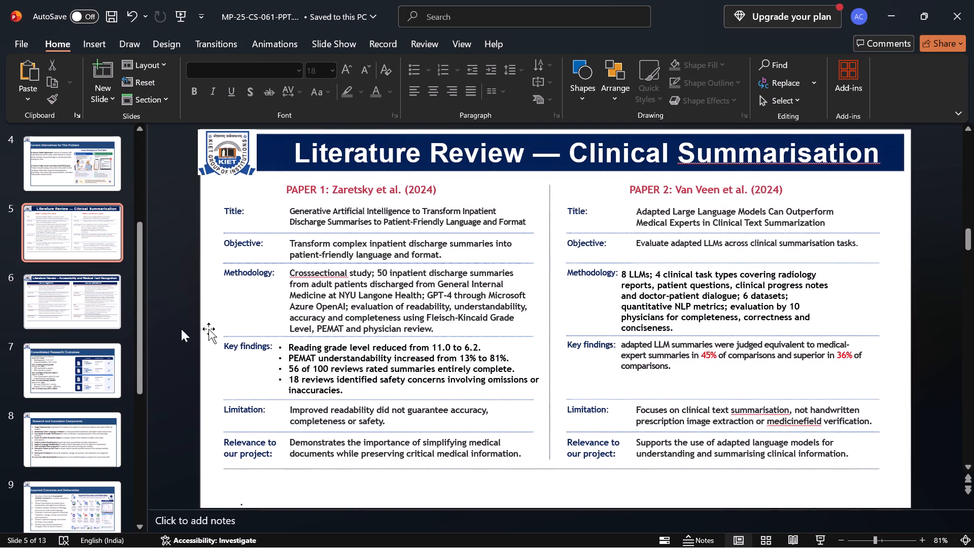
pyautogui.click(86, 313)
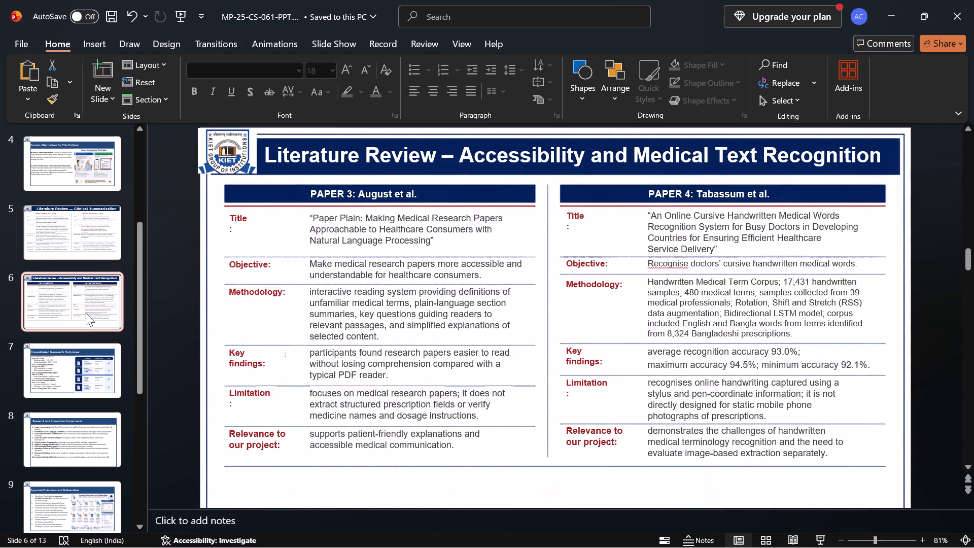
pyautogui.click(72, 371)
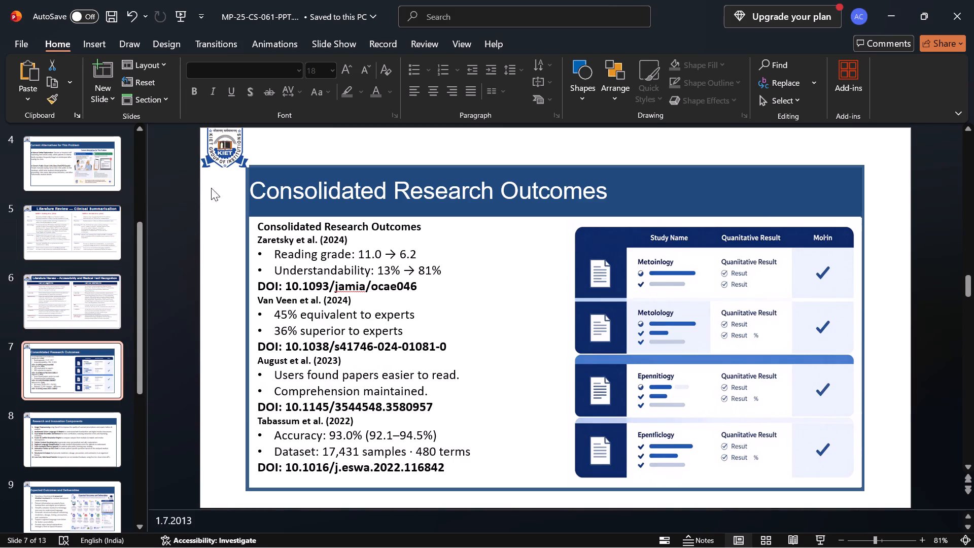
pyautogui.click(229, 157)
pyautogui.moveTo(222, 174); pyautogui.dragTo(219, 196)
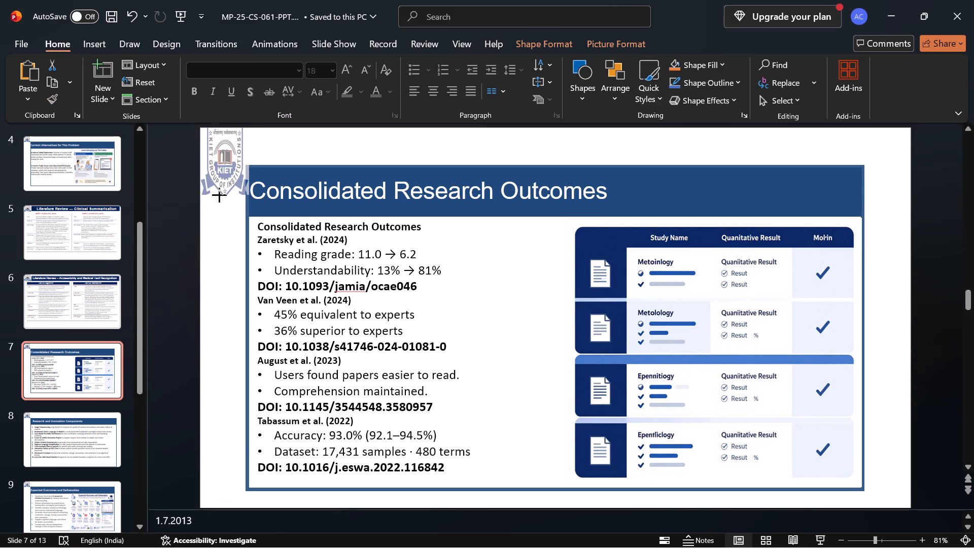
pyautogui.moveTo(219, 196); pyautogui.dragTo(219, 197)
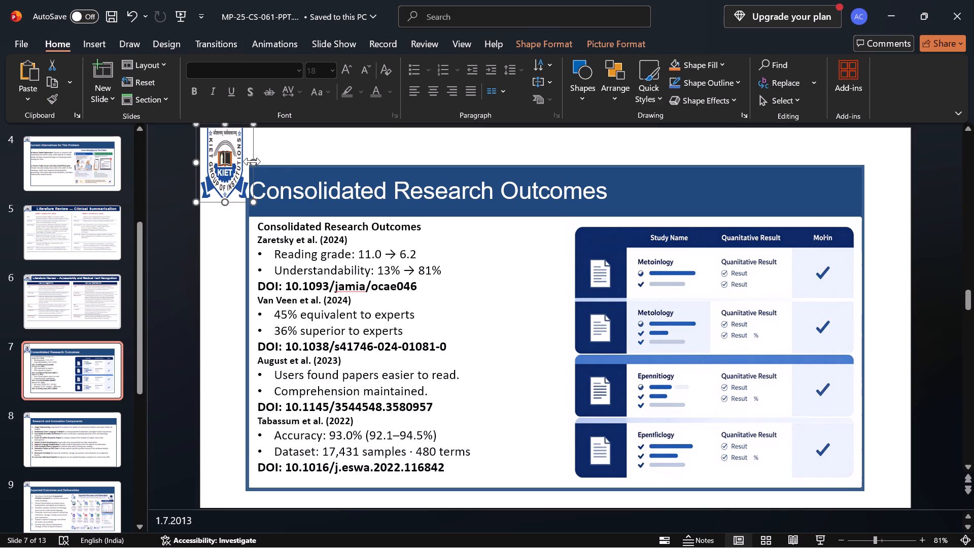
pyautogui.moveTo(227, 200); pyautogui.dragTo(227, 183)
pyautogui.click(197, 241)
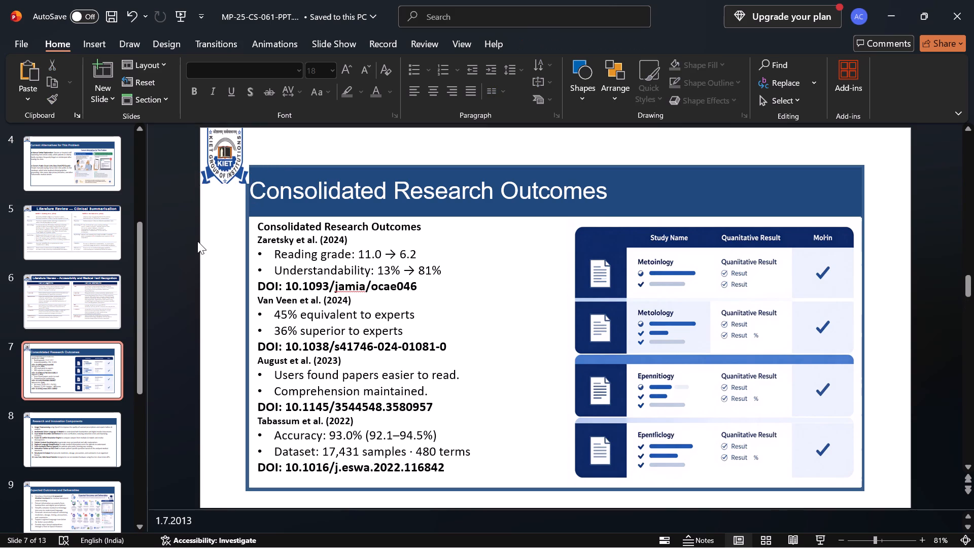
# Centre the Consolidated Research Outcomes title within its blue banner.
pyautogui.click(300, 198)
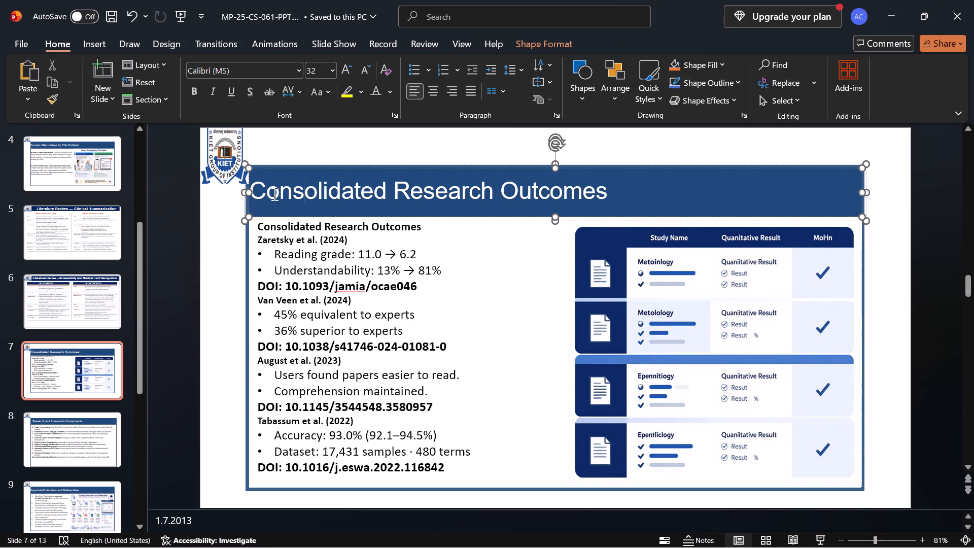
pyautogui.press('Left')
pyautogui.press('Left')
pyautogui.press('Left')
pyautogui.press('Left')
pyautogui.press('Left')
pyautogui.click(430, 90)
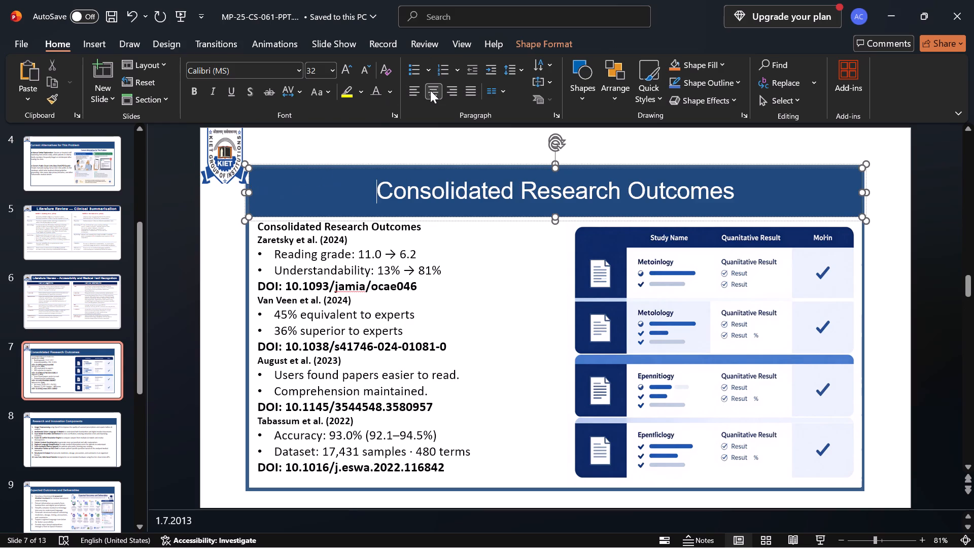
pyautogui.click(411, 153)
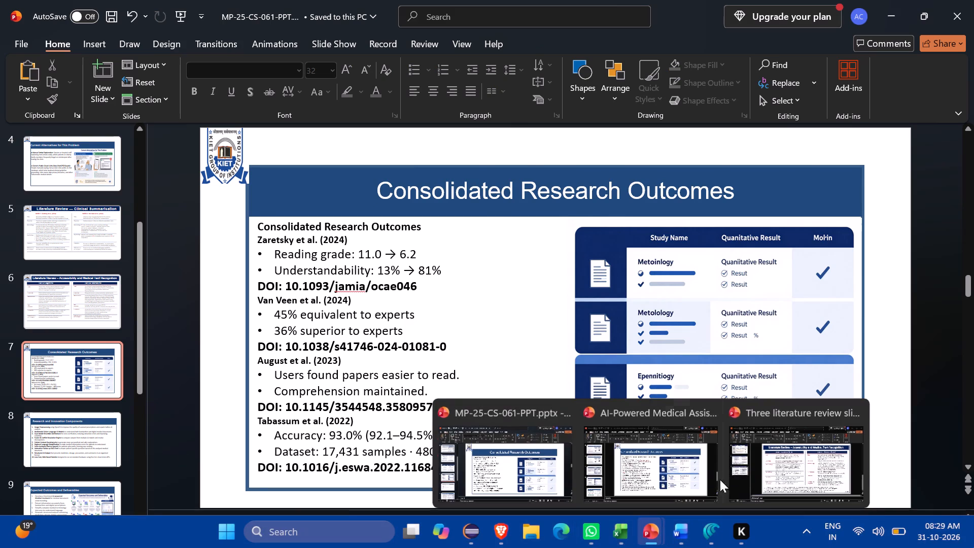
# Switch to the AI-Powered Medical Assistant Literature Review presentation and copy its Research Gaps & Proposed Approach slide.
pyautogui.click(785, 463)
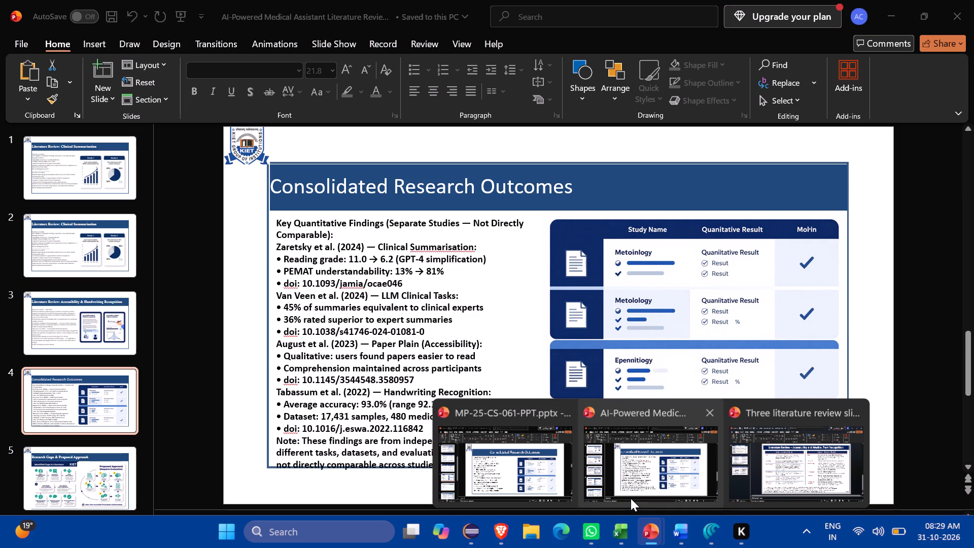
pyautogui.click(615, 465)
pyautogui.click(49, 493)
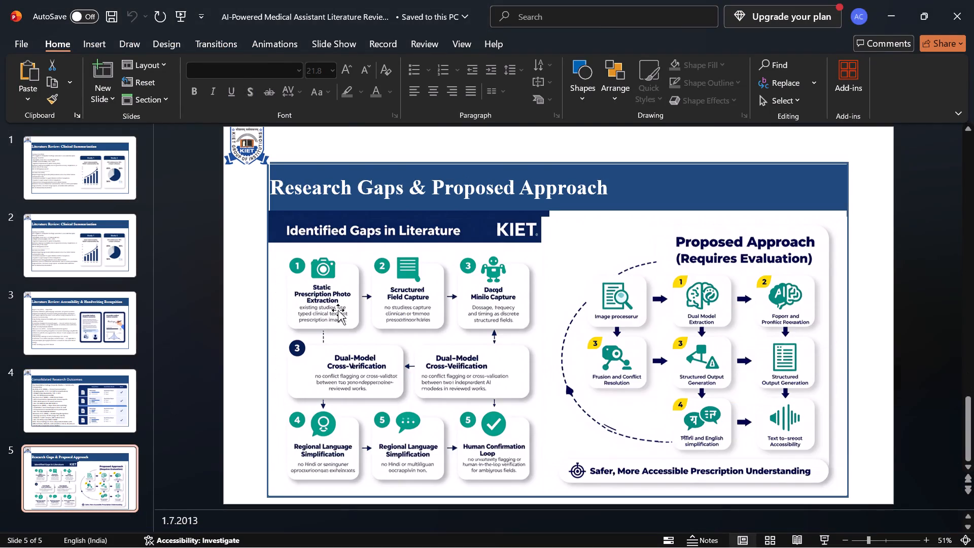
pyautogui.click(524, 211)
pyautogui.click(574, 185)
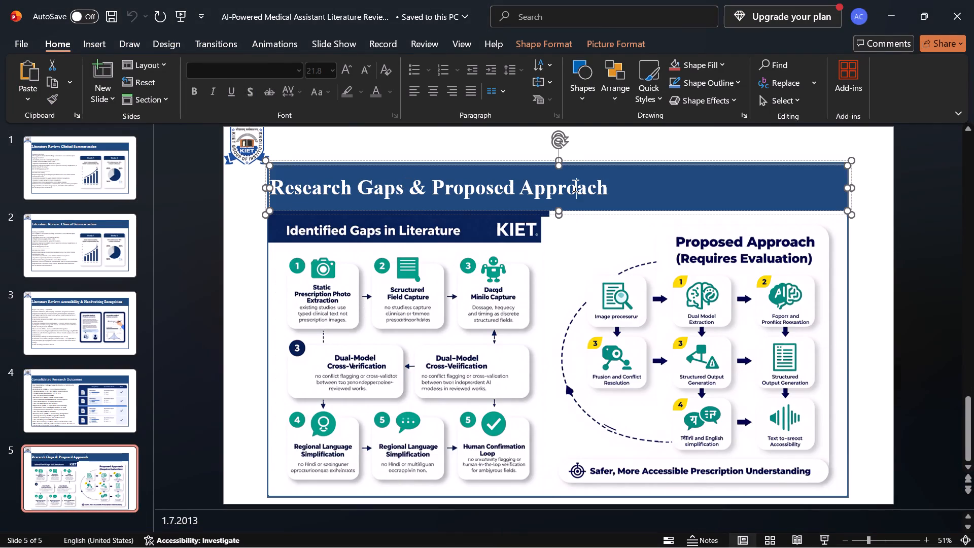
pyautogui.click(552, 244)
pyautogui.click(897, 302)
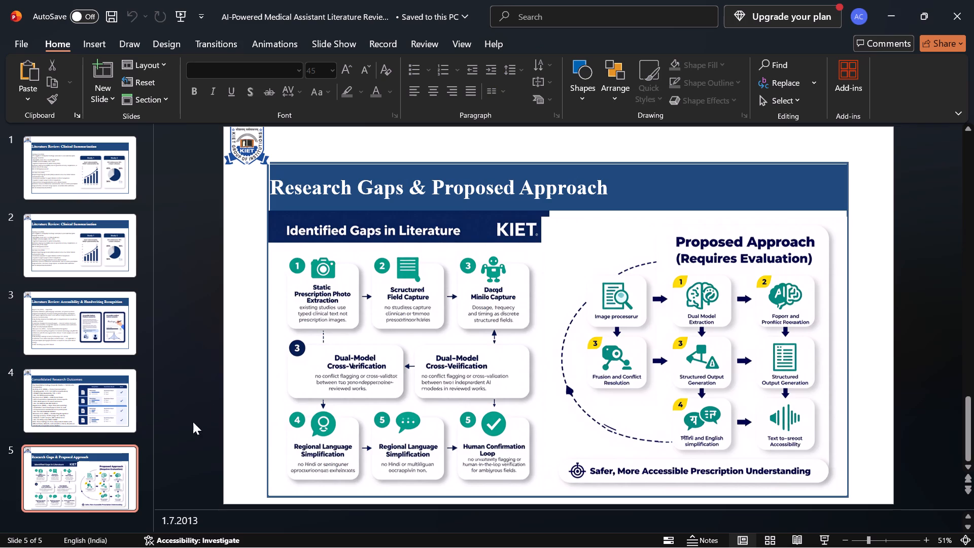
pyautogui.click(121, 466)
pyautogui.hotkey('ctrl', 'c')
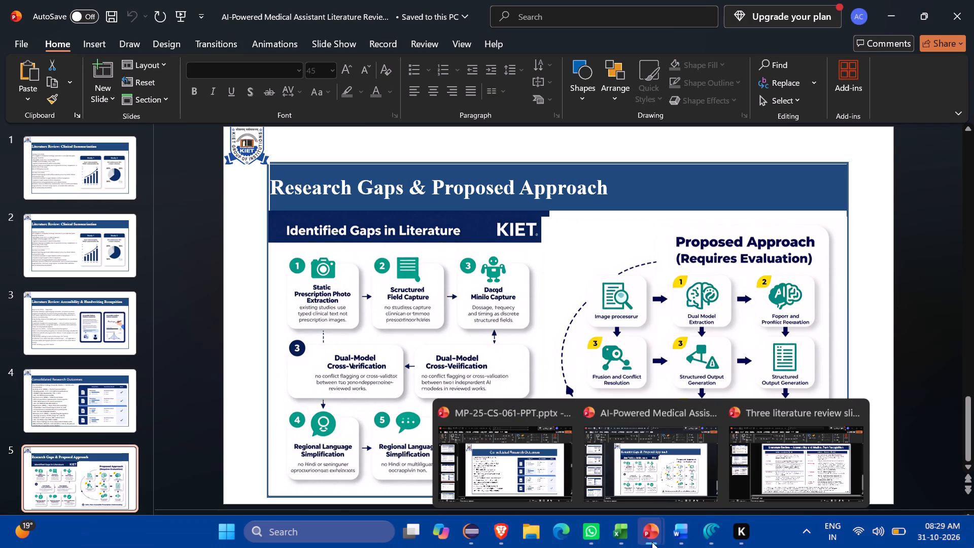
# Switch back to MP-25-CS-061 and delete the Research and Innovation Components slide.
pyautogui.click(514, 472)
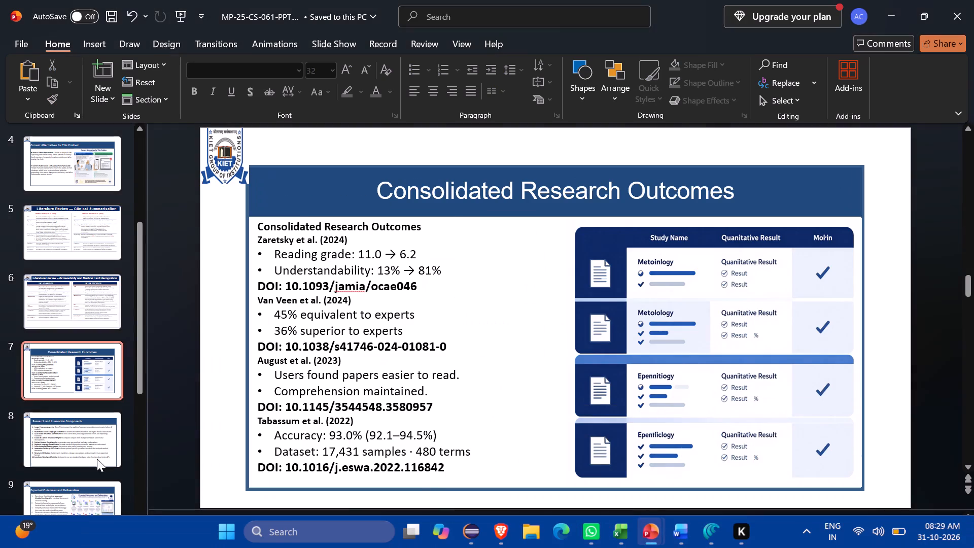
pyautogui.click(73, 450)
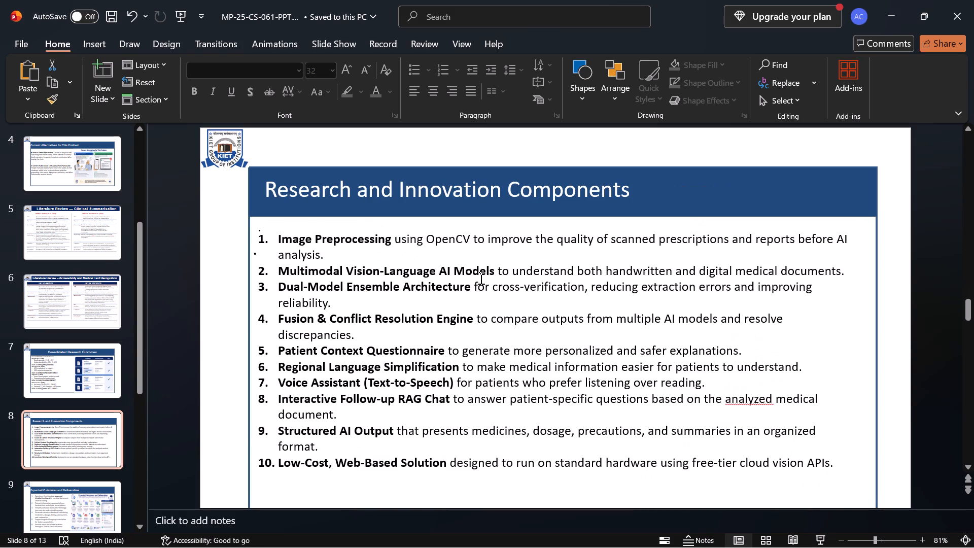
pyautogui.press('Delete')
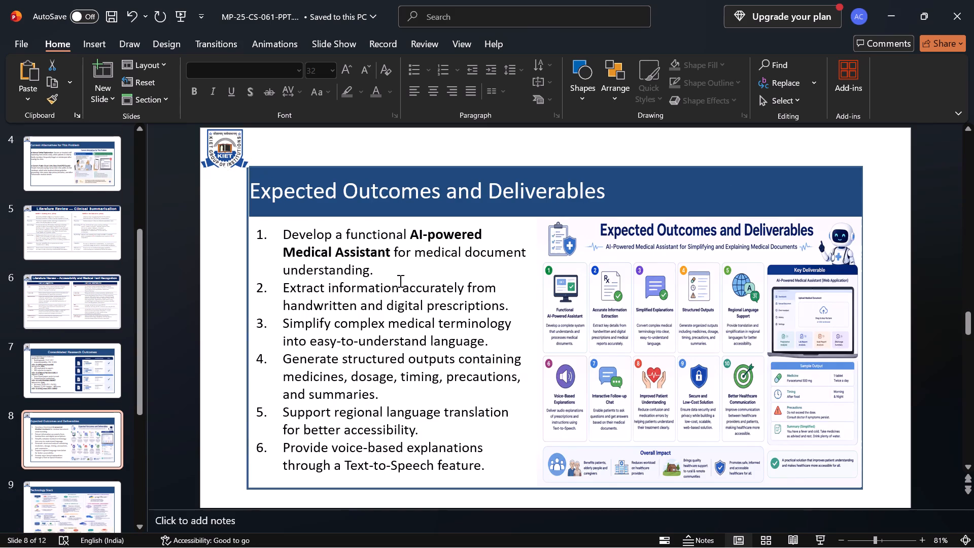
# Paste the copied Research Gaps & Proposed Approach slide after the Consolidated Research Outcomes slide.
pyautogui.click(82, 303)
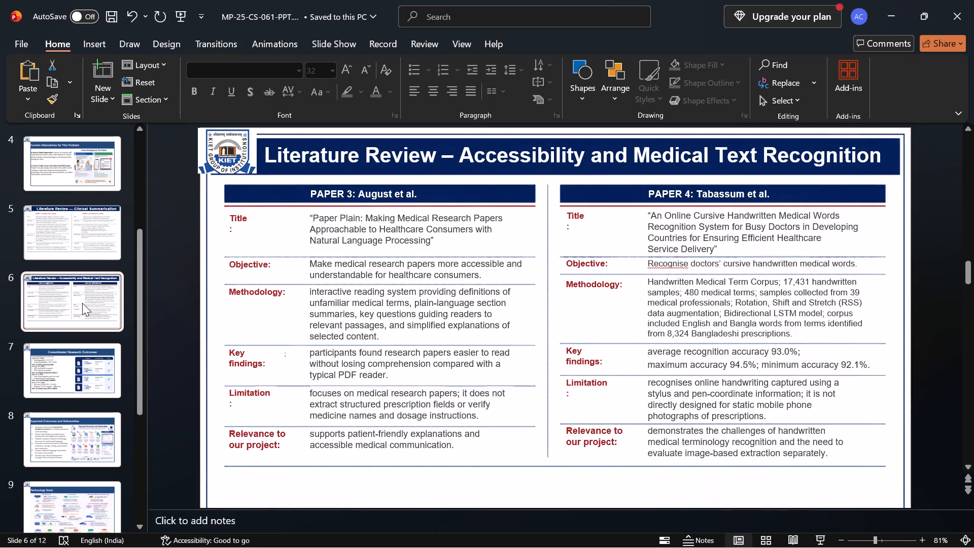
pyautogui.click(62, 381)
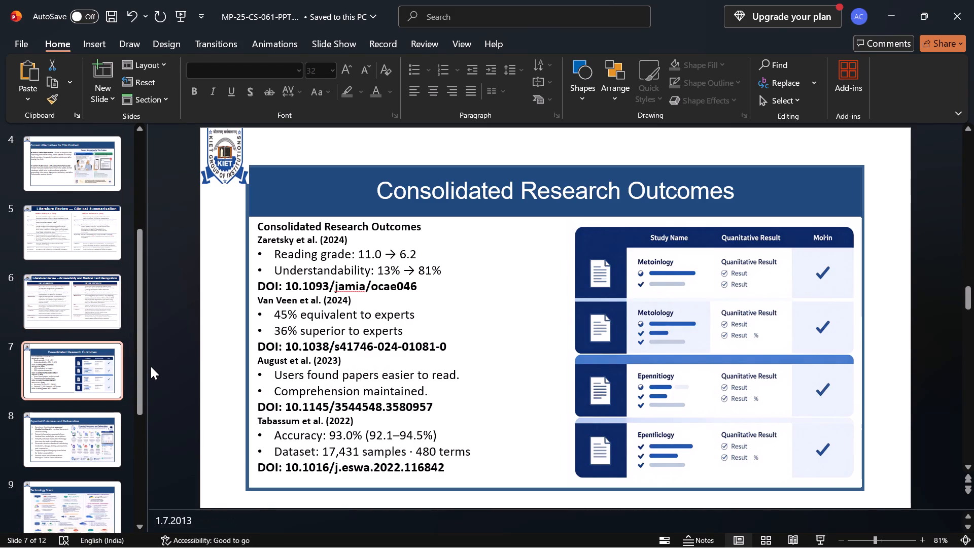
pyautogui.hotkey('ctrl', 'v')
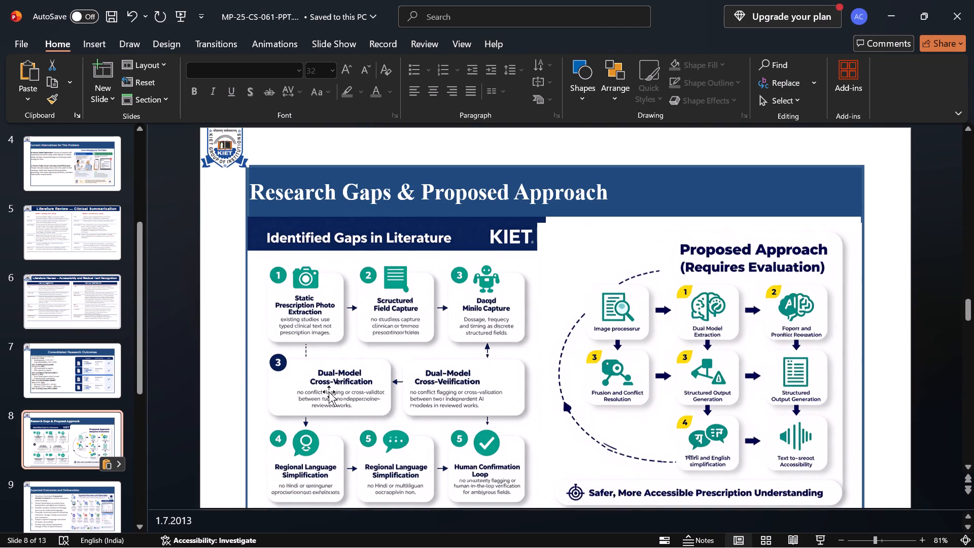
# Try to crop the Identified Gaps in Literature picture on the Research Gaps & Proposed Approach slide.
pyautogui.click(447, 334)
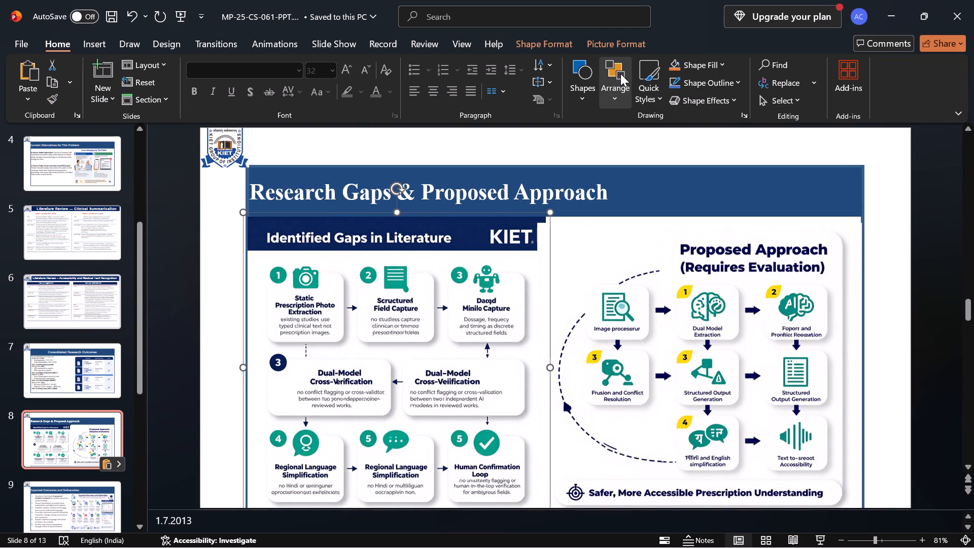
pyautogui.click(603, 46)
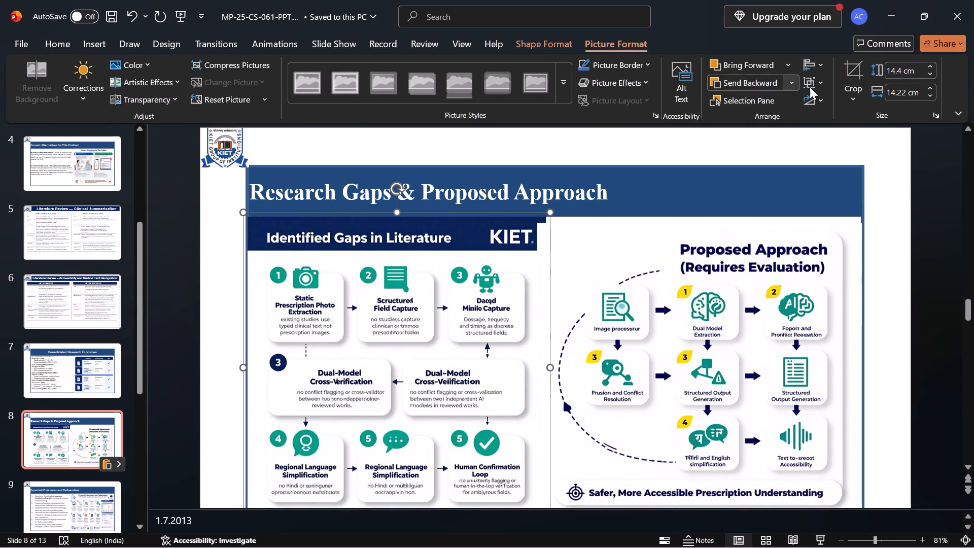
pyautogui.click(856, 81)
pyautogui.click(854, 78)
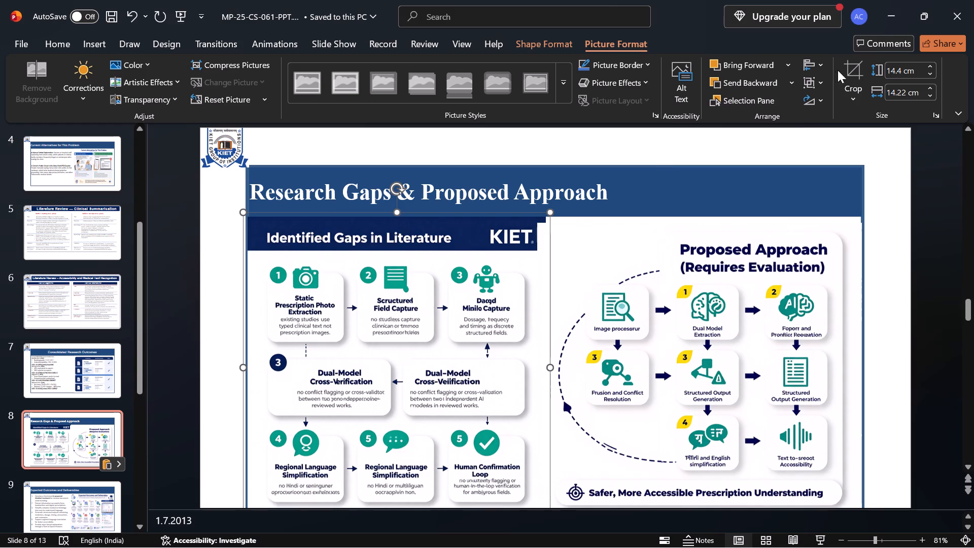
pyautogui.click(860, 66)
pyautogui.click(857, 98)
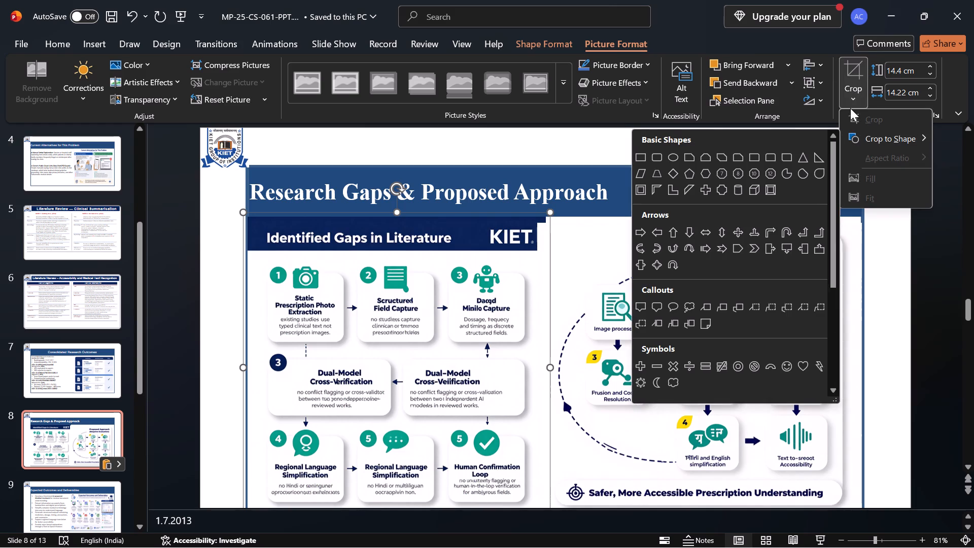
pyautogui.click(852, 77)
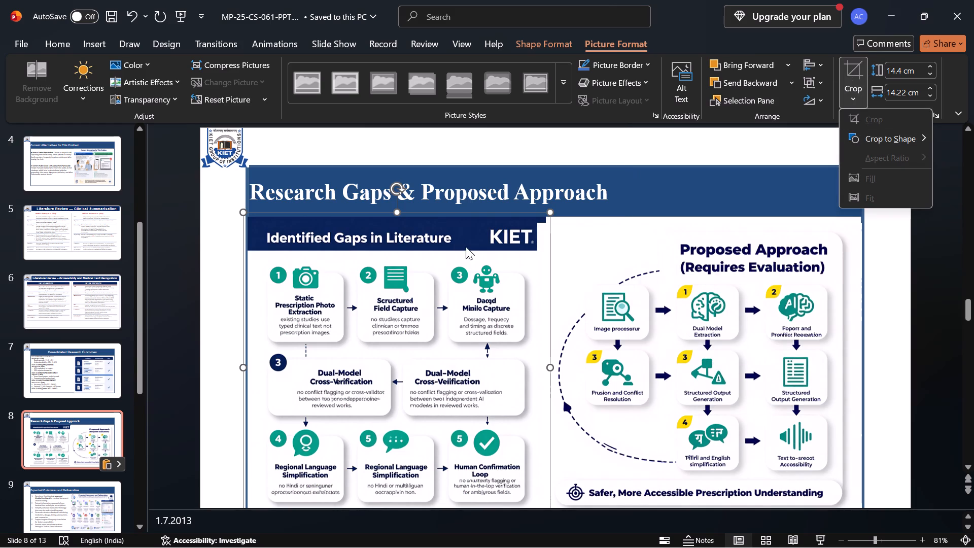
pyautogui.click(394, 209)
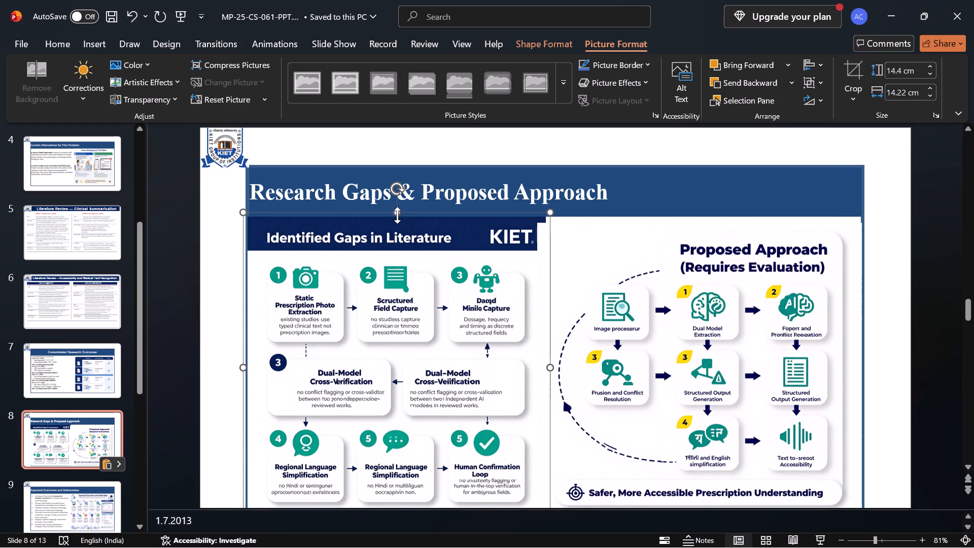
# Reduce the Identified Gaps in Literature picture's height to about 13.43 cm and shift it up against the title banner.
pyautogui.moveTo(397, 215); pyautogui.dragTo(401, 235)
pyautogui.moveTo(405, 315); pyautogui.dragTo(405, 311)
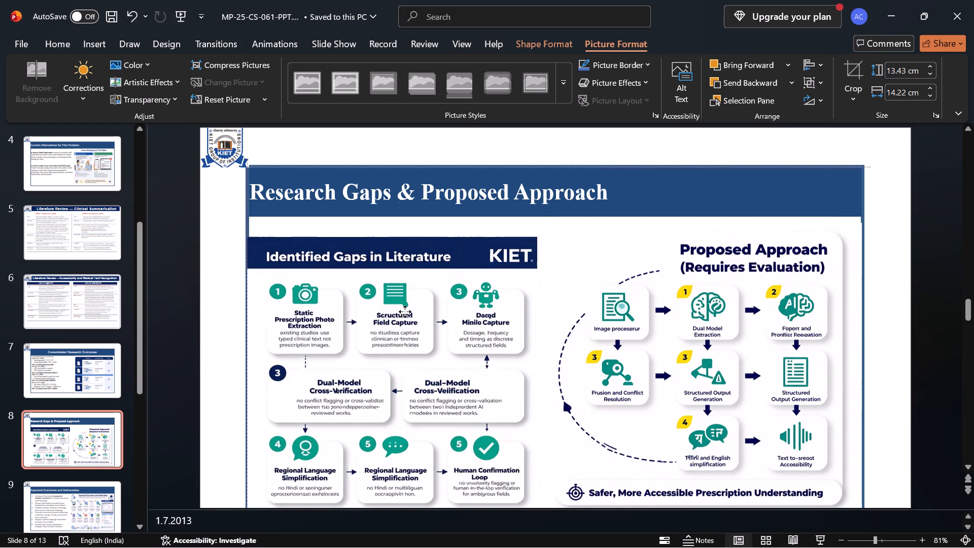
pyautogui.moveTo(405, 311); pyautogui.dragTo(414, 284)
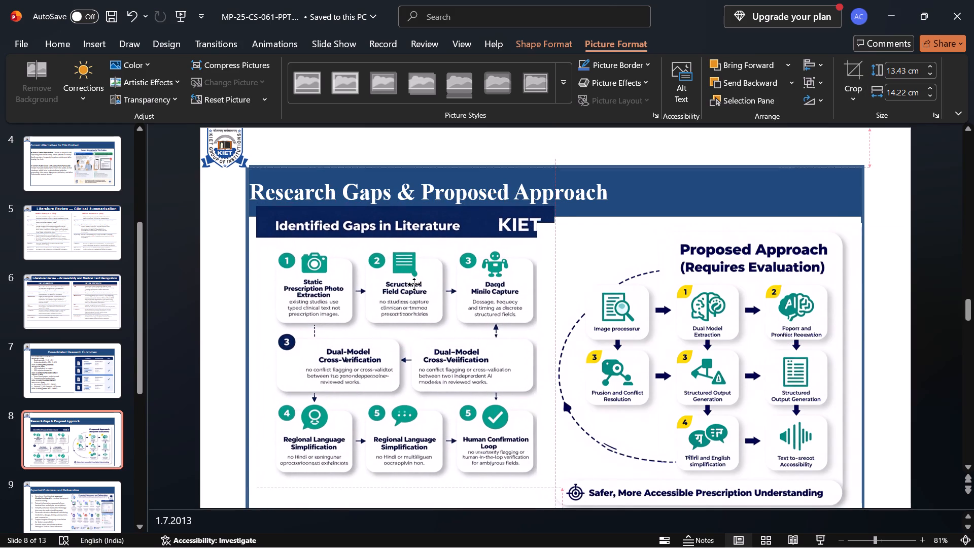
pyautogui.moveTo(414, 284); pyautogui.dragTo(413, 285)
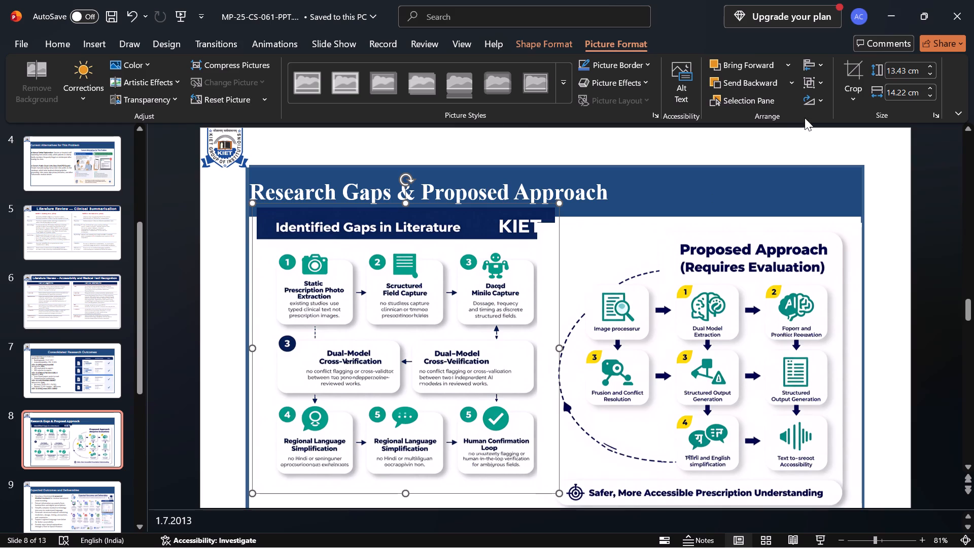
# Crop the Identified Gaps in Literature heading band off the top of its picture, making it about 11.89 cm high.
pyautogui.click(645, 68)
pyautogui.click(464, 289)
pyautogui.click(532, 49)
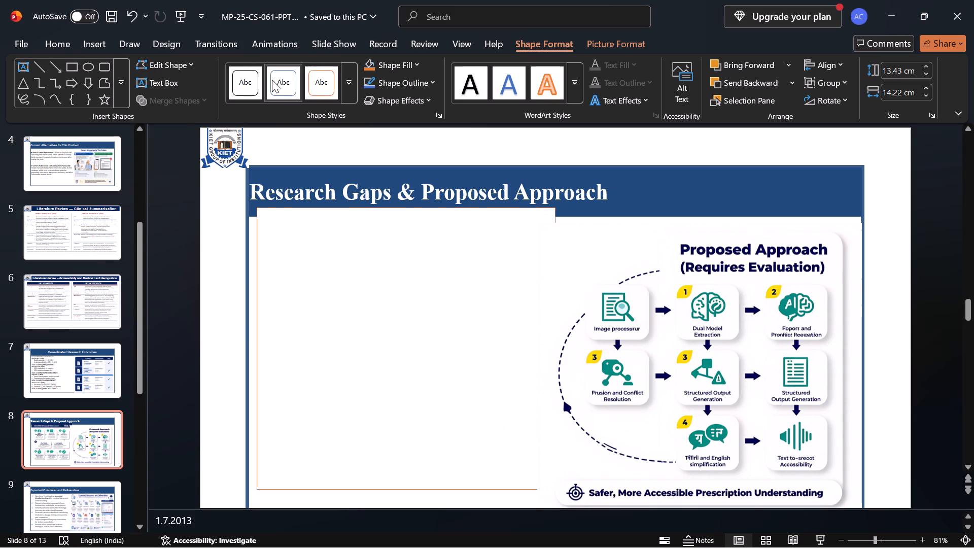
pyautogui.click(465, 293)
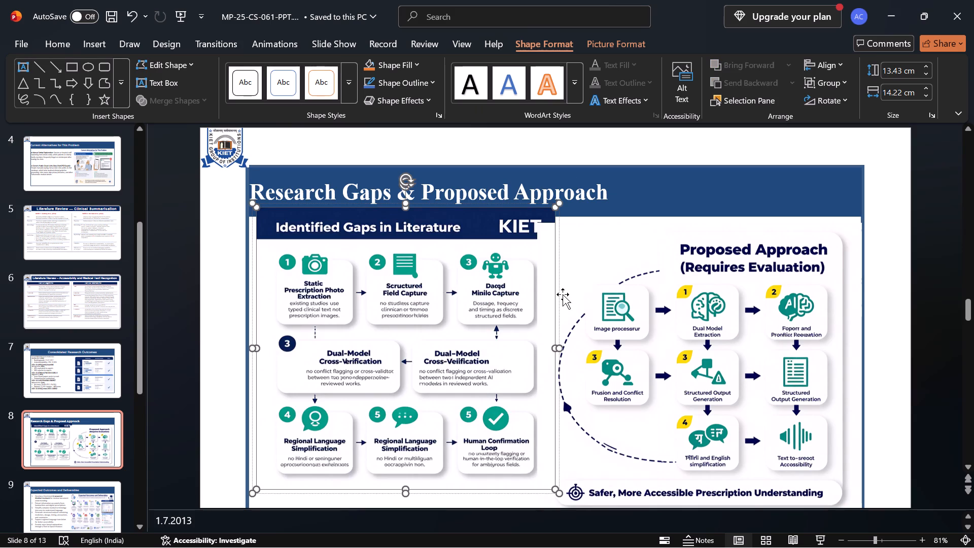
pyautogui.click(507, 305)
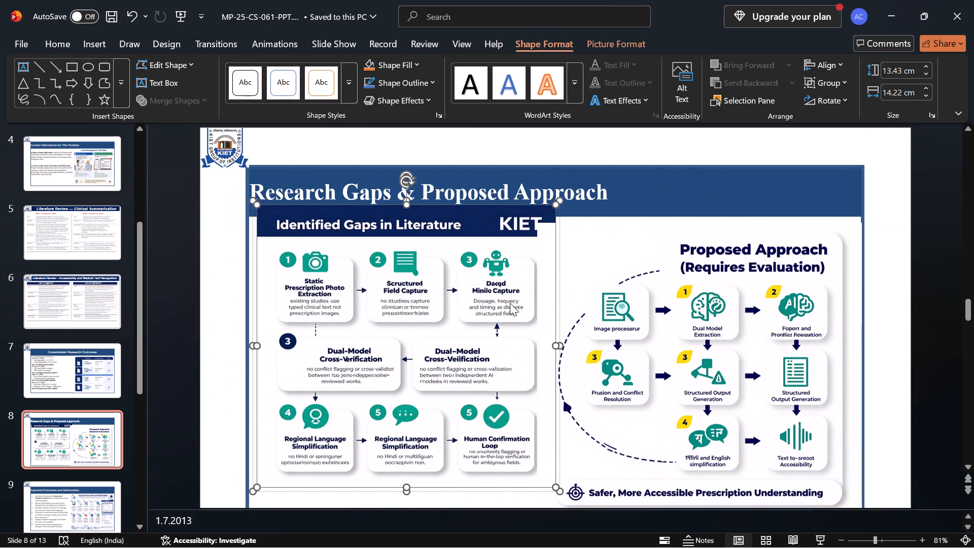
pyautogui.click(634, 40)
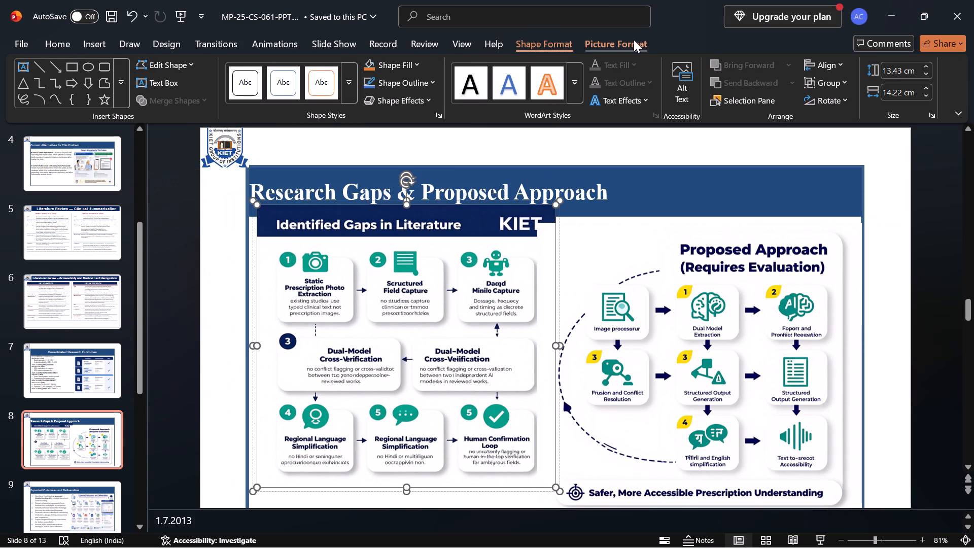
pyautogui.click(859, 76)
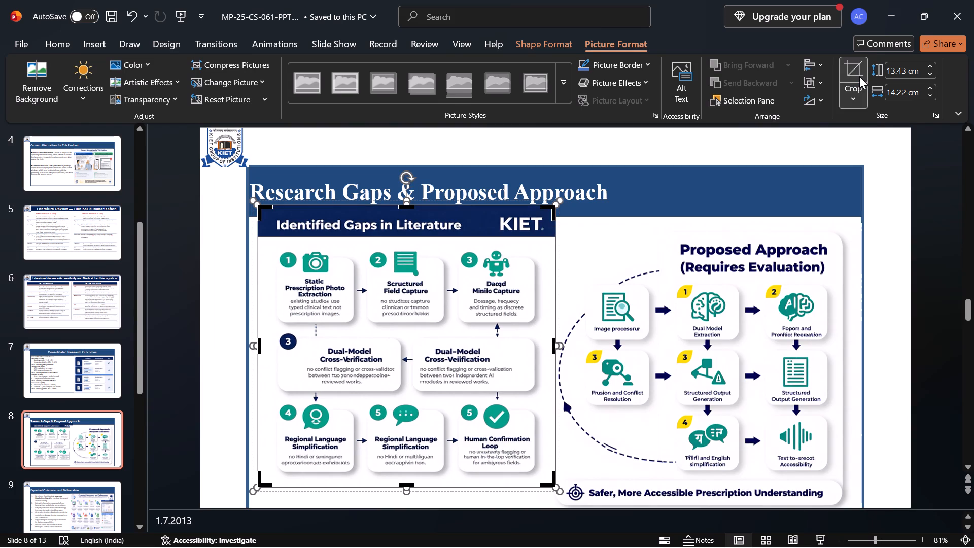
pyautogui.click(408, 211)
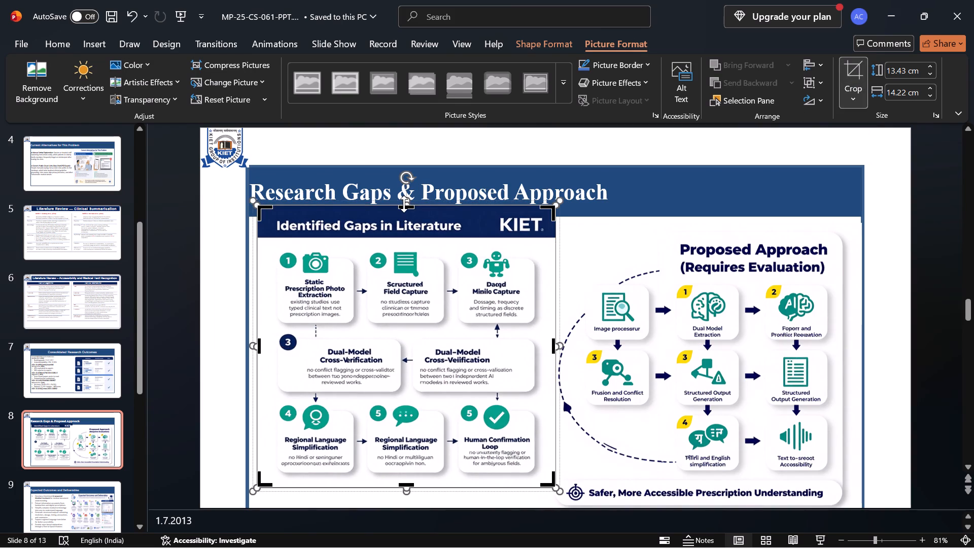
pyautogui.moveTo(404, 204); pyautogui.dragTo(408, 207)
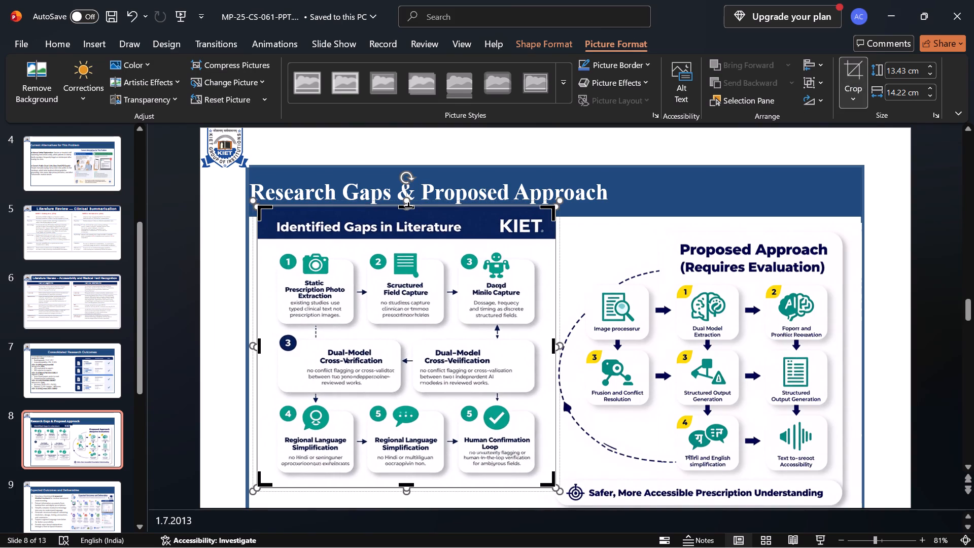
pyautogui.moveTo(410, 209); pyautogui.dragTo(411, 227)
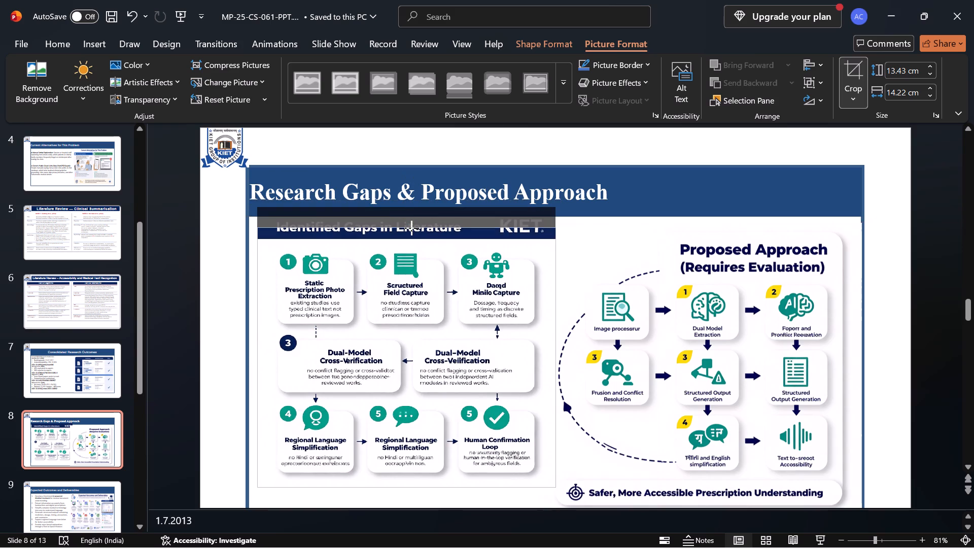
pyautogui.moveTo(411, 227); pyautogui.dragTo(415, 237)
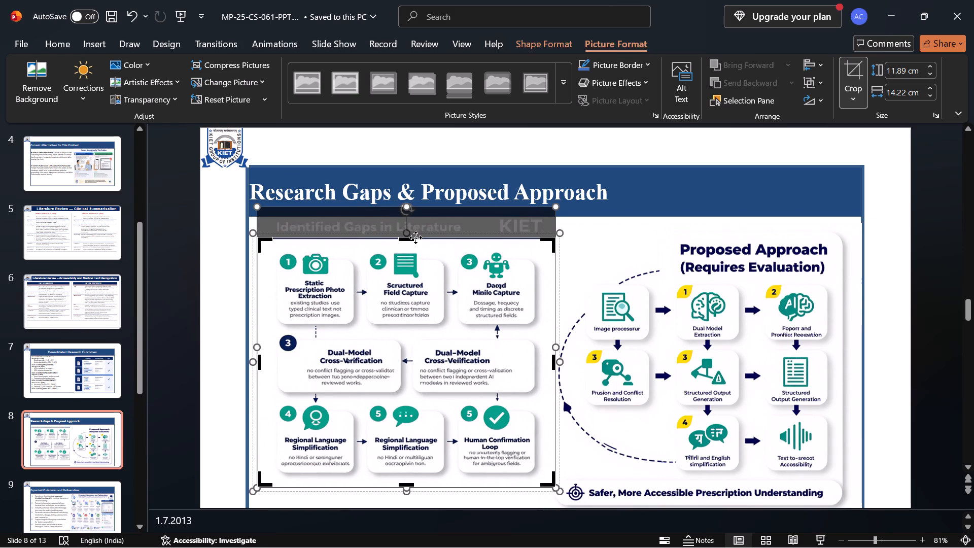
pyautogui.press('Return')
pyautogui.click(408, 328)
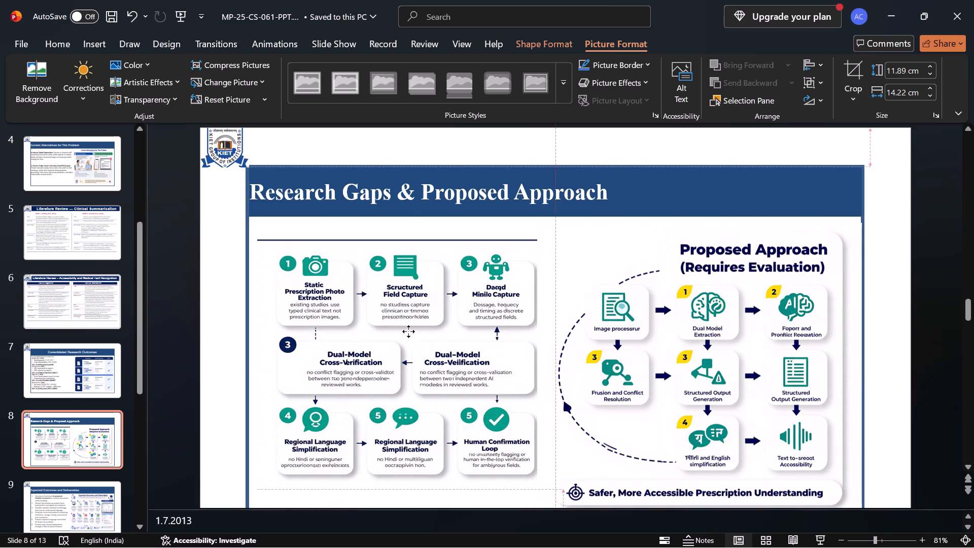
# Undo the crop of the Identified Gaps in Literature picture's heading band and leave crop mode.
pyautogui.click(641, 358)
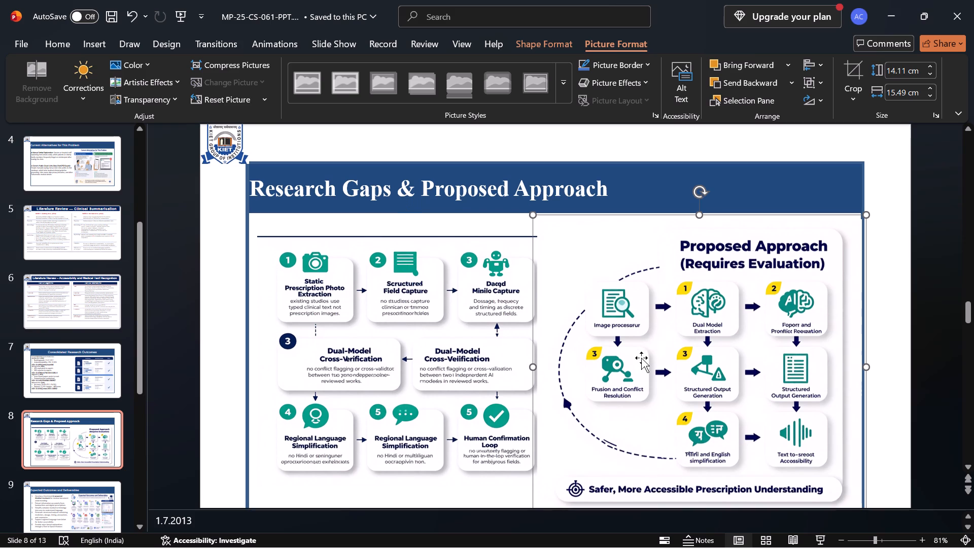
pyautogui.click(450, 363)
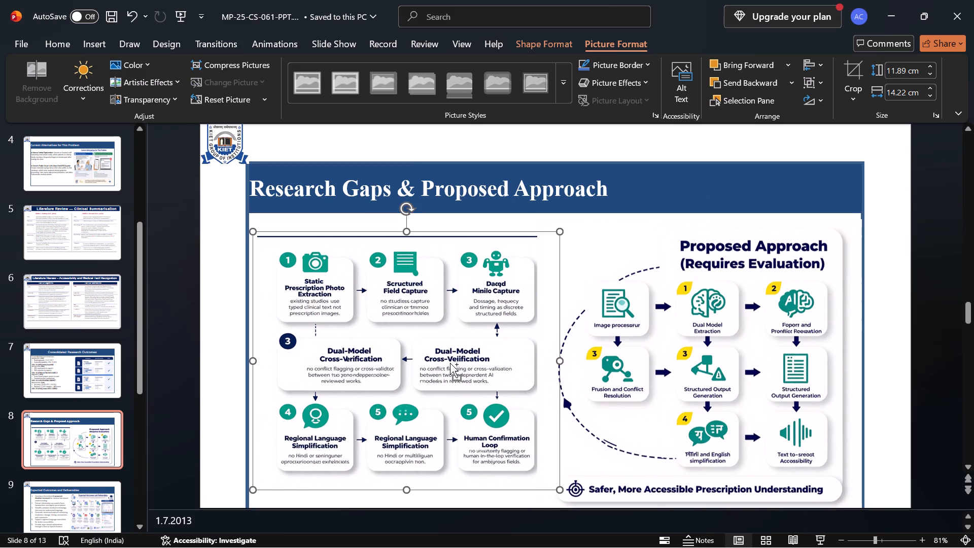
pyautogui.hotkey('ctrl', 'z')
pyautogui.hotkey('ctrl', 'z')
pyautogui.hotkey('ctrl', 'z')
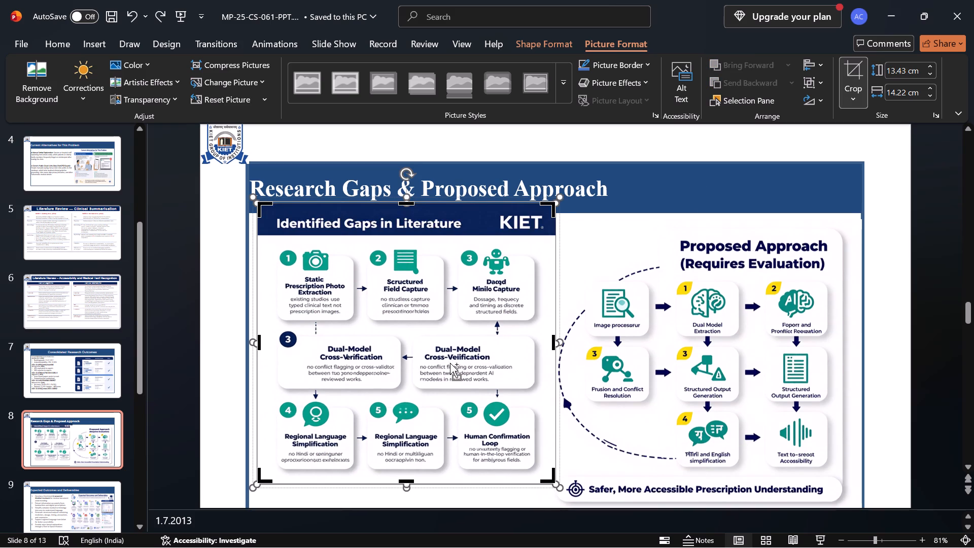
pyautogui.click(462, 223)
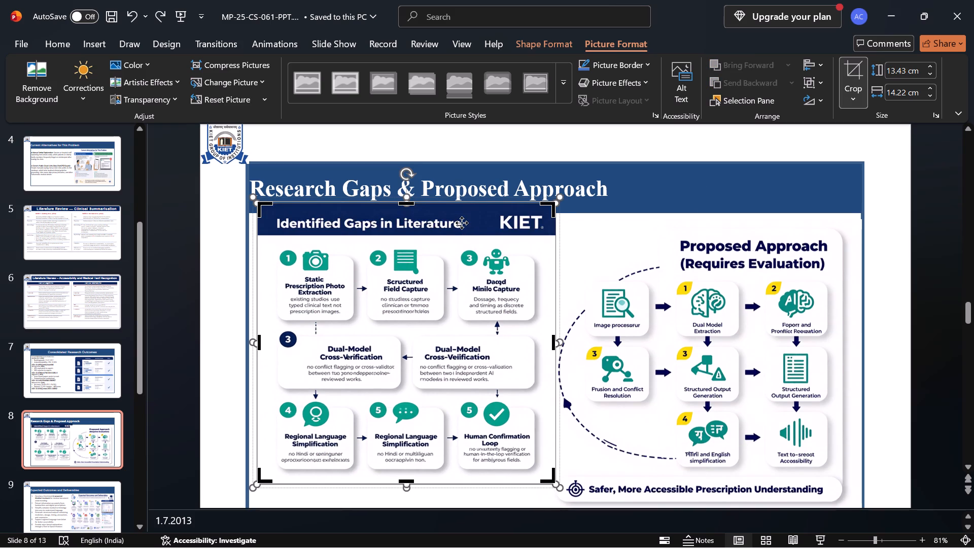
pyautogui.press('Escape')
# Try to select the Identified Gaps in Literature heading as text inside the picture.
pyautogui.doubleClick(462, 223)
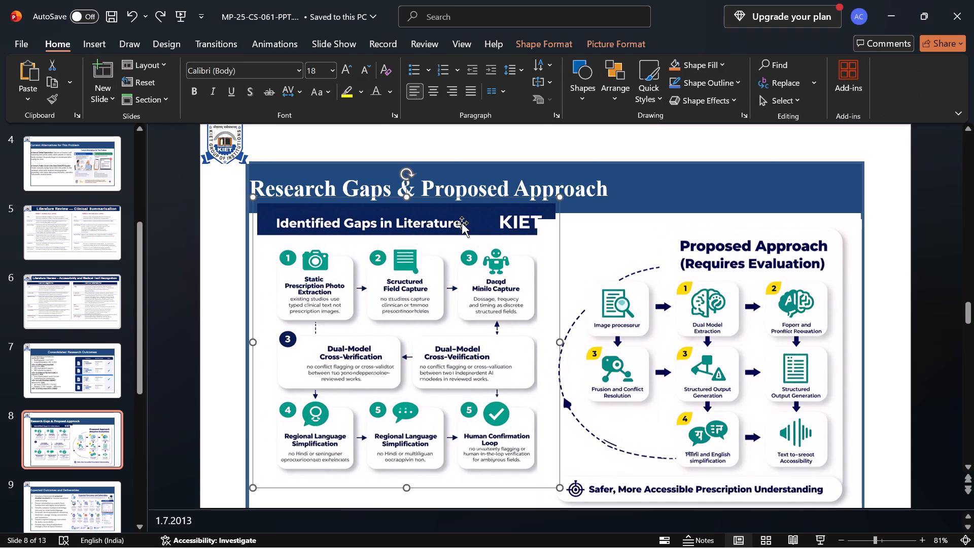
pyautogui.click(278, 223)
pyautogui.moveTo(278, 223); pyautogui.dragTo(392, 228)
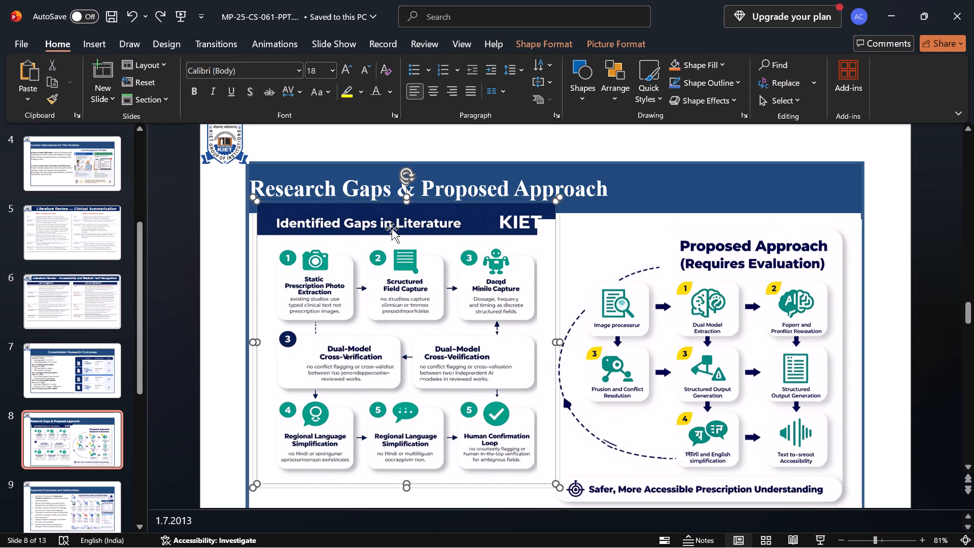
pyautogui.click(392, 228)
# Crop the Identified Gaps in Literature picture to a rectangle shape.
pyautogui.click(629, 48)
pyautogui.click(860, 82)
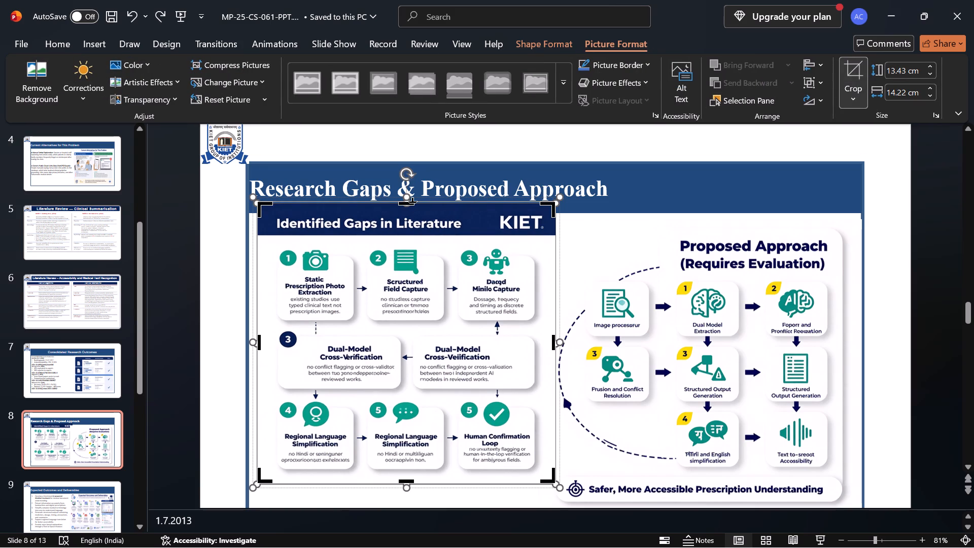
pyautogui.click(751, 101)
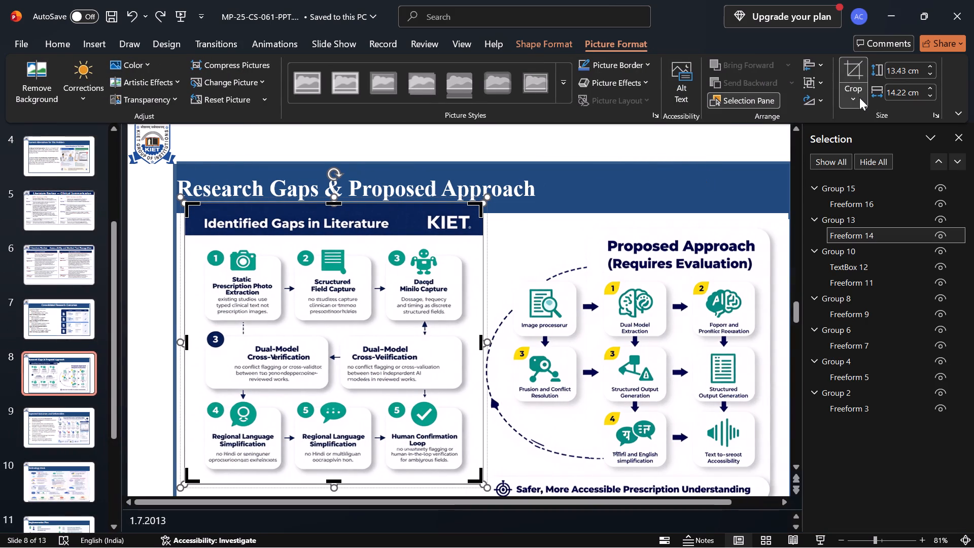
pyautogui.click(852, 101)
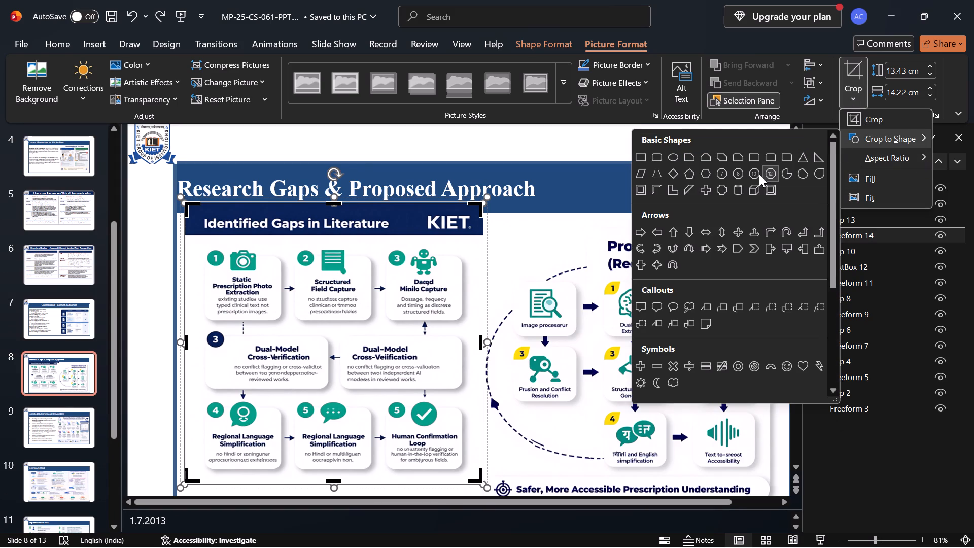
pyautogui.click(638, 160)
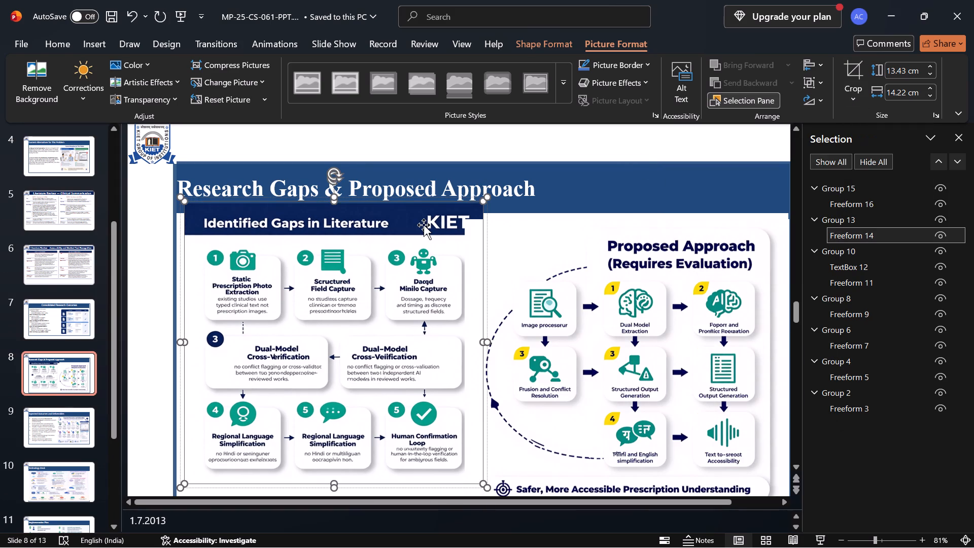
# Move the Identified Gaps in Literature picture to just below the title banner, aligned with the banner's left edge.
pyautogui.moveTo(420, 210); pyautogui.dragTo(408, 222)
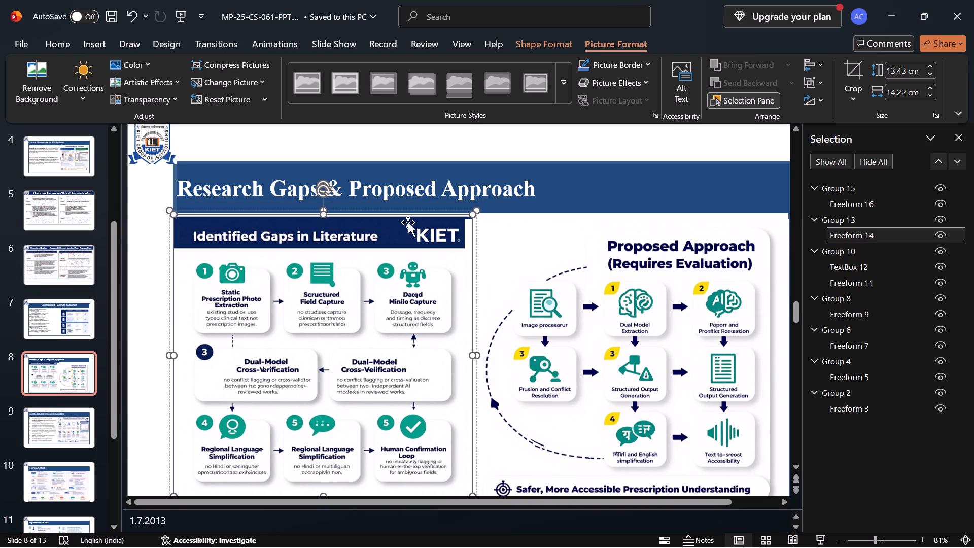
pyautogui.click(960, 134)
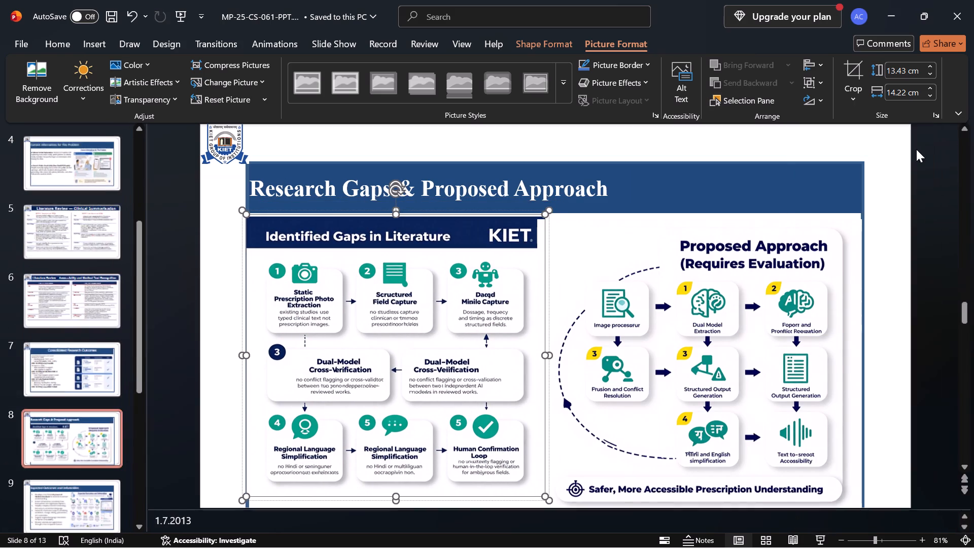
# Crop the Identified Gaps in Literature heading band off the top of the gaps picture, leaving it about 11.67 cm high.
pyautogui.click(417, 321)
pyautogui.click(857, 73)
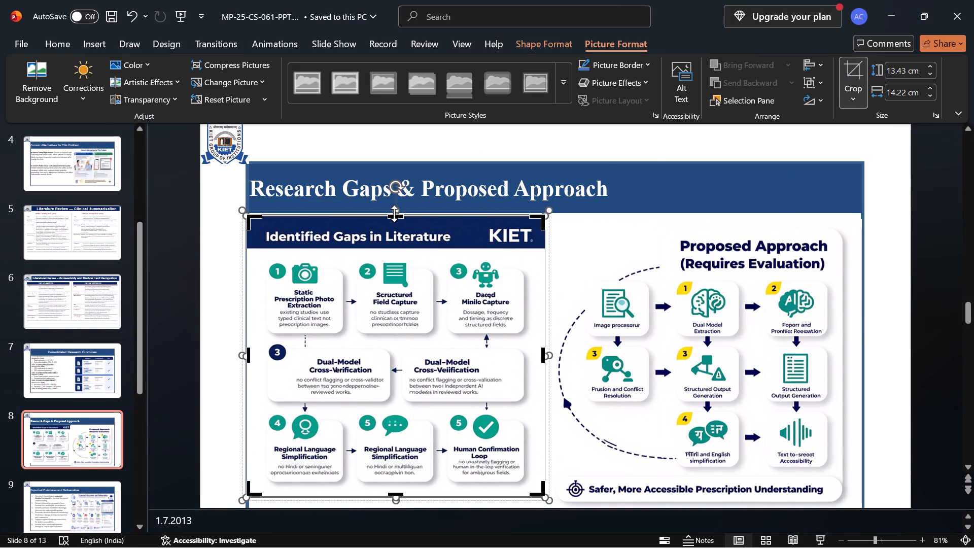
pyautogui.moveTo(395, 215); pyautogui.dragTo(399, 249)
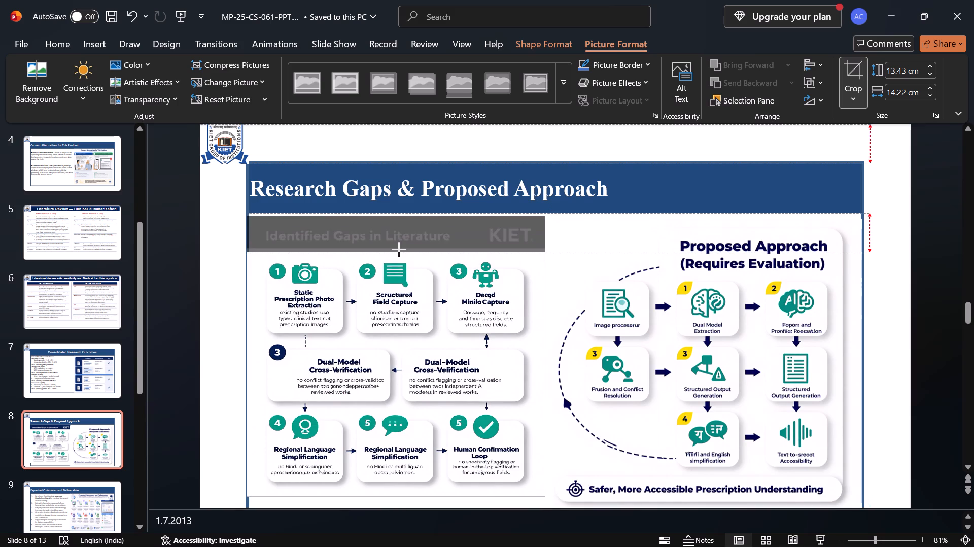
pyautogui.moveTo(399, 249); pyautogui.dragTo(399, 249)
pyautogui.press('Return')
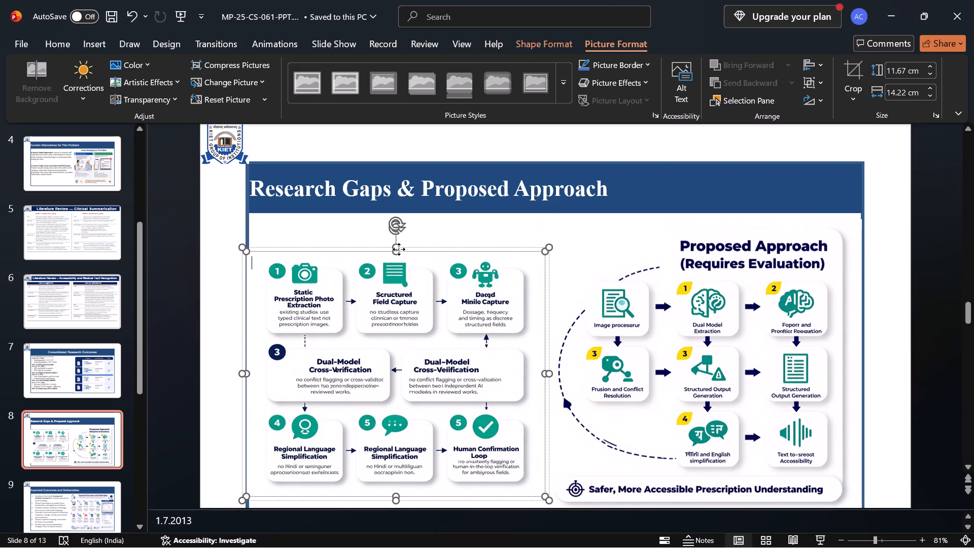
# Nudge the Proposed Approach picture slightly upward toward the title banner.
pyautogui.click(599, 340)
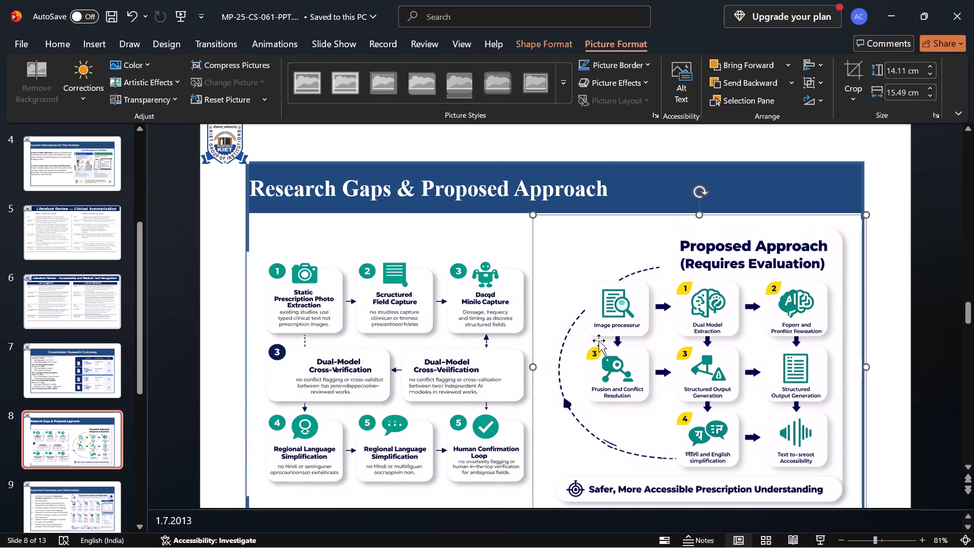
pyautogui.press('Escape')
pyautogui.click(395, 292)
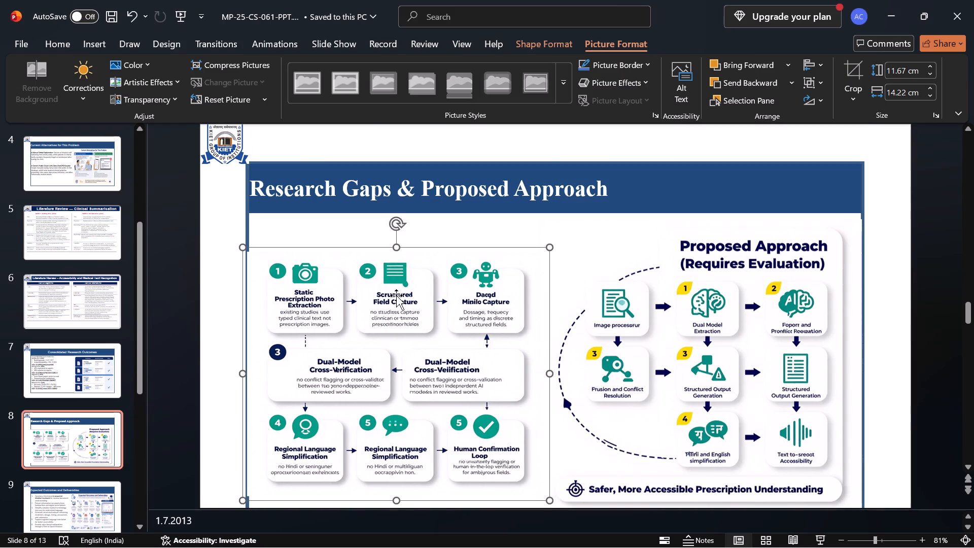
pyautogui.click(582, 264)
pyautogui.click(638, 301)
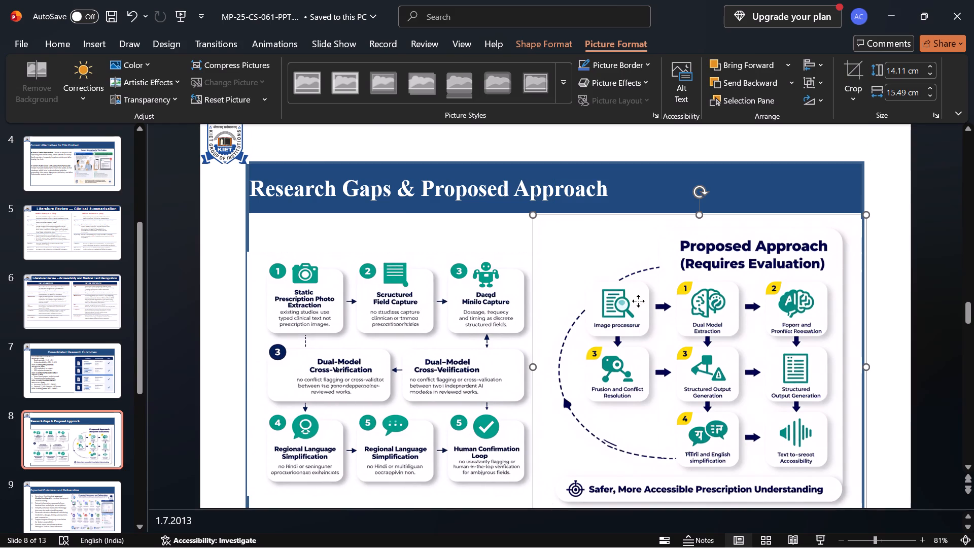
pyautogui.click(638, 301)
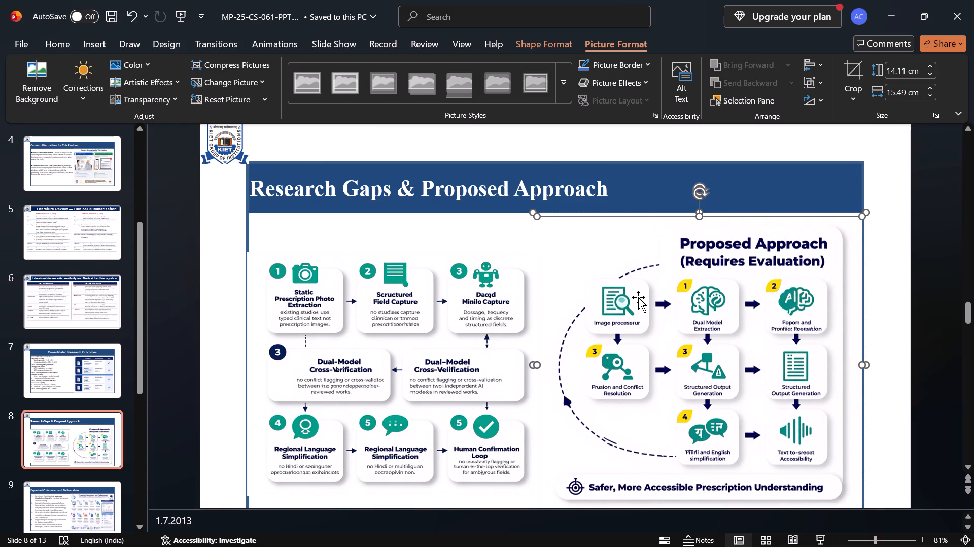
# Add a text box above the cropped gaps picture reading "IDENTIFIED GAPS IN LITERATURE REVIEW".
pyautogui.click(494, 241)
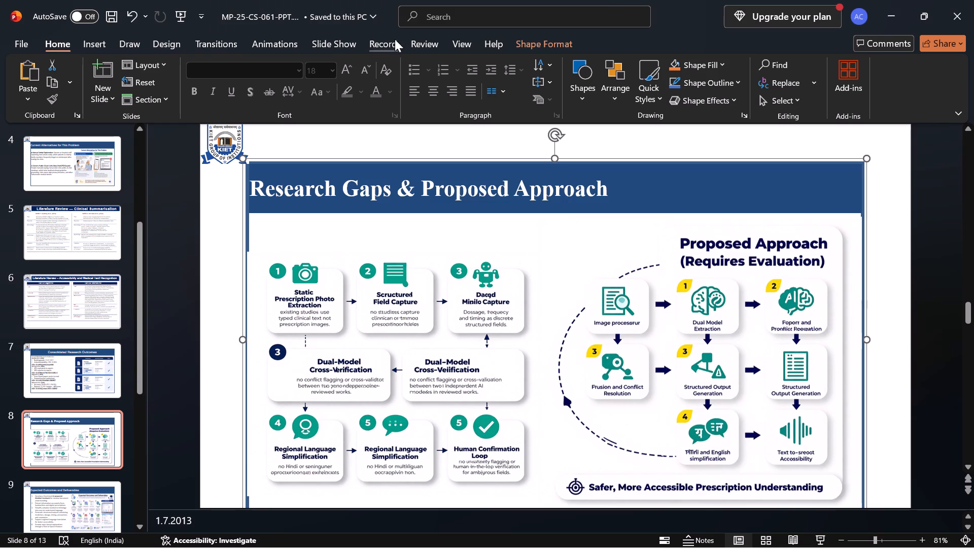
pyautogui.click(110, 47)
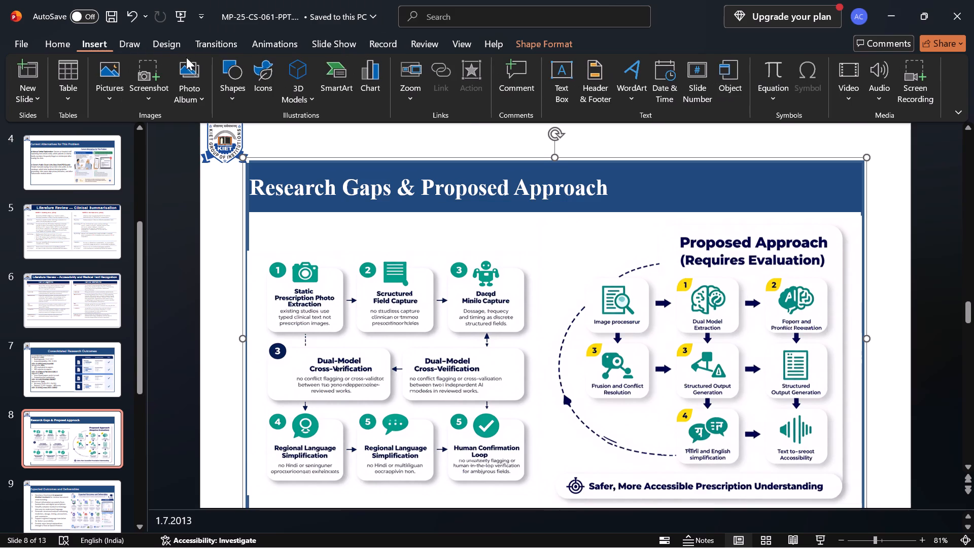
pyautogui.click(550, 79)
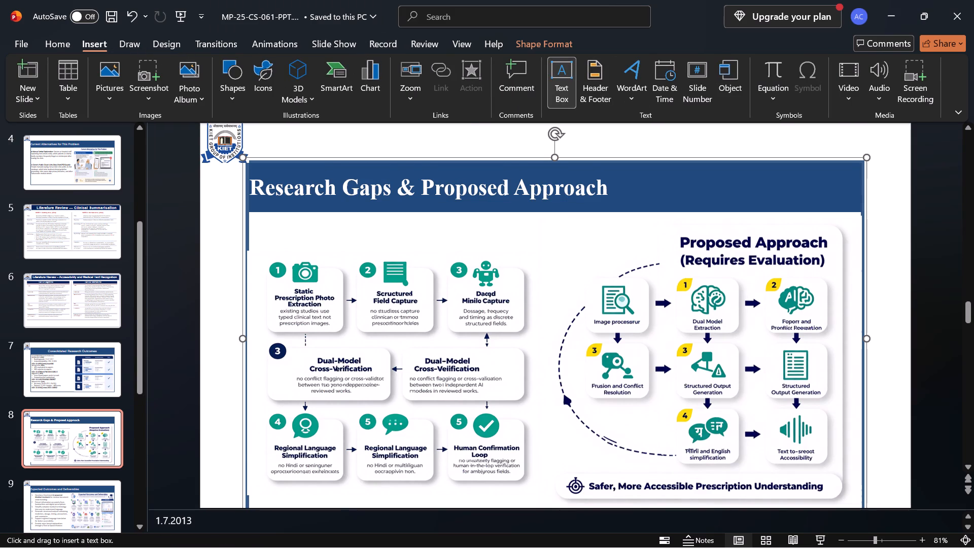
pyautogui.moveTo(266, 222); pyautogui.dragTo(490, 233)
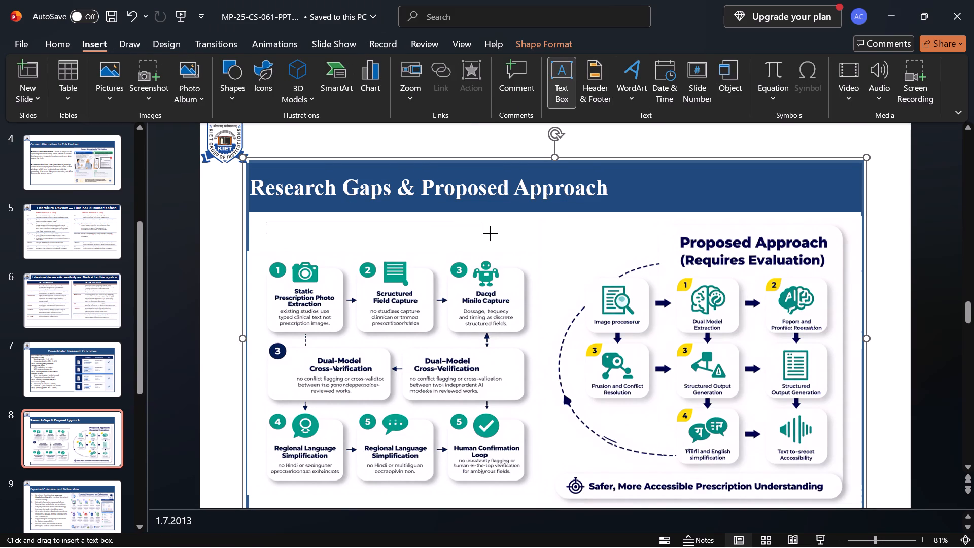
pyautogui.moveTo(490, 233); pyautogui.dragTo(515, 251)
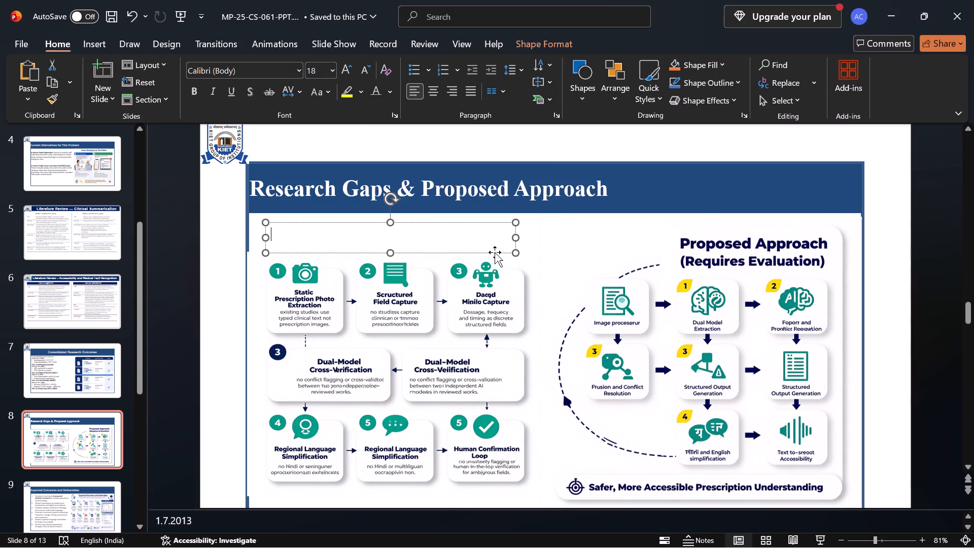
pyautogui.write('IDE')
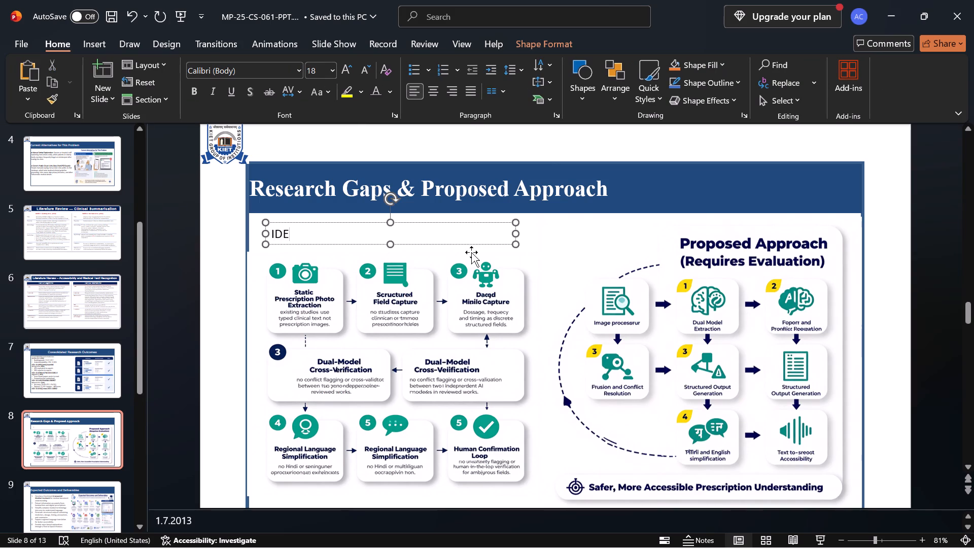
pyautogui.write('NTIFIED')
pyautogui.press('space')
pyautogui.write('GAPS')
pyautogui.press('space')
pyautogui.write('IN LIT')
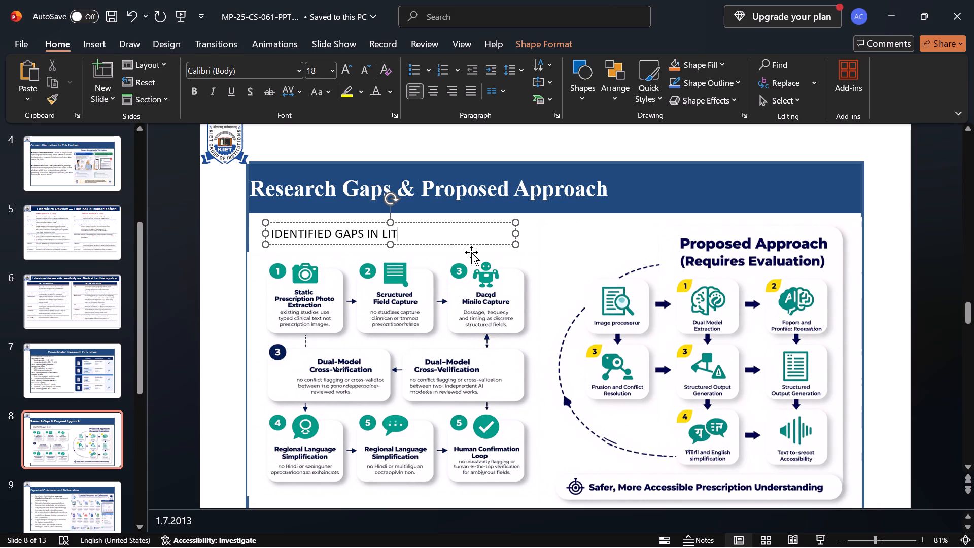
pyautogui.write('ERAT')
pyautogui.write('UT')
pyautogui.press('BackSpace')
pyautogui.write('RE')
pyautogui.press('space')
pyautogui.write('REVIEW')
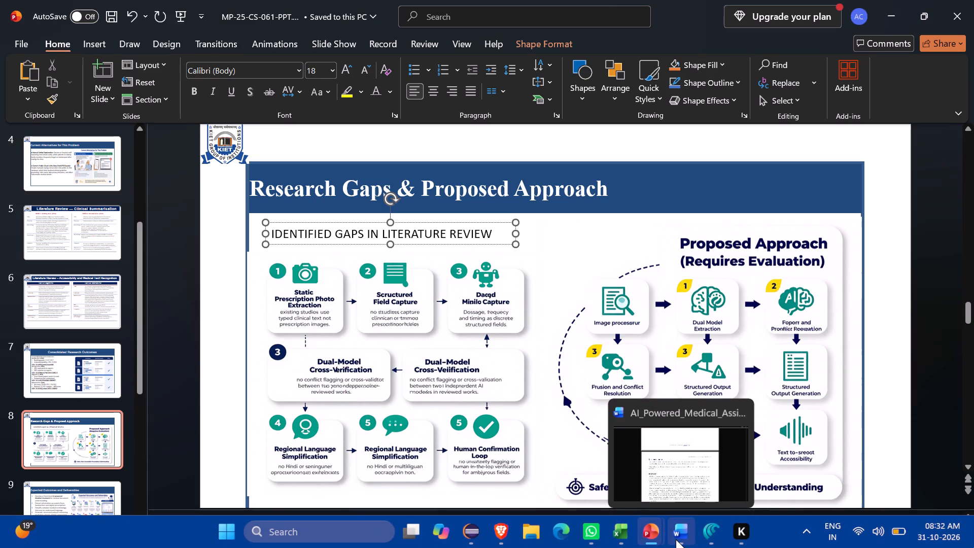
# Compare with the original Research Gaps & Proposed Approach slide in the AI-Powered Medical Assistant presentation and return to the project presentation.
pyautogui.click(669, 471)
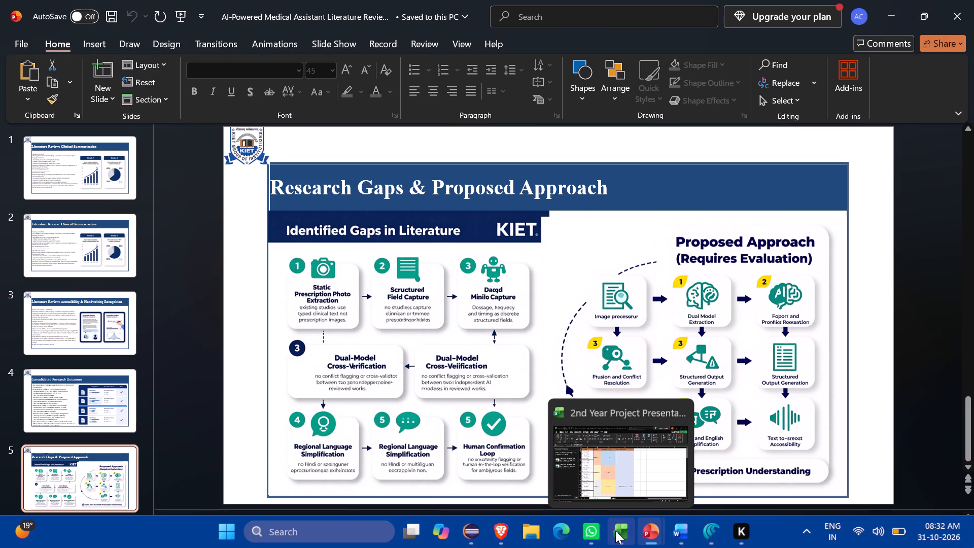
pyautogui.click(549, 455)
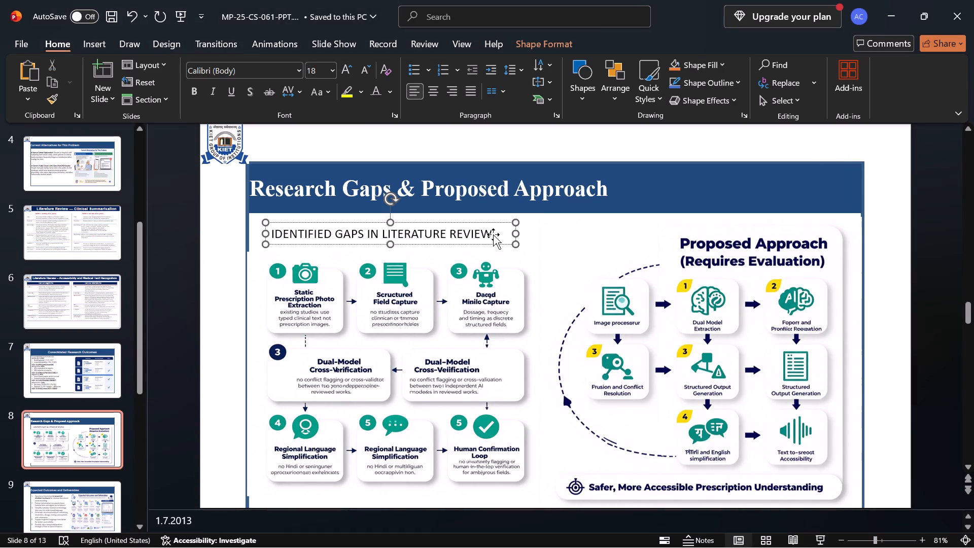
# Make the IDENTIFIED GAPS IN LITERATURE REVIEW heading bold and deselect it.
pyautogui.click(495, 232)
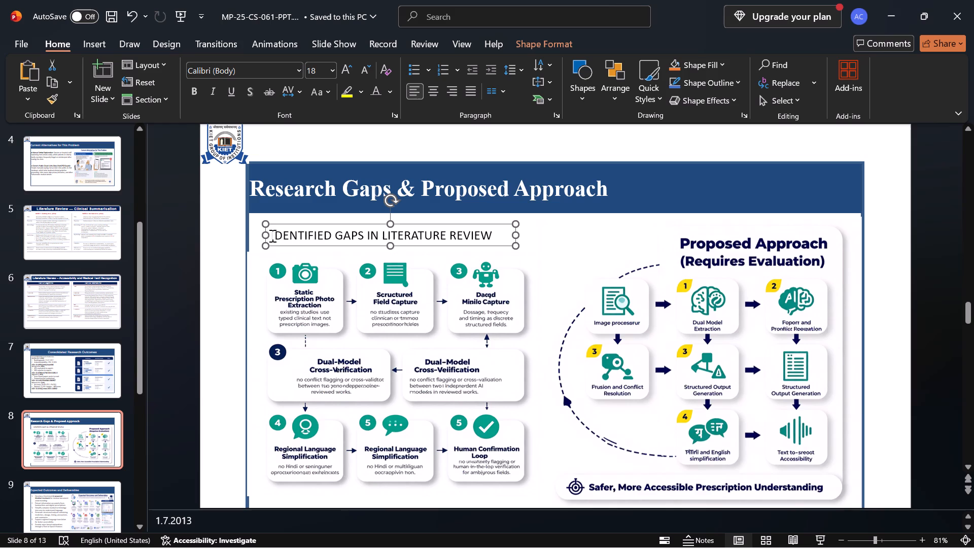
pyautogui.moveTo(271, 235); pyautogui.dragTo(488, 229)
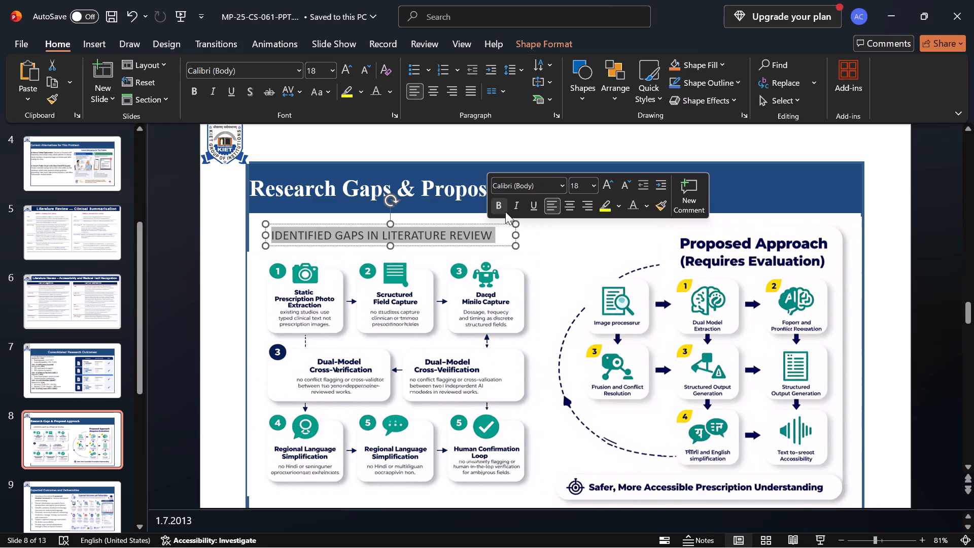
pyautogui.click(501, 209)
pyautogui.click(537, 257)
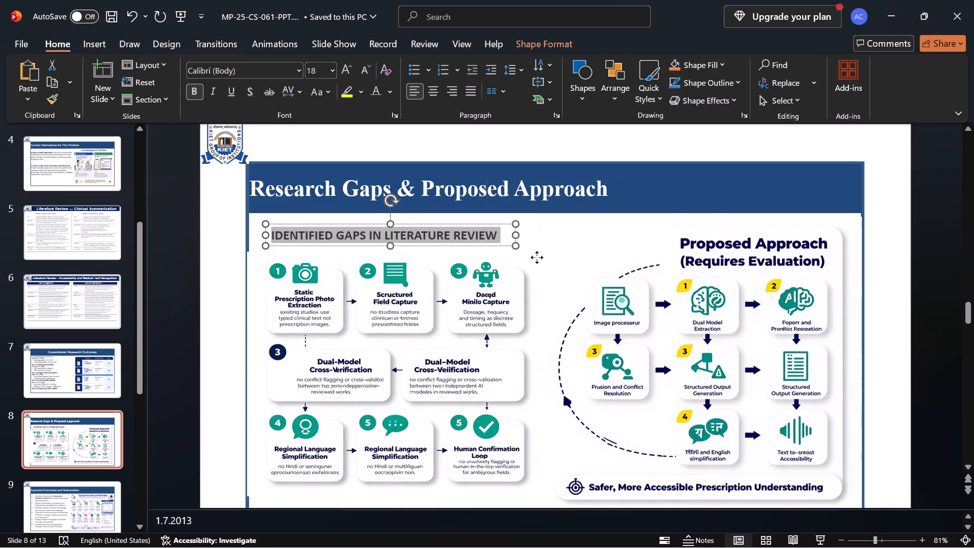
pyautogui.click(587, 256)
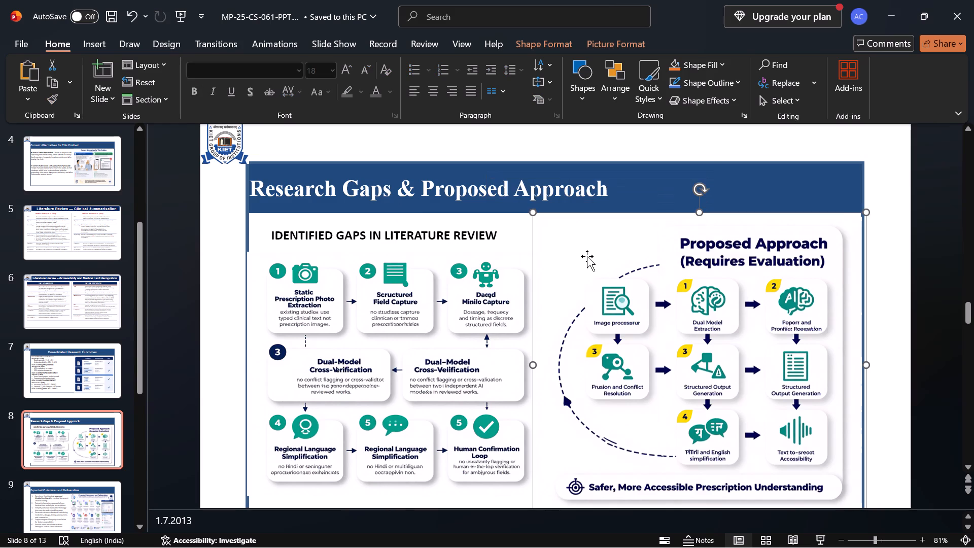
pyautogui.click(929, 375)
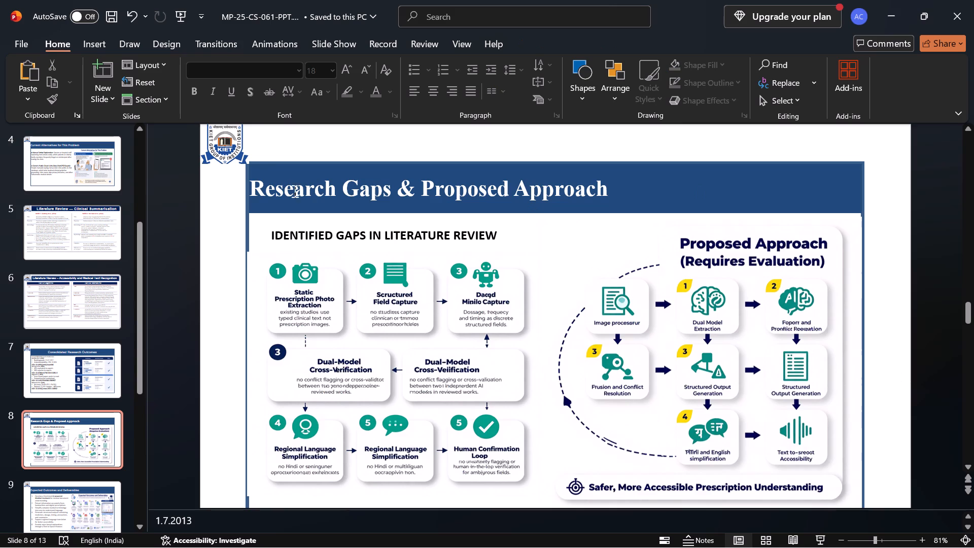
pyautogui.click(89, 484)
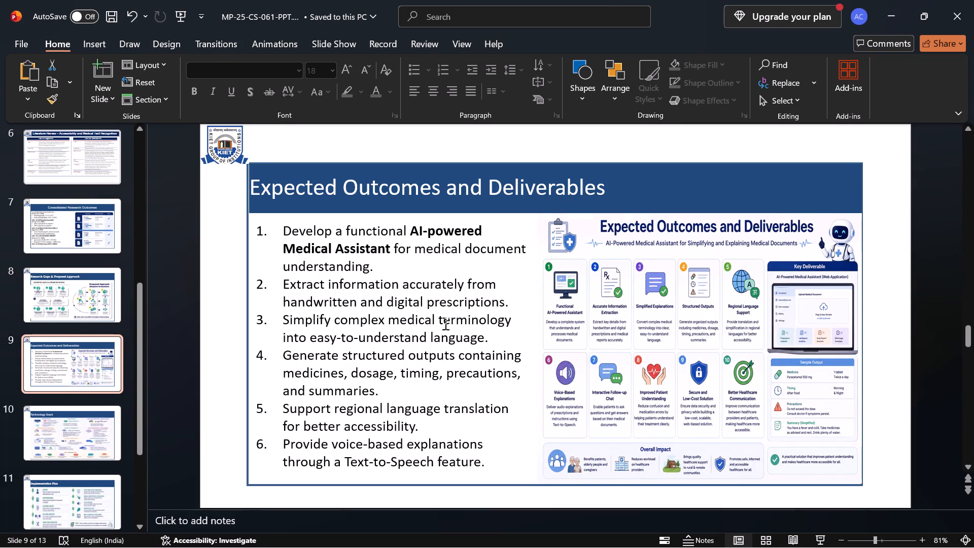
pyautogui.click(658, 378)
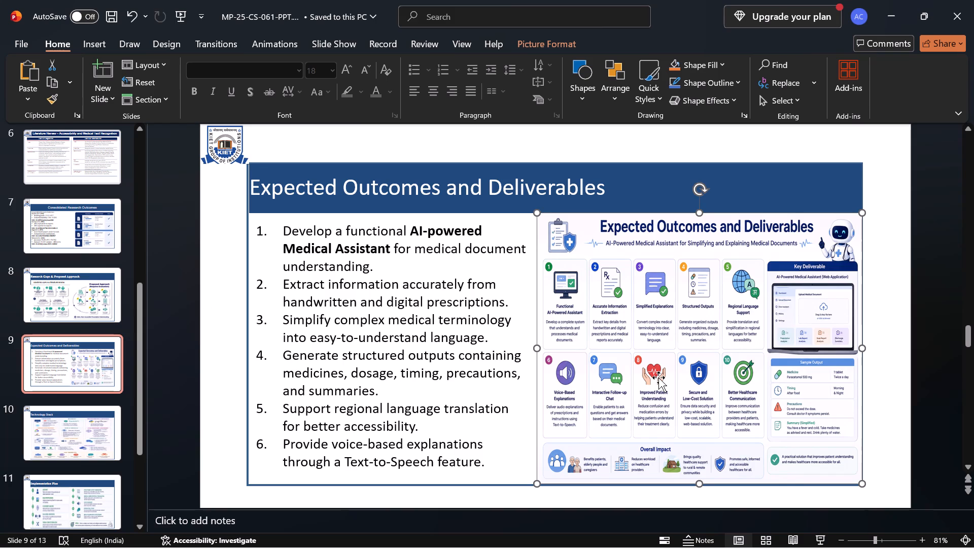
pyautogui.hotkey('ctrl', 'c')
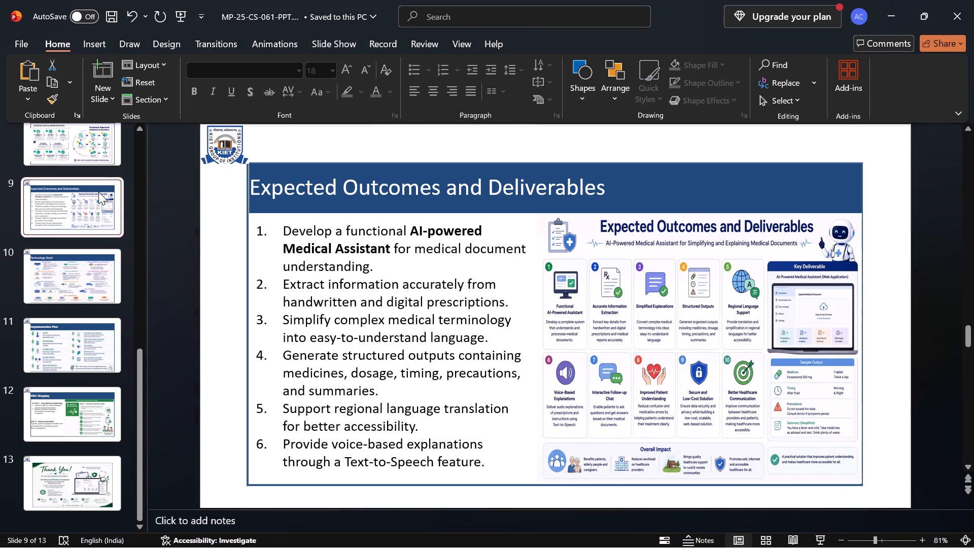
pyautogui.click(679, 303)
pyautogui.press('Delete')
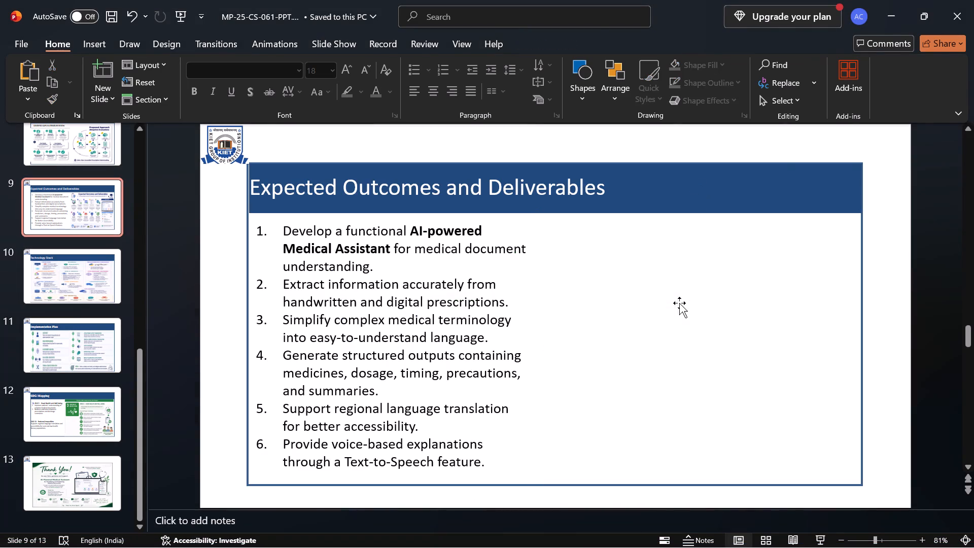
pyautogui.hotkey('ctrl', 'v')
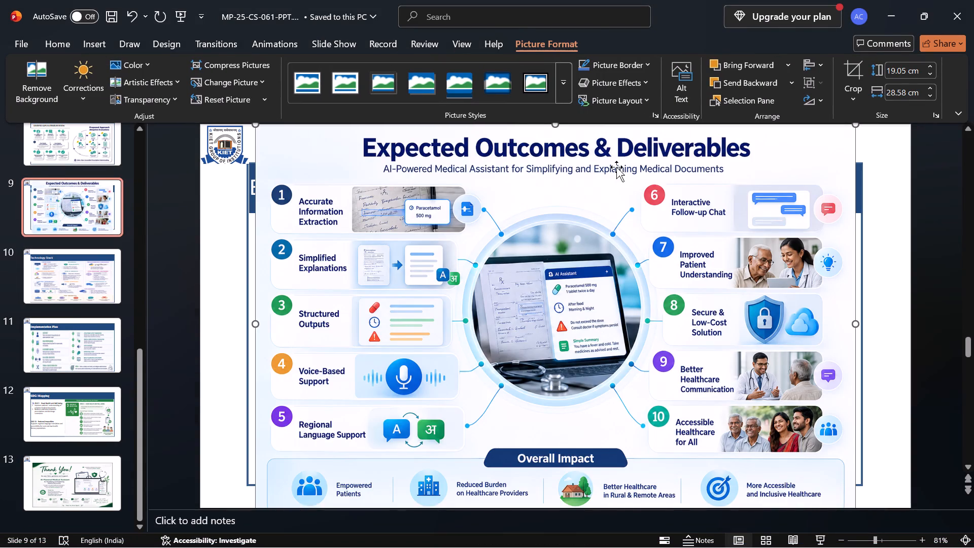
# Crop the title band off the new image to a 16.53 cm height and shift the picture upward within the crop frame.
pyautogui.click(852, 73)
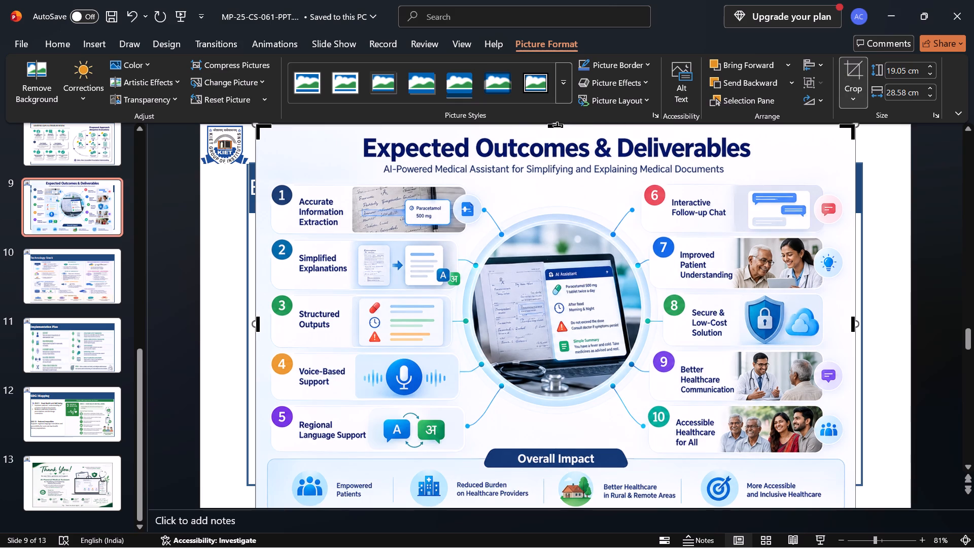
pyautogui.moveTo(556, 127); pyautogui.dragTo(568, 177)
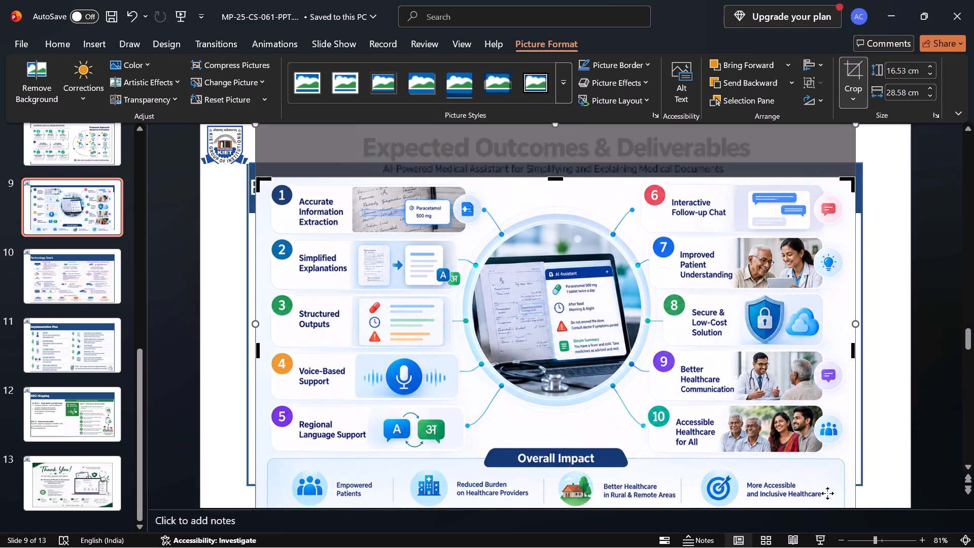
pyautogui.click(713, 472)
pyautogui.moveTo(561, 448); pyautogui.dragTo(534, 385)
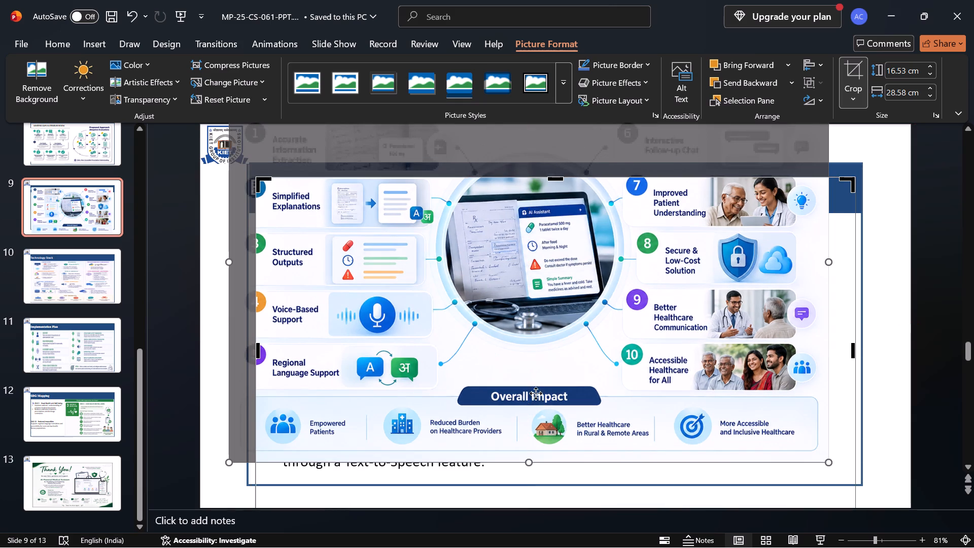
pyautogui.click(854, 79)
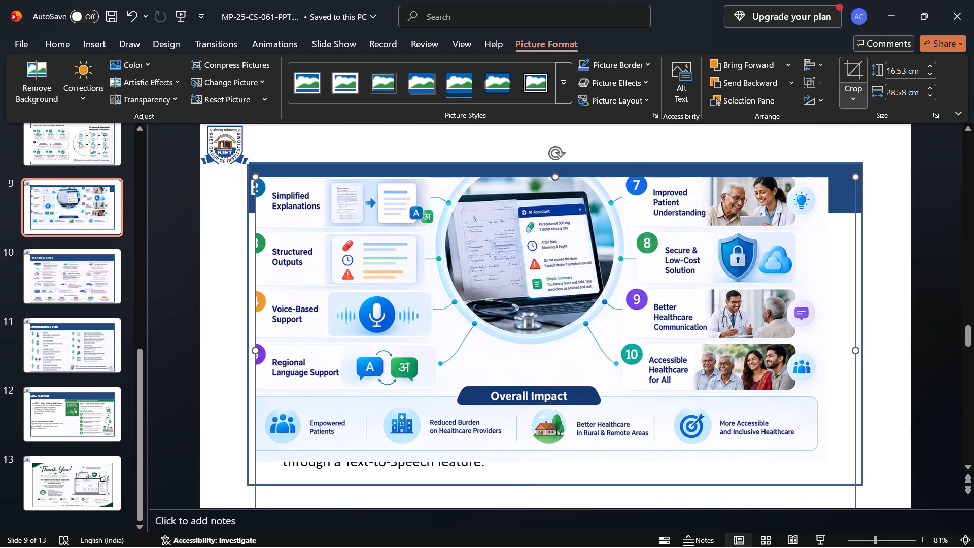
# Shift the Expected Outcomes picture down and to the right inside its crop frame.
pyautogui.click(560, 430)
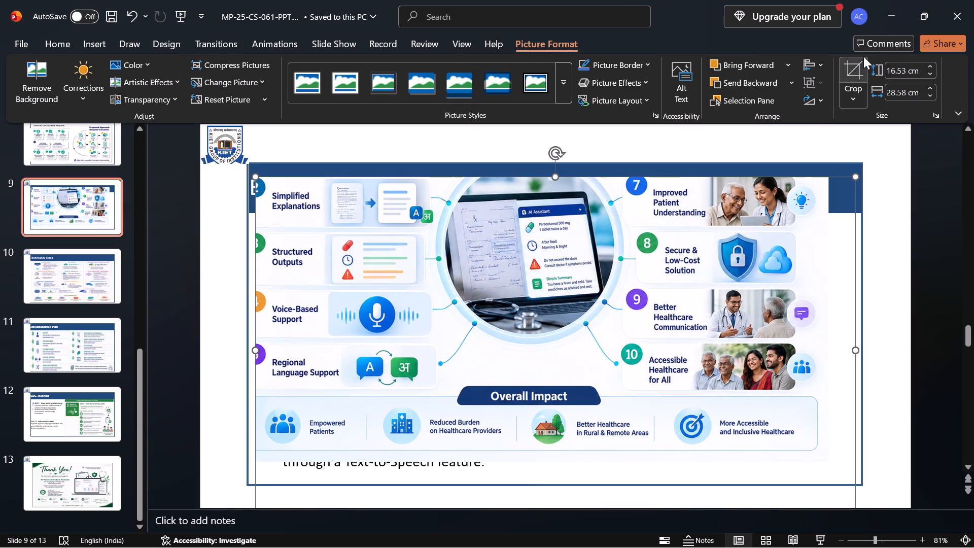
pyautogui.click(852, 61)
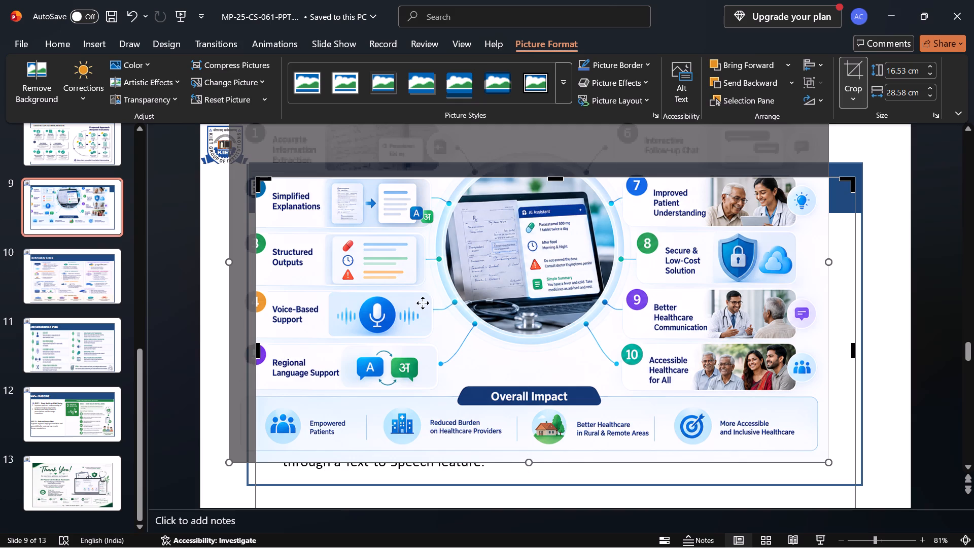
pyautogui.click(357, 400)
pyautogui.moveTo(446, 368); pyautogui.dragTo(495, 365)
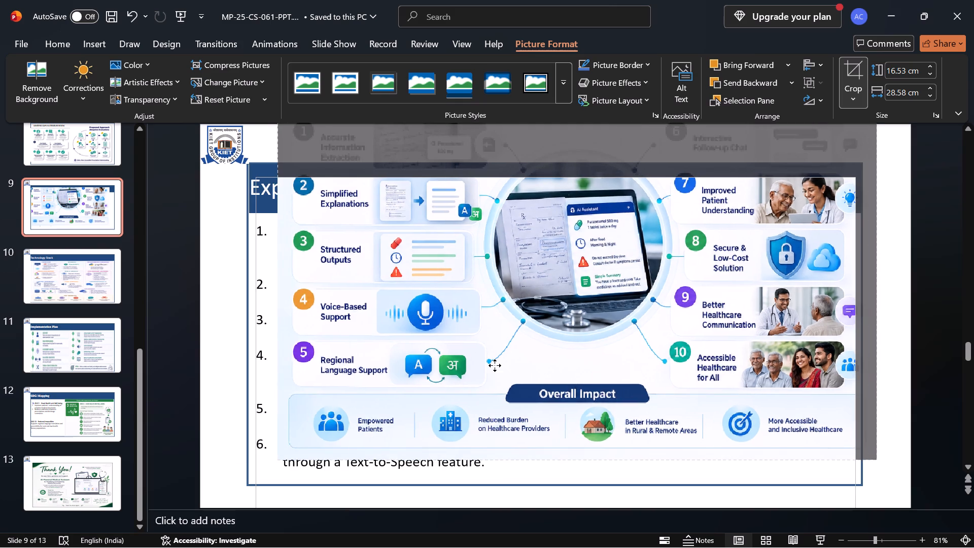
pyautogui.moveTo(495, 365); pyautogui.dragTo(478, 405)
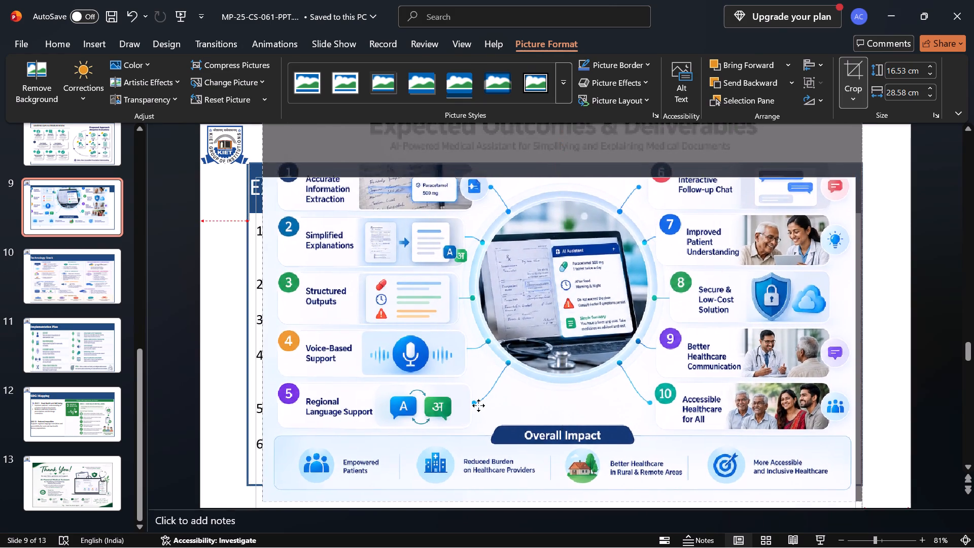
pyautogui.moveTo(478, 405); pyautogui.dragTo(464, 427)
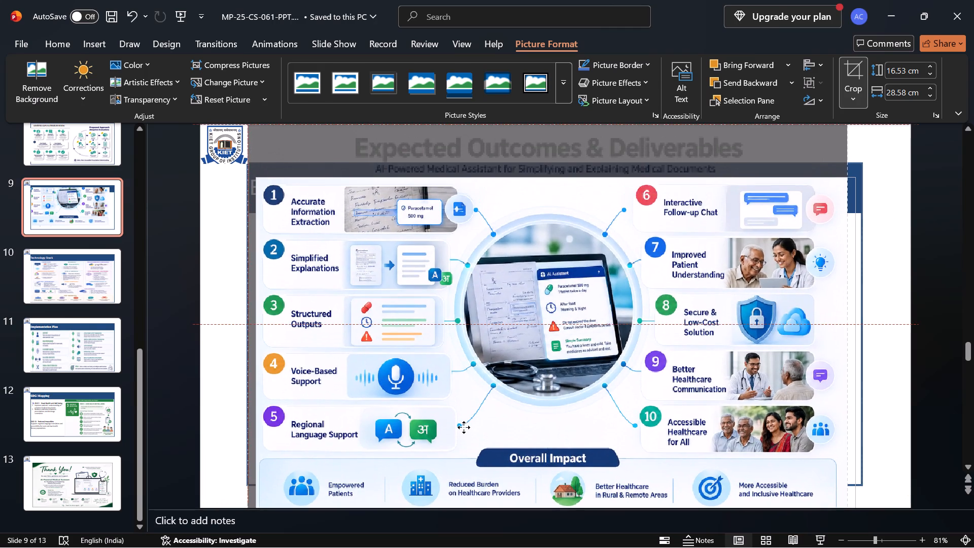
pyautogui.moveTo(464, 427); pyautogui.dragTo(494, 401)
pyautogui.press('Escape')
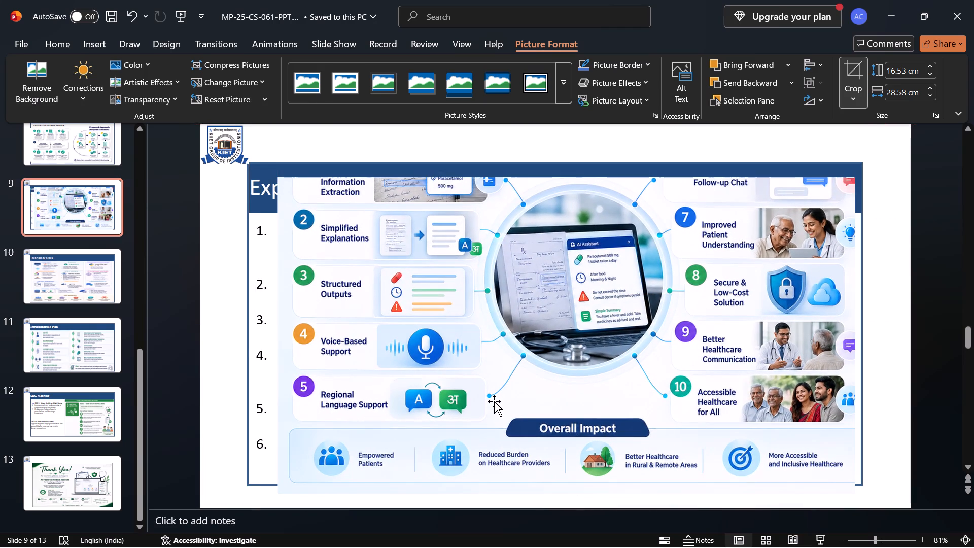
# Crop the Overall Impact band off the bottom of the Expected Outcomes picture, bringing its height to 11.59 cm.
pyautogui.click(708, 401)
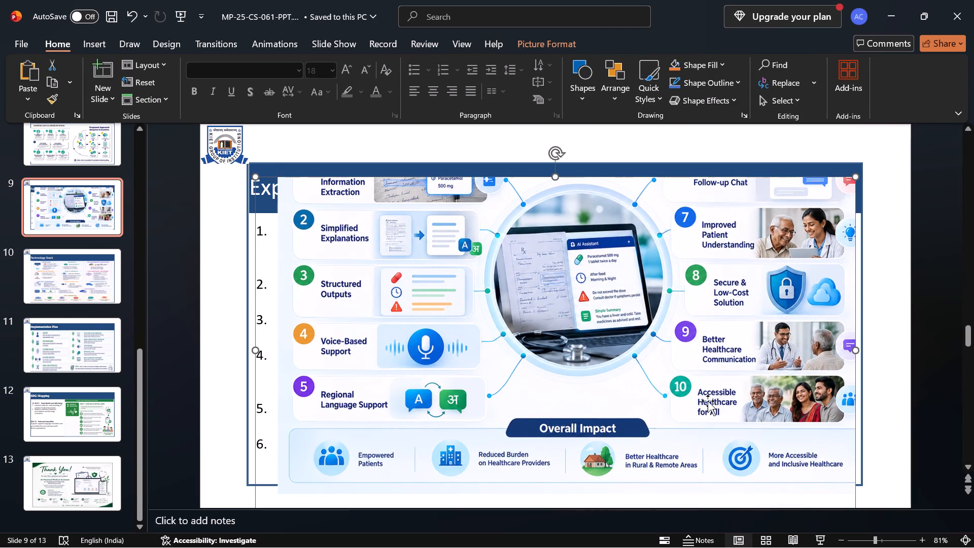
pyautogui.scroll(-1, 764, 419)
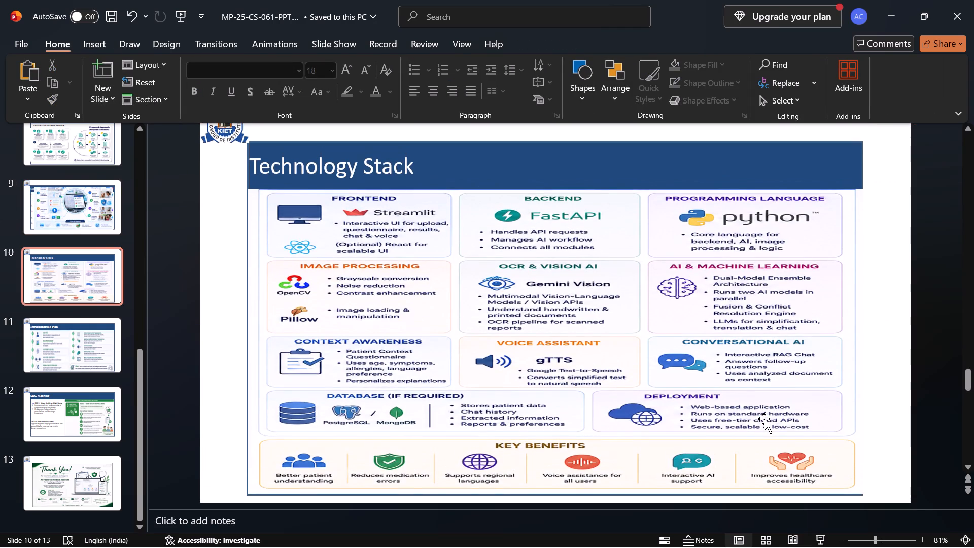
pyautogui.click(86, 210)
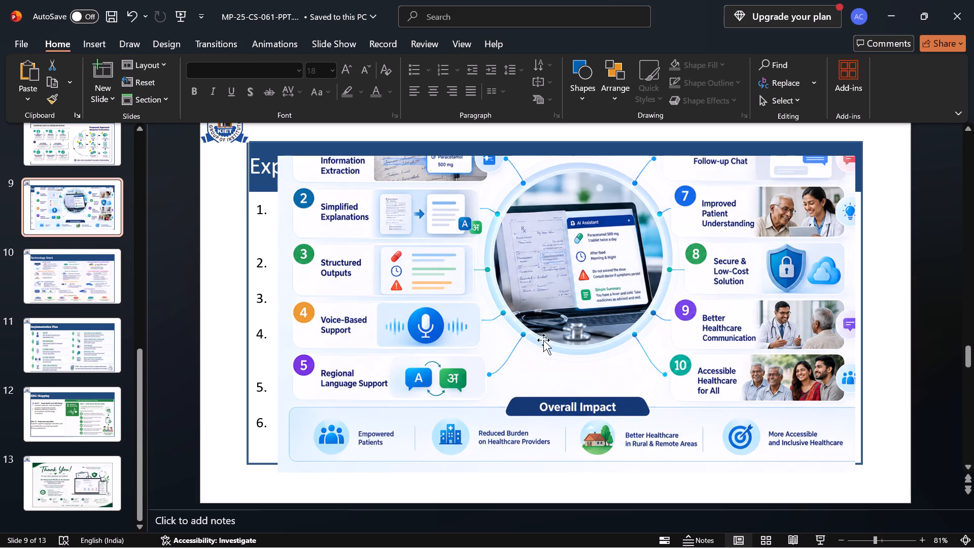
pyautogui.click(571, 341)
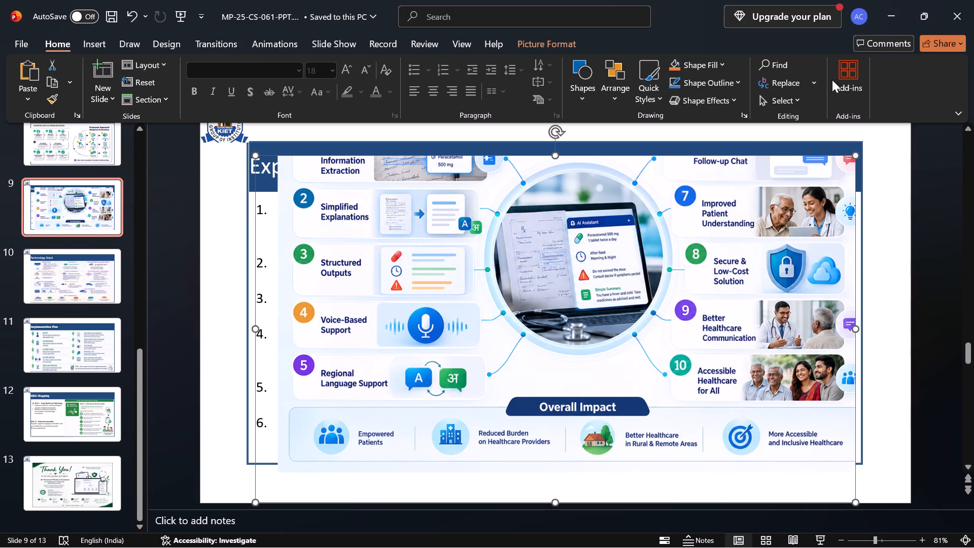
pyautogui.click(535, 45)
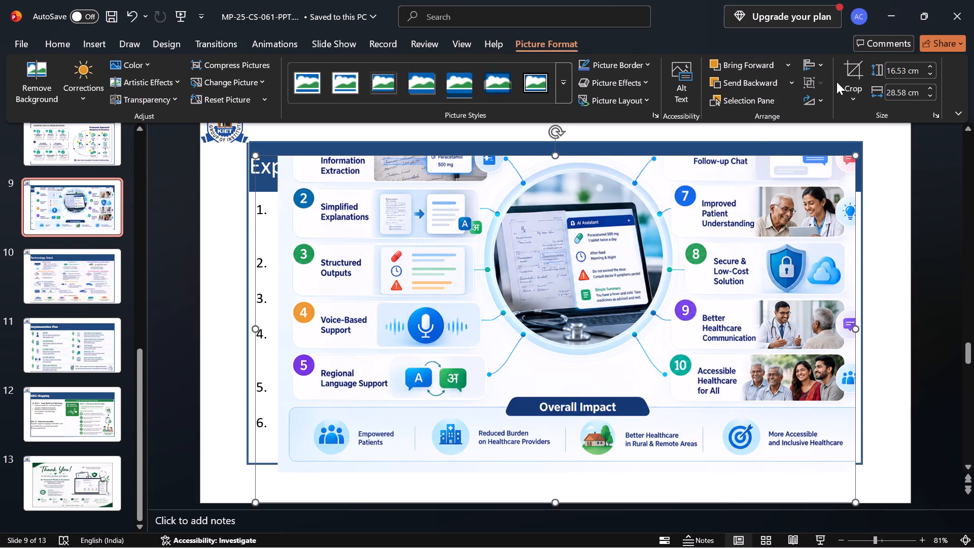
pyautogui.click(856, 73)
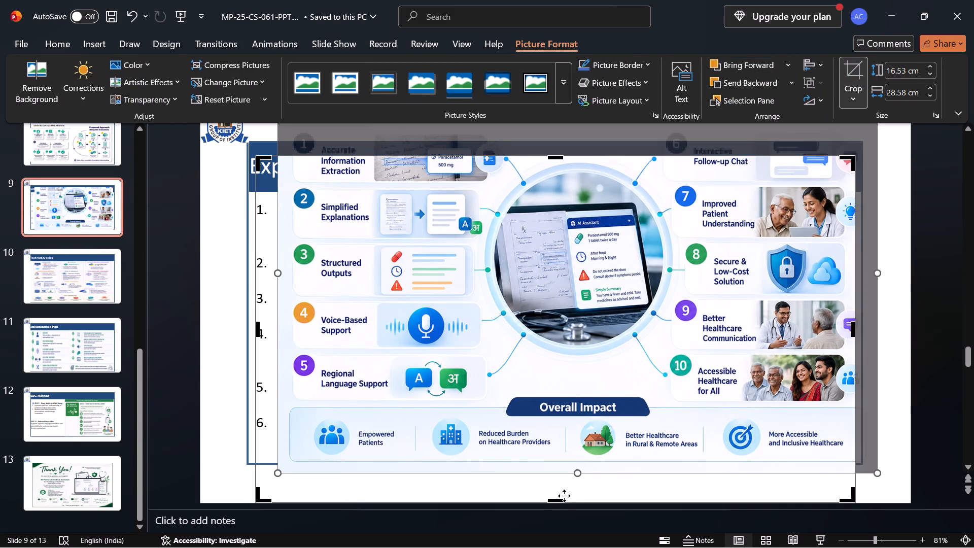
pyautogui.moveTo(558, 502); pyautogui.dragTo(557, 405)
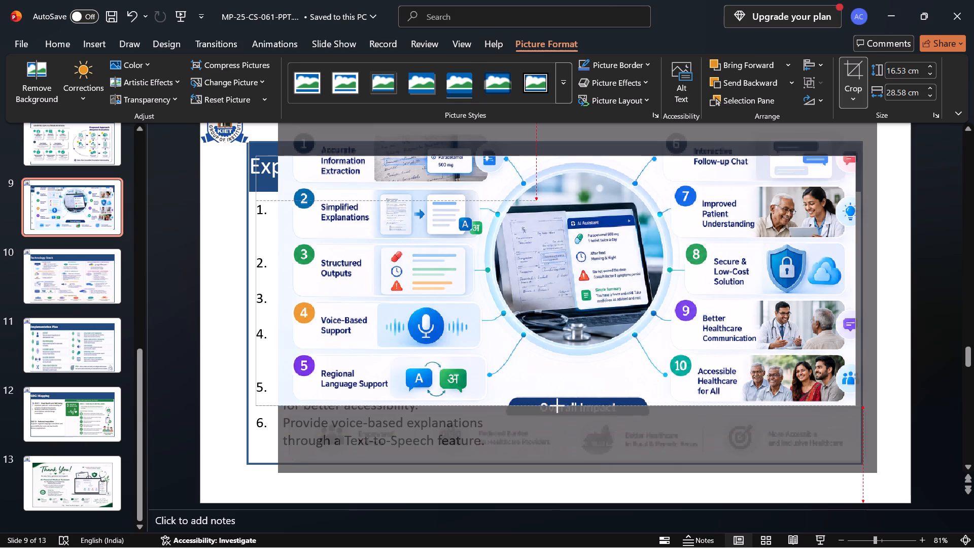
pyautogui.moveTo(557, 405); pyautogui.dragTo(568, 399)
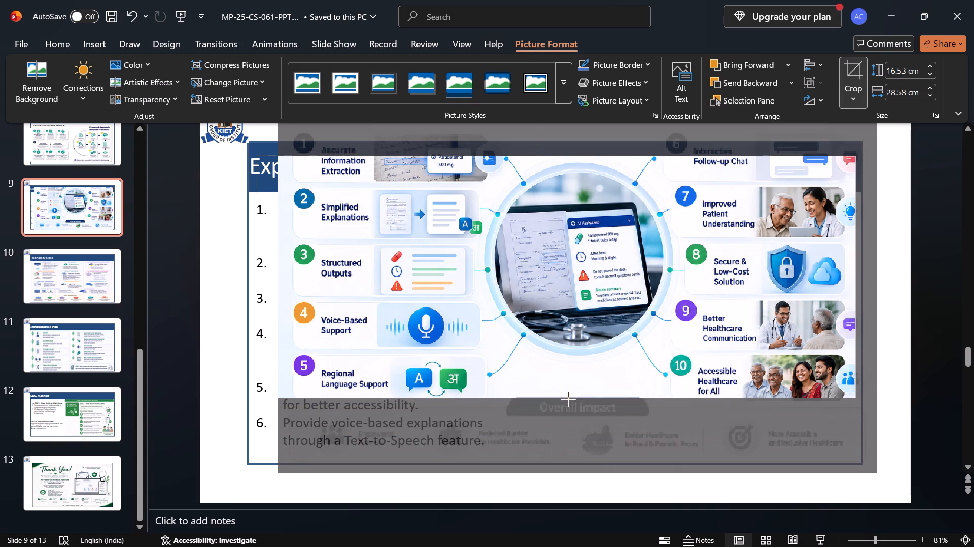
pyautogui.moveTo(568, 399); pyautogui.dragTo(568, 398)
pyautogui.moveTo(568, 398); pyautogui.dragTo(568, 399)
pyautogui.press('Return')
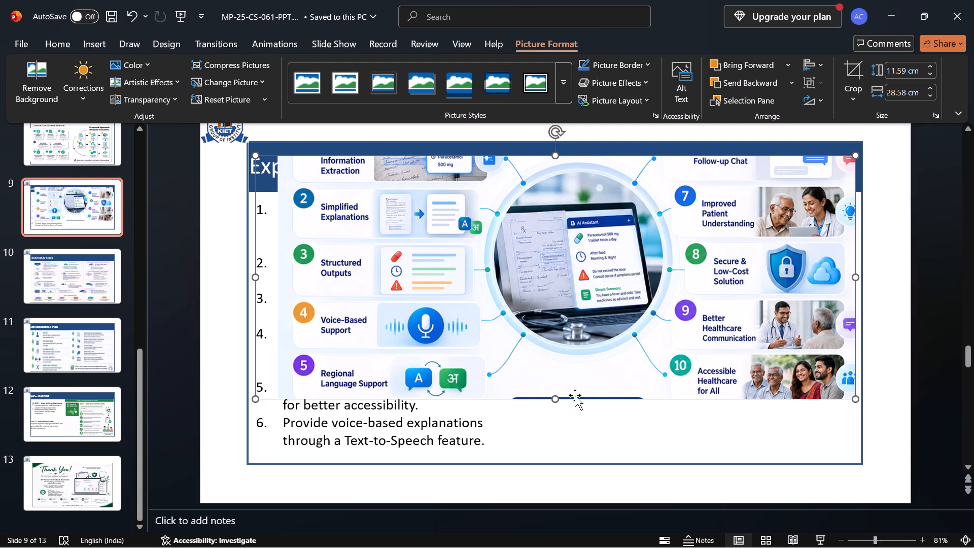
pyautogui.press('Escape')
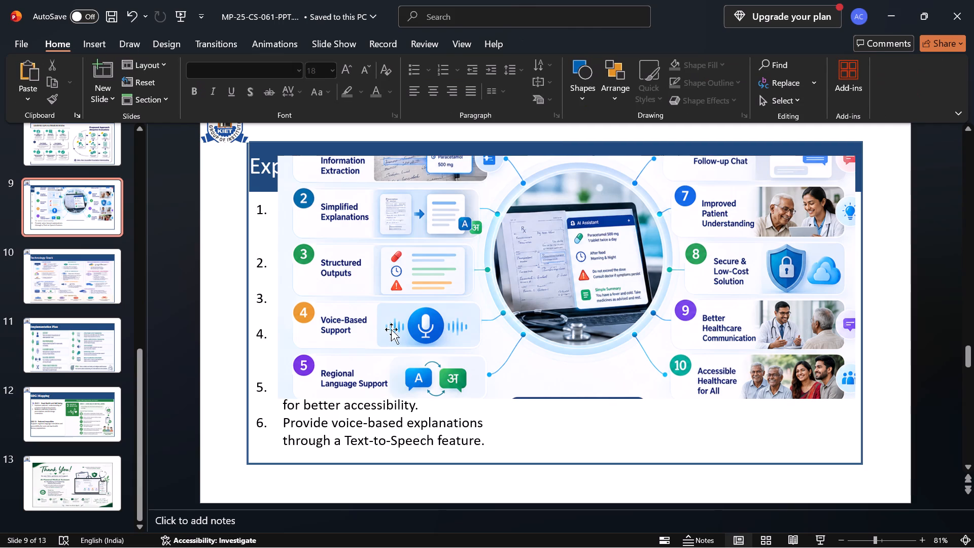
# Narrow the cropped picture and place it beside the numbered outcomes list, below the title band, so the list is uncovered.
pyautogui.click(344, 283)
pyautogui.click(251, 273)
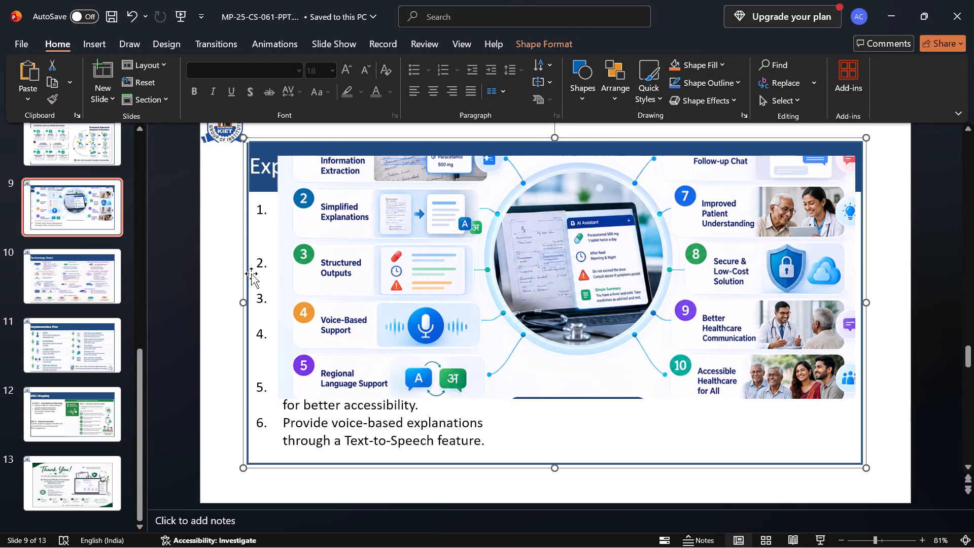
pyautogui.click(288, 272)
pyautogui.moveTo(253, 278); pyautogui.dragTo(448, 287)
pyautogui.moveTo(613, 287); pyautogui.dragTo(613, 349)
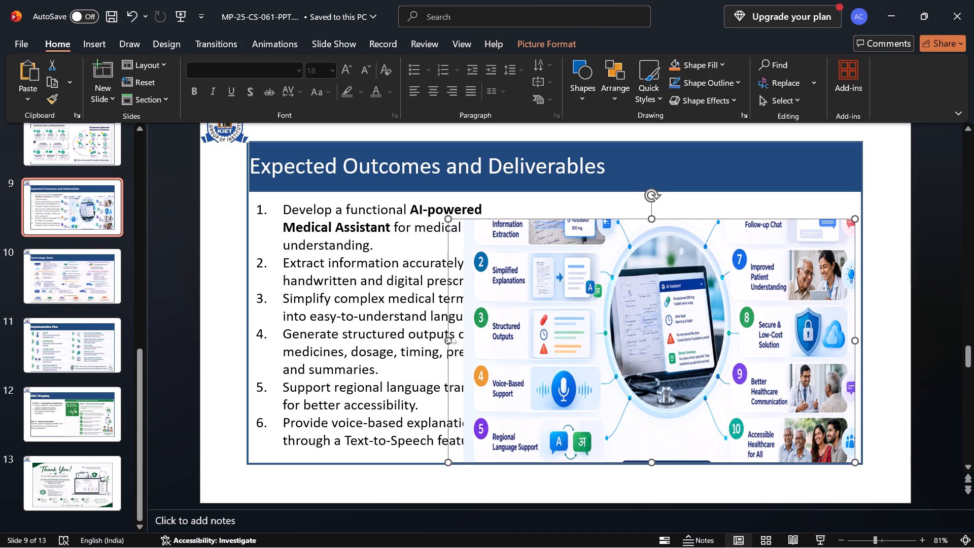
pyautogui.moveTo(451, 341); pyautogui.dragTo(536, 341)
pyautogui.moveTo(671, 345); pyautogui.dragTo(674, 336)
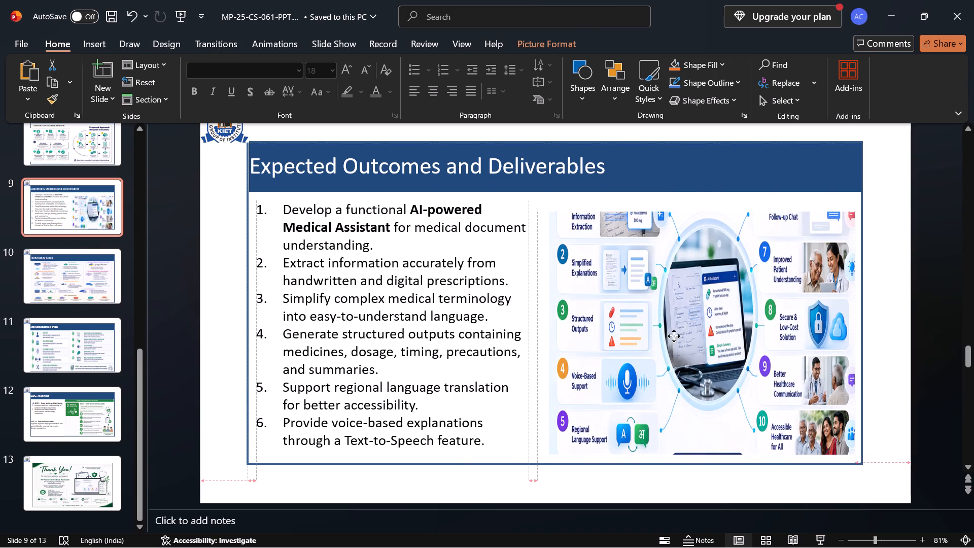
pyautogui.moveTo(674, 336); pyautogui.dragTo(666, 327)
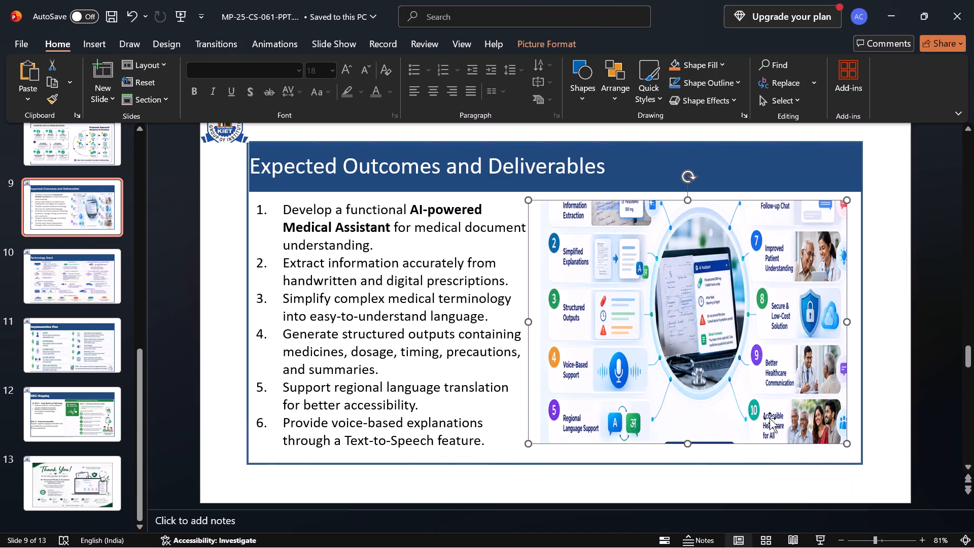
# Slightly enlarge and nudge the picture so it fills the space between the outcomes list and the slide's blue border.
pyautogui.moveTo(846, 446); pyautogui.dragTo(867, 472)
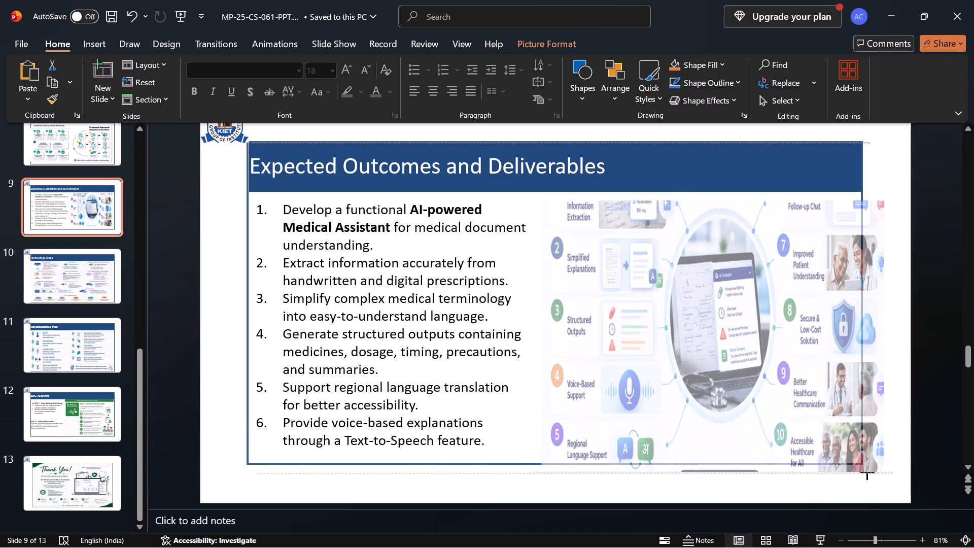
pyautogui.moveTo(867, 472); pyautogui.dragTo(835, 458)
pyautogui.moveTo(775, 434); pyautogui.dragTo(774, 434)
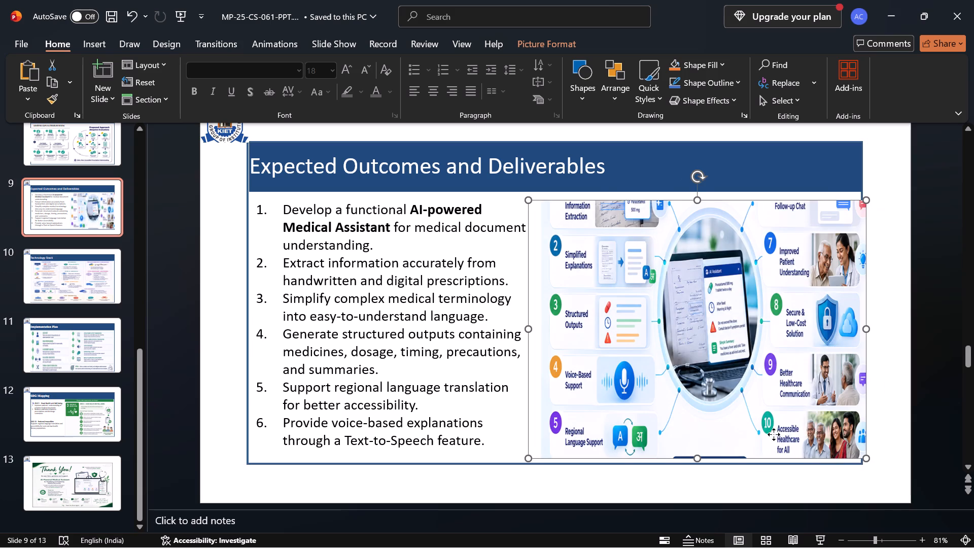
pyautogui.moveTo(774, 434); pyautogui.dragTo(764, 433)
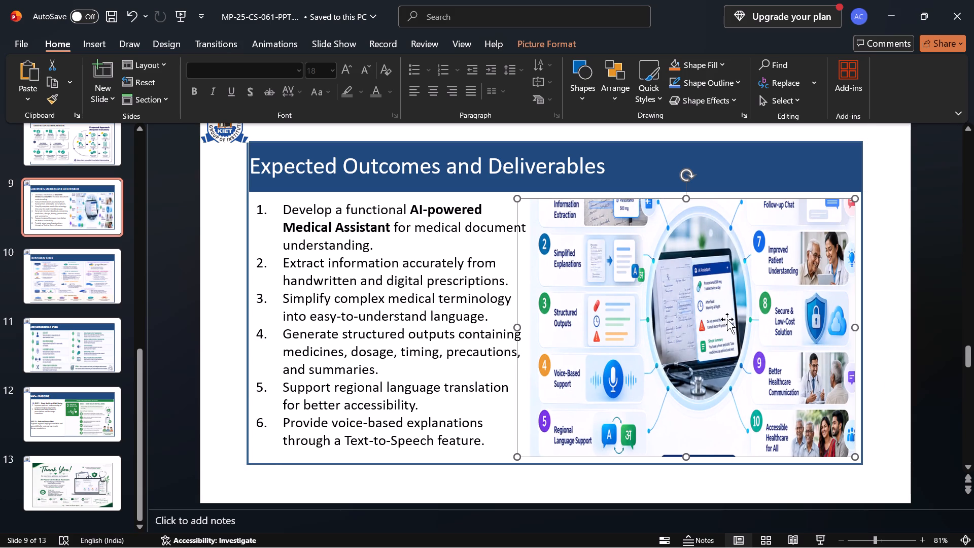
pyautogui.moveTo(684, 200); pyautogui.dragTo(683, 198)
pyautogui.moveTo(683, 198); pyautogui.dragTo(680, 197)
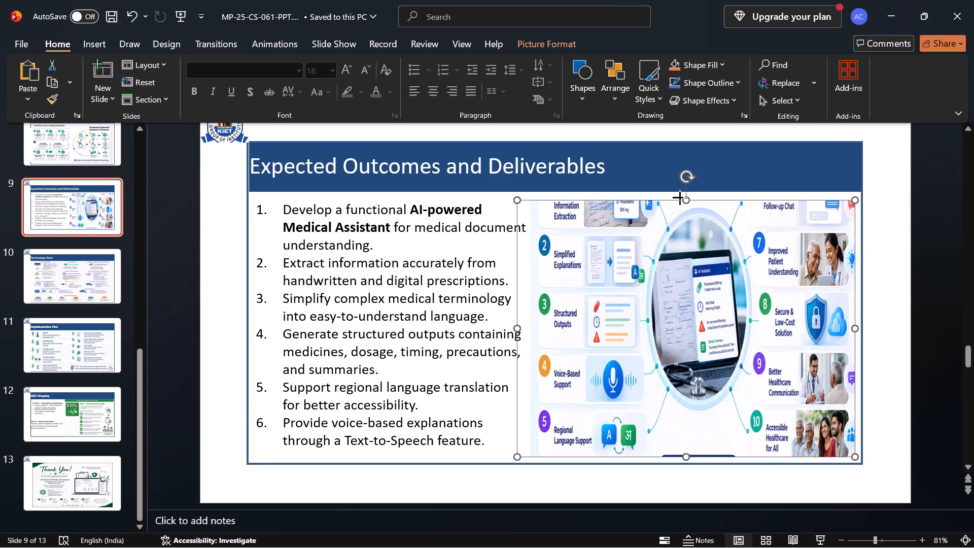
pyautogui.click(902, 261)
pyautogui.click(792, 325)
pyautogui.moveTo(855, 328); pyautogui.dragTo(863, 327)
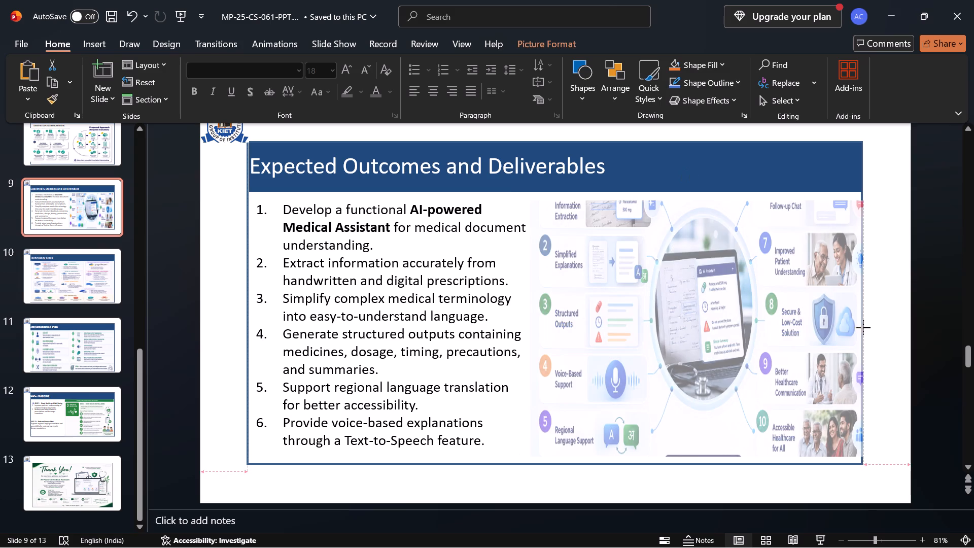
pyautogui.moveTo(863, 327); pyautogui.dragTo(860, 327)
pyautogui.click(931, 331)
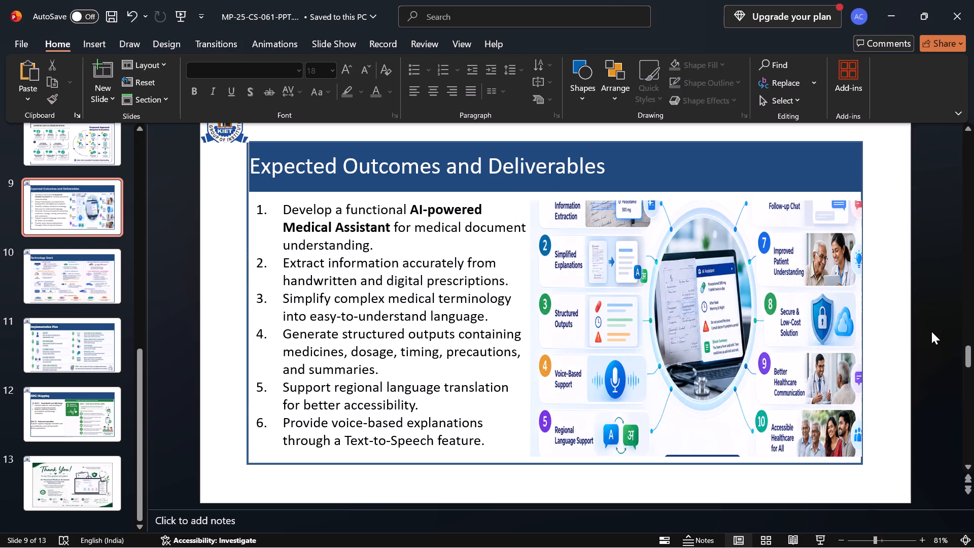
# Go to the Technology Stack slide, switch to ChatGPT in Brave, and copy the generated System Architecture & Key Components image from full view.
pyautogui.click(86, 287)
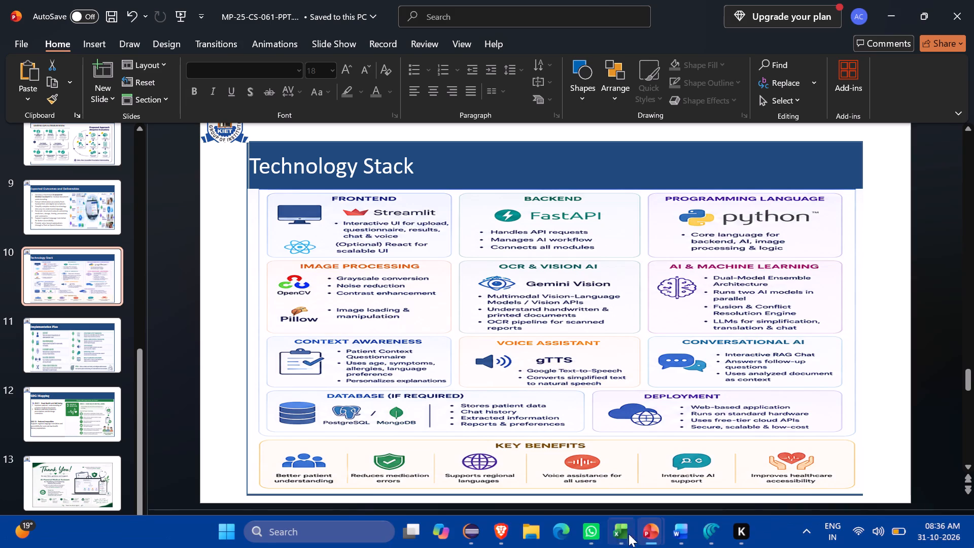
pyautogui.click(486, 484)
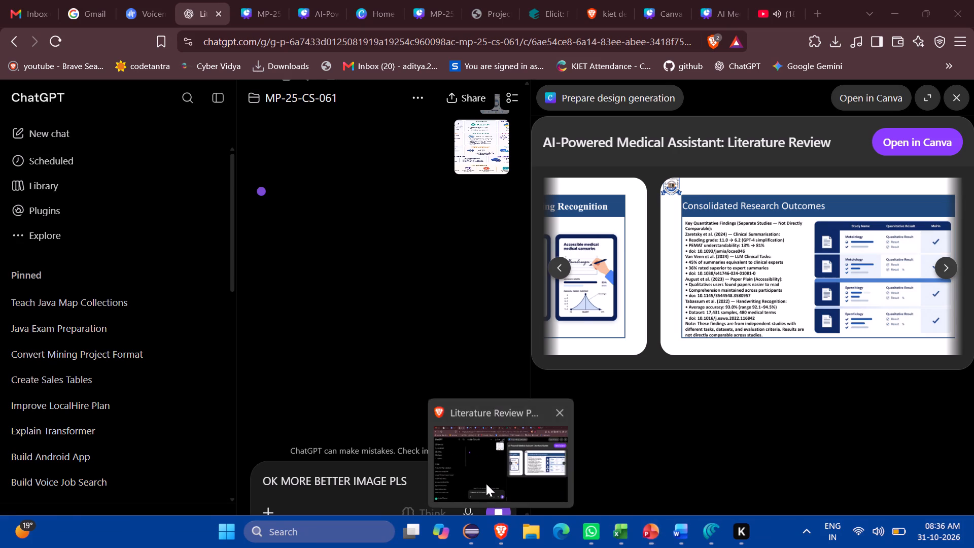
pyautogui.click(413, 303)
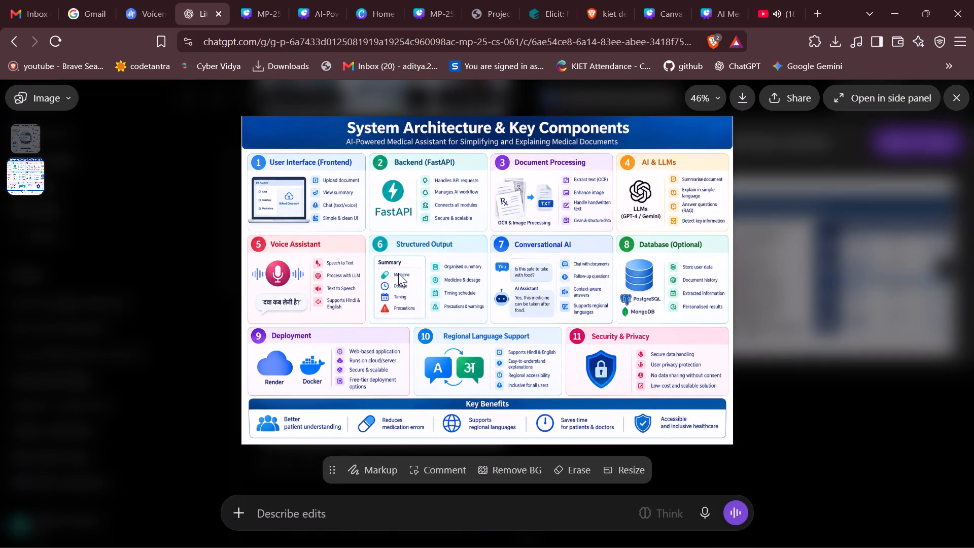
pyautogui.rightClick(398, 273)
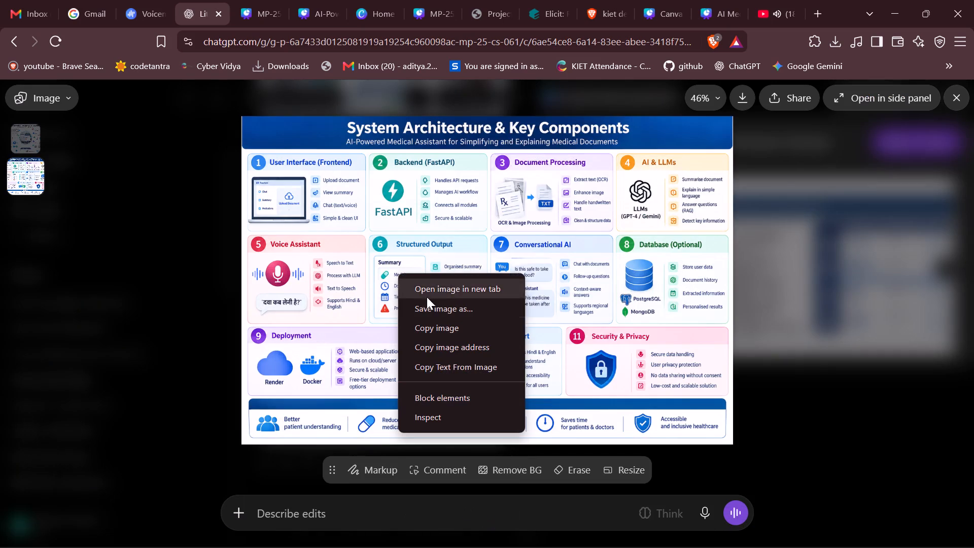
pyautogui.click(440, 330)
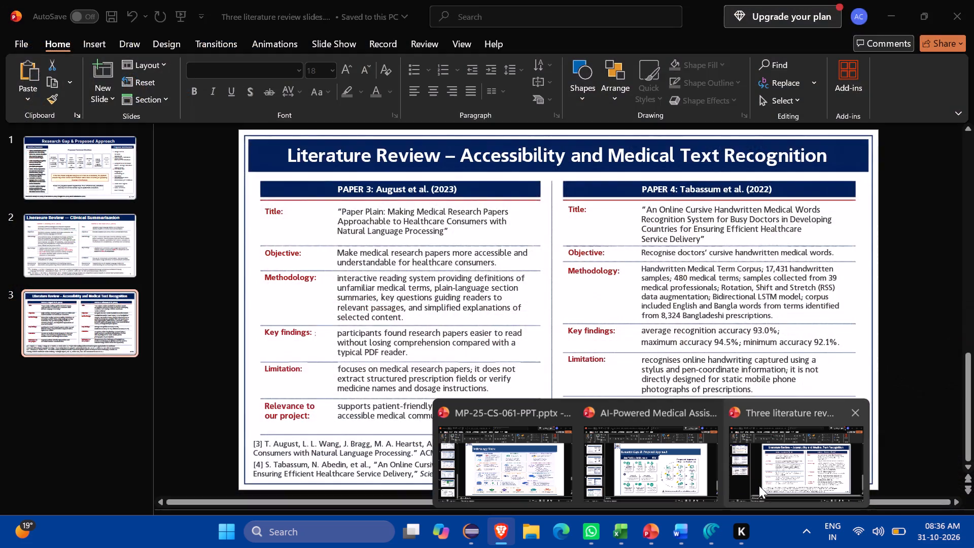
# Switch back to the MP-25-CS-061 presentation and replace the Technology Stack slide's infographic with the copied System Architecture & Key Components image.
pyautogui.click(546, 477)
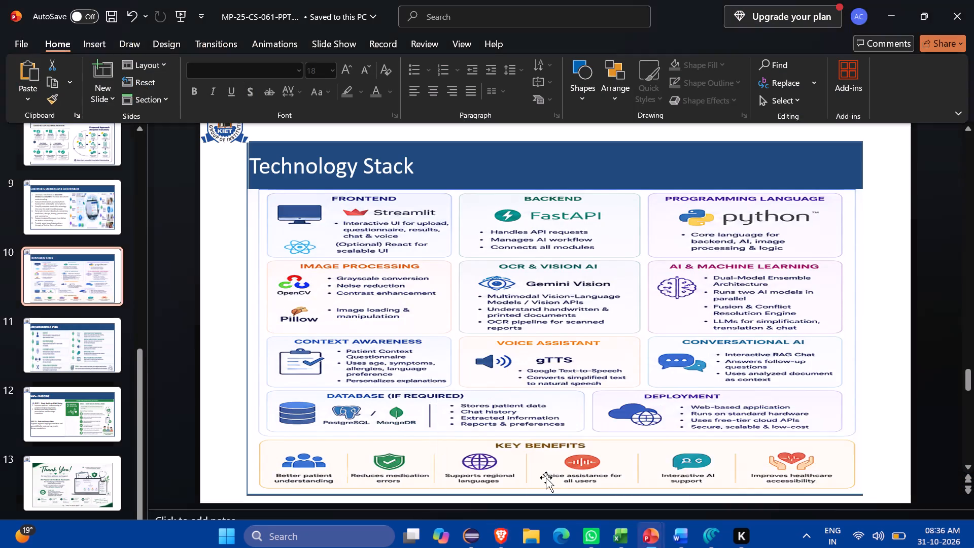
pyautogui.click(513, 375)
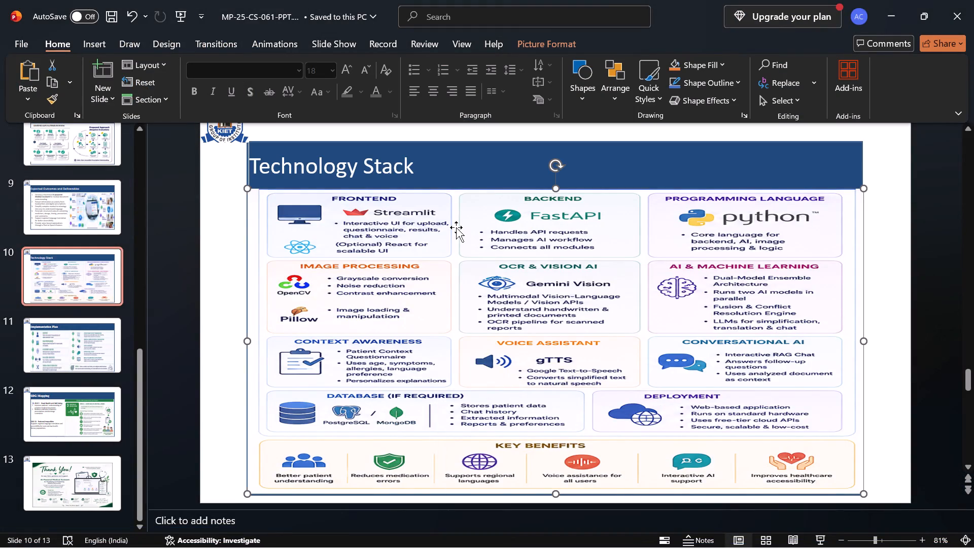
pyautogui.press('Delete')
pyautogui.hotkey('ctrl', 'v')
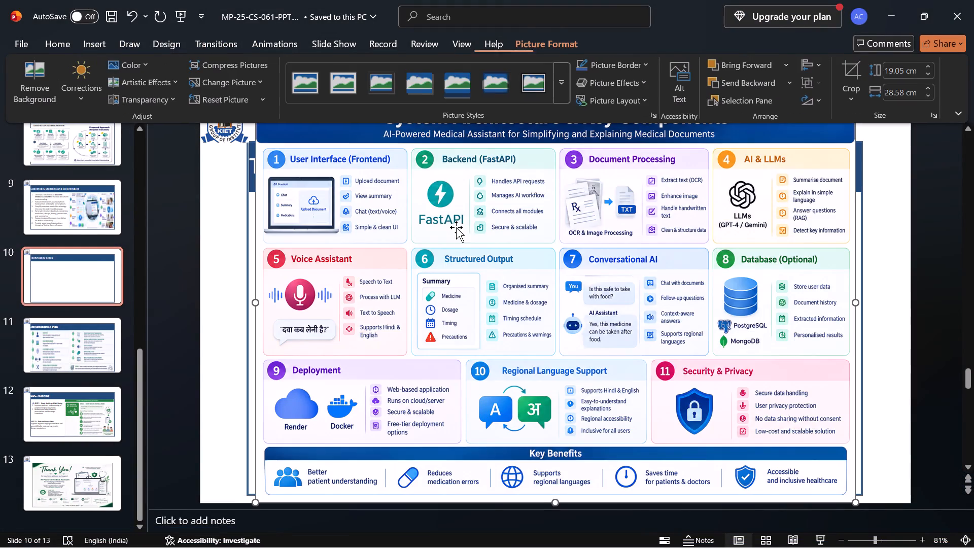
pyautogui.moveTo(466, 291); pyautogui.dragTo(473, 287)
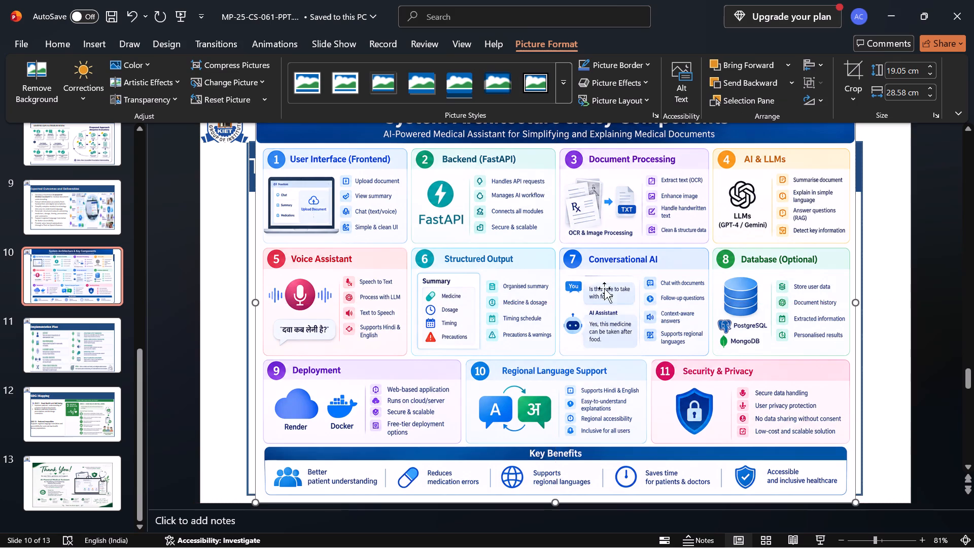
# Resize the new picture to 17.12 cm high and about 29.2 cm wide, covering the Technology Stack title band and filling the slide's frame.
pyautogui.scroll(1, 629, 289)
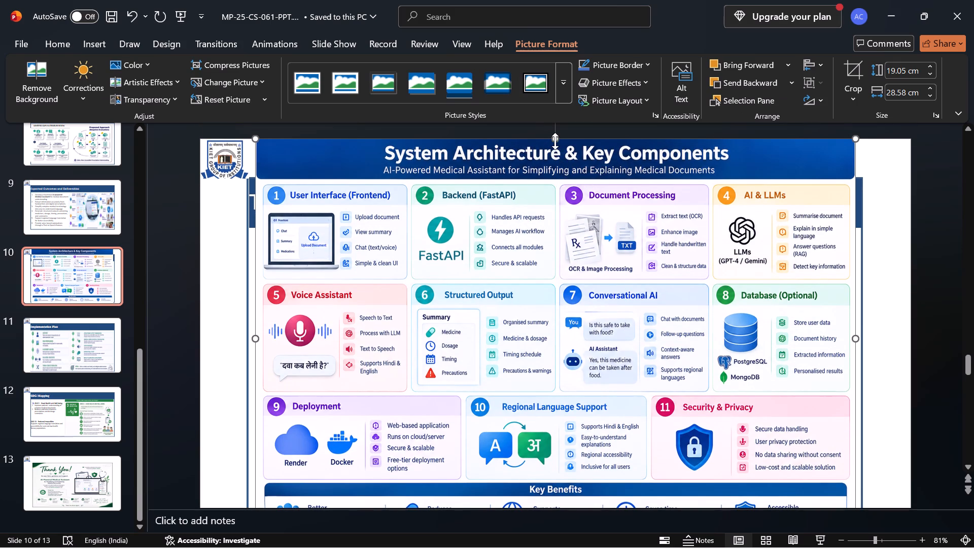
pyautogui.moveTo(554, 140); pyautogui.dragTo(530, 190)
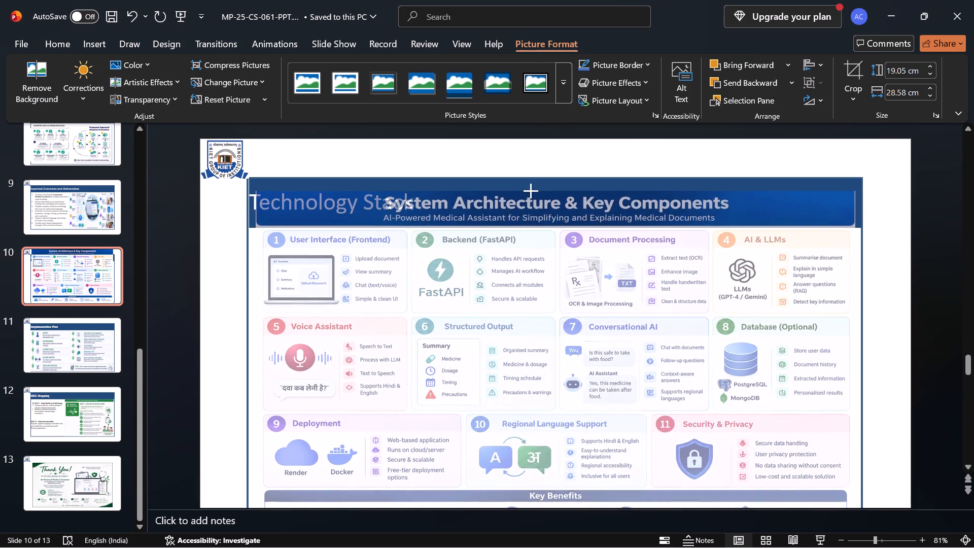
pyautogui.moveTo(256, 177); pyautogui.dragTo(266, 168)
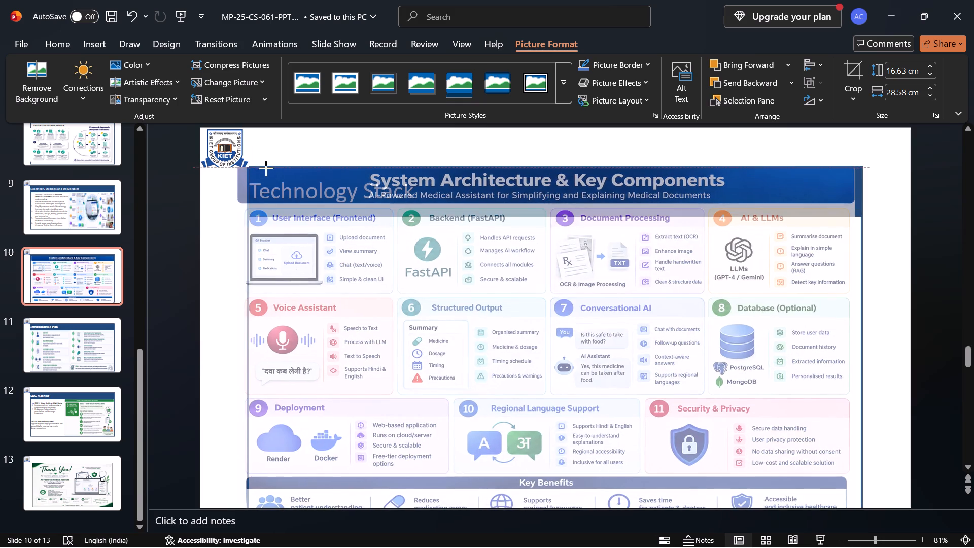
pyautogui.moveTo(266, 168); pyautogui.dragTo(277, 172)
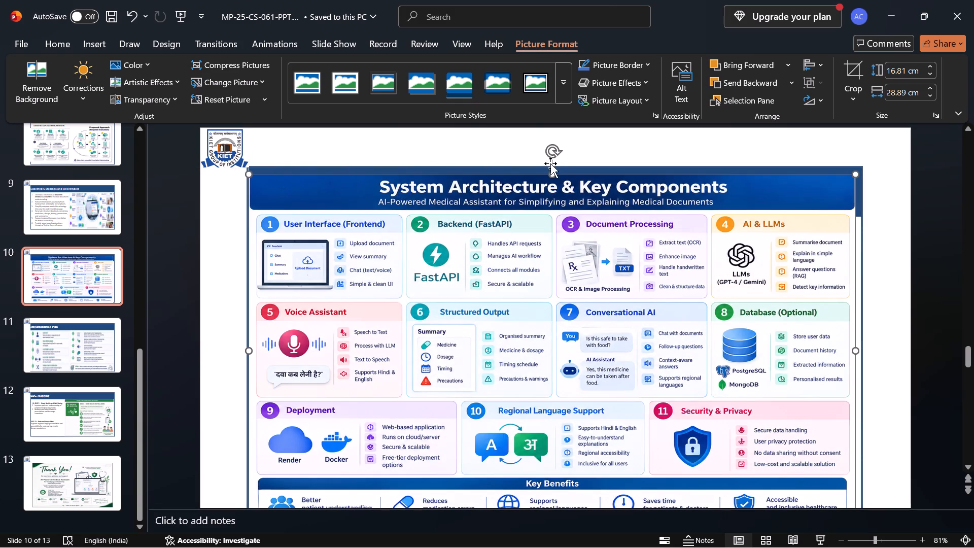
pyautogui.click(552, 172)
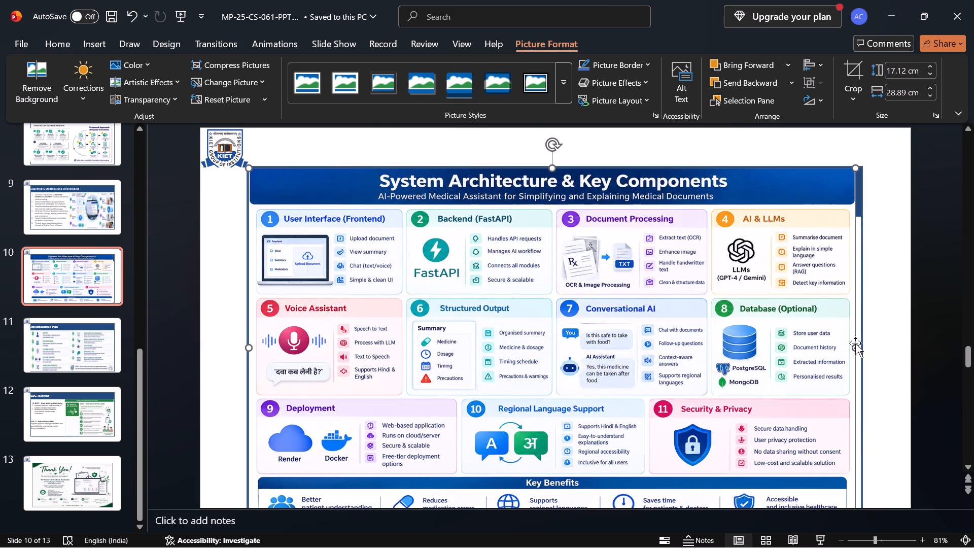
pyautogui.moveTo(854, 346); pyautogui.dragTo(861, 346)
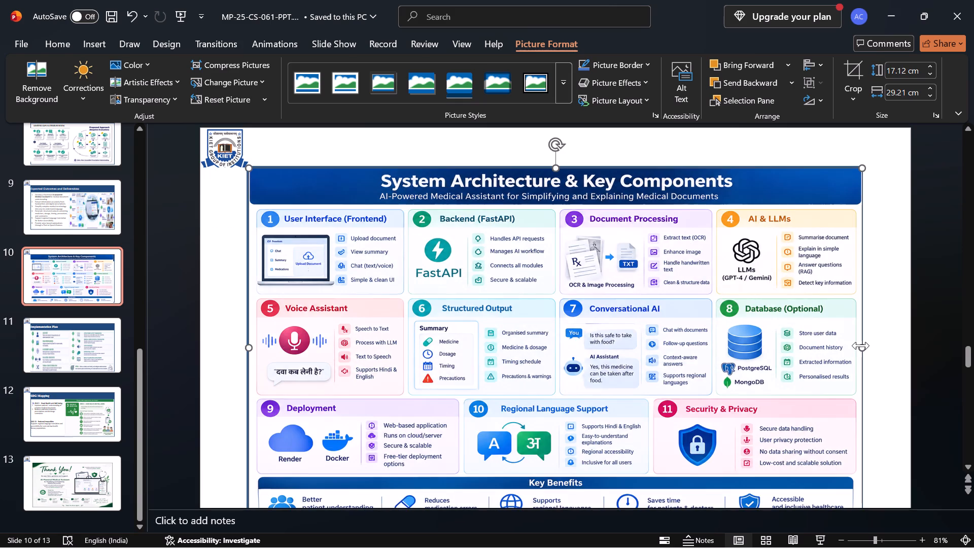
pyautogui.click(889, 341)
pyautogui.scroll(-1, 889, 341)
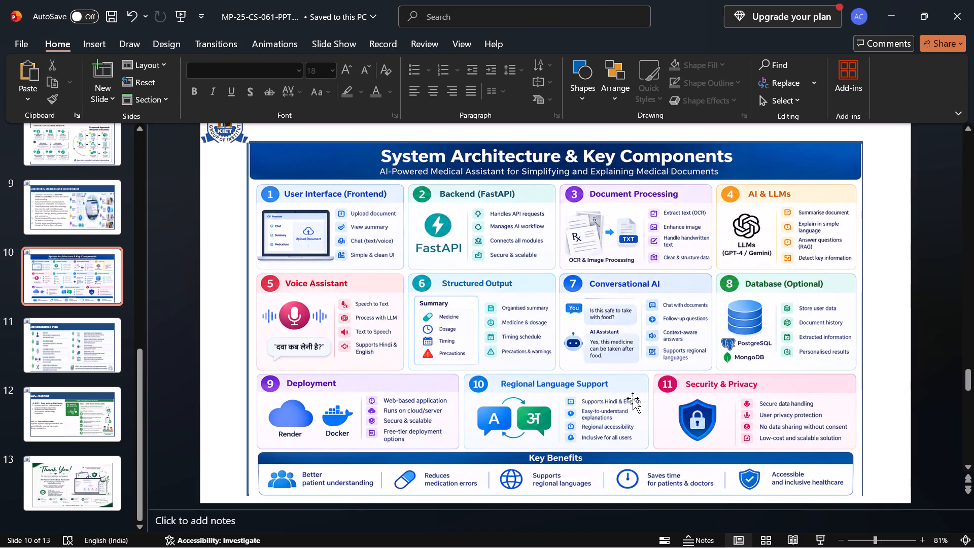
pyautogui.click(357, 376)
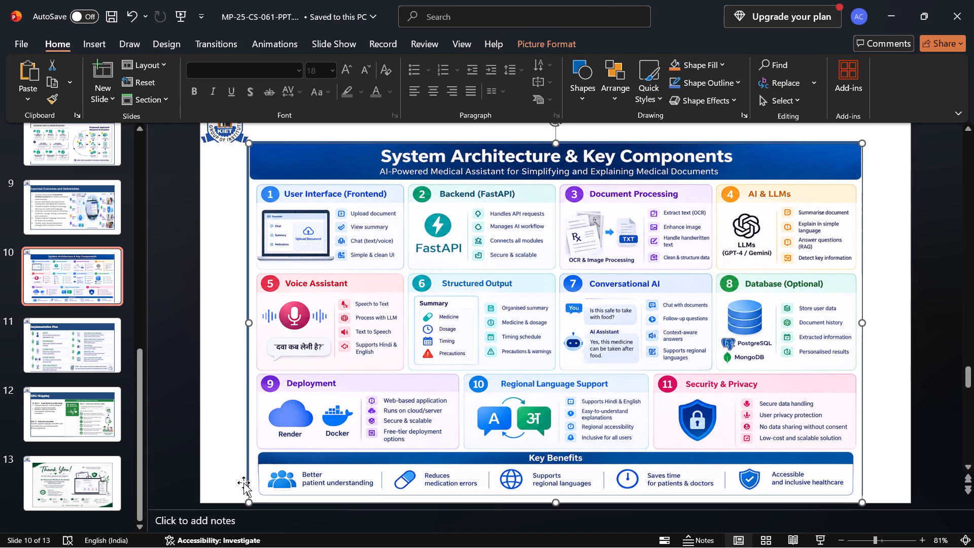
pyautogui.moveTo(250, 325); pyautogui.dragTo(249, 325)
pyautogui.moveTo(249, 325); pyautogui.dragTo(245, 323)
pyautogui.click(213, 337)
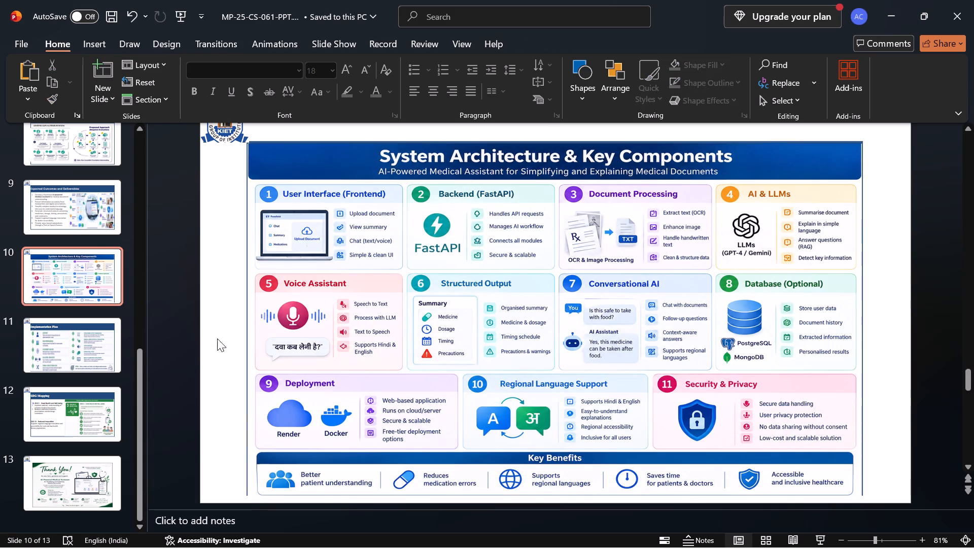
pyautogui.click(954, 362)
# Delete the Implementation Plan slide that follows the System Architecture & Key Components slide.
pyautogui.scroll(-1, 918, 378)
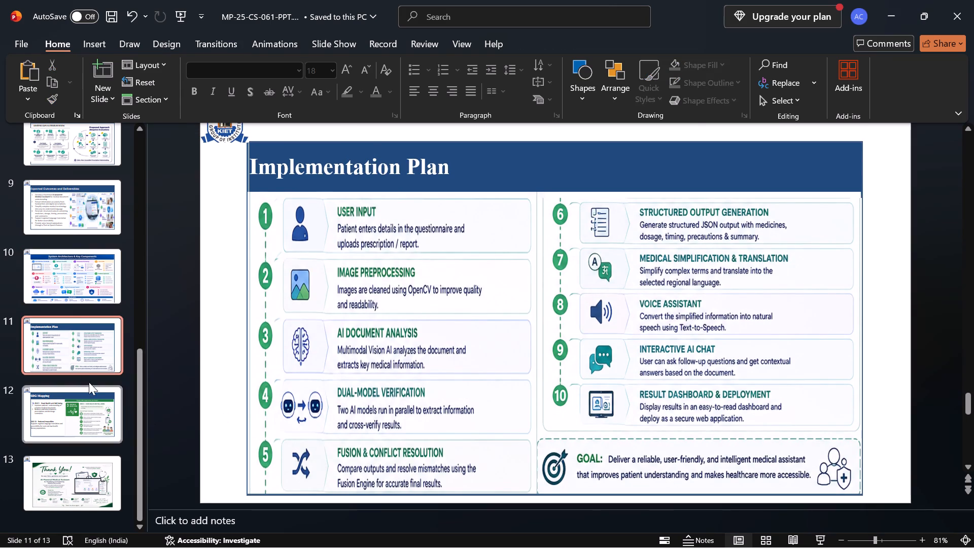
pyautogui.click(81, 294)
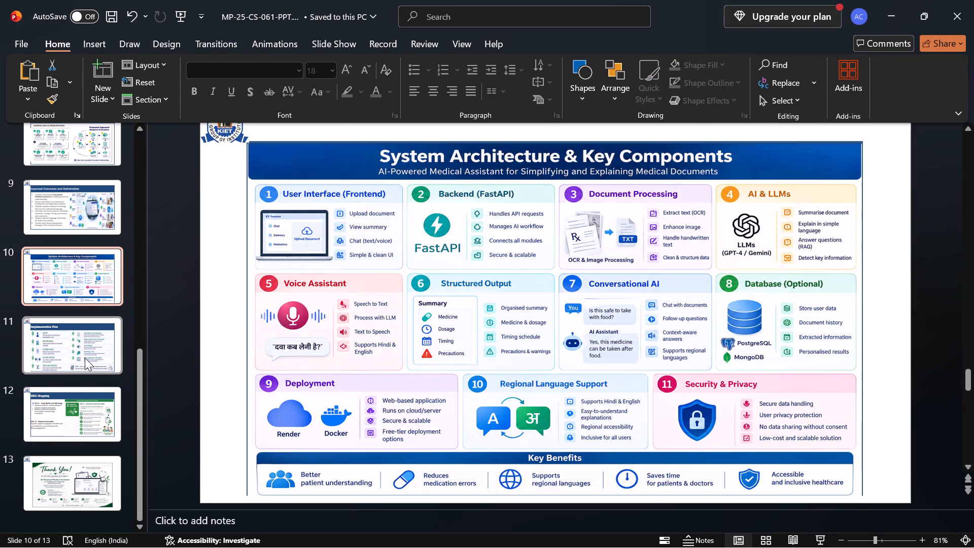
pyautogui.click(85, 358)
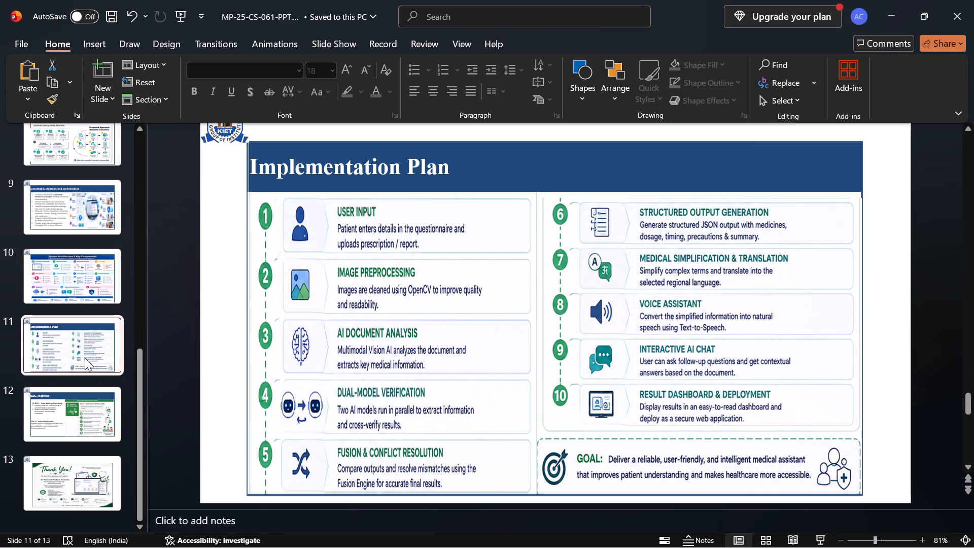
pyautogui.press('Delete')
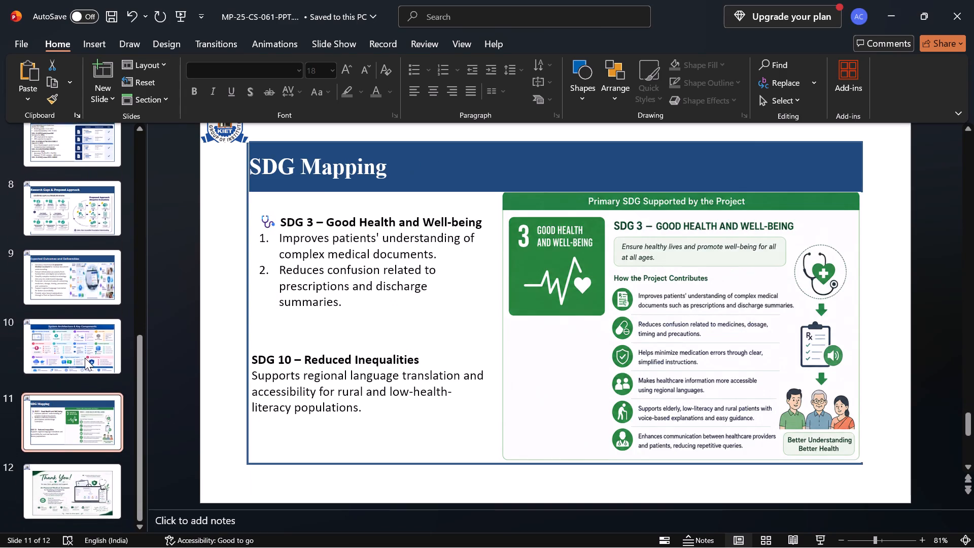
# Move the SDG Mapping slide up to position 9, directly before the Expected Outcomes slide.
pyautogui.moveTo(83, 415); pyautogui.dragTo(84, 253)
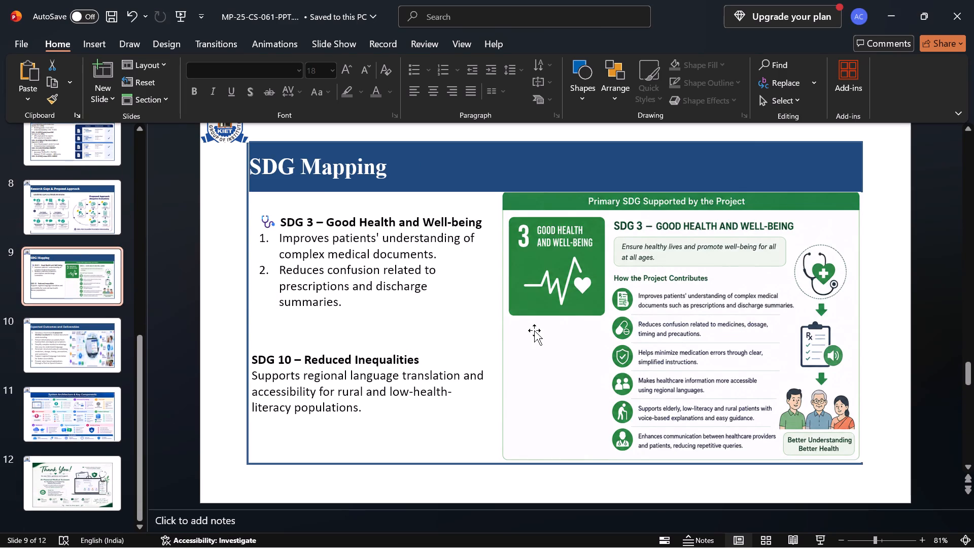
pyautogui.click(171, 348)
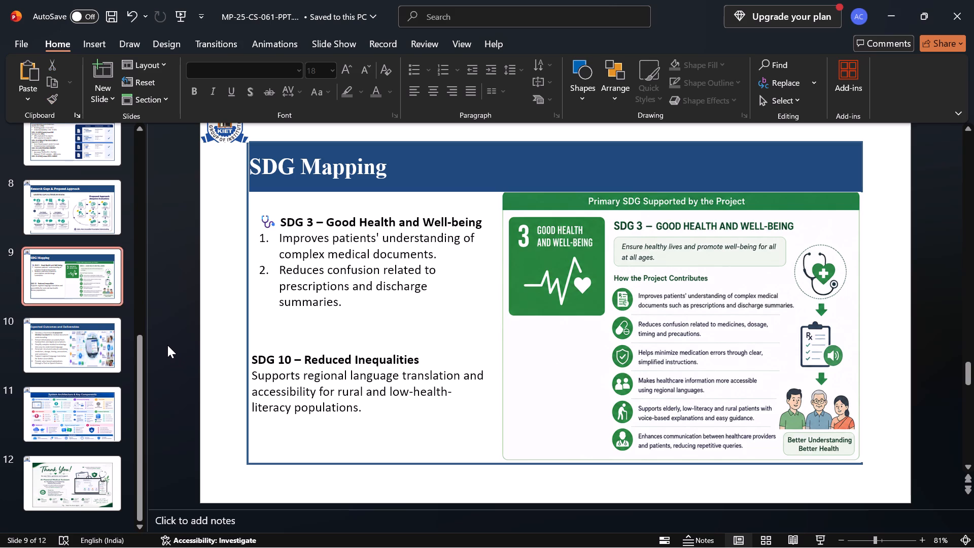
# Go through slides 8 to 11 to the closing Thank You slide and copy its picture.
pyautogui.click(69, 191)
pyautogui.click(67, 293)
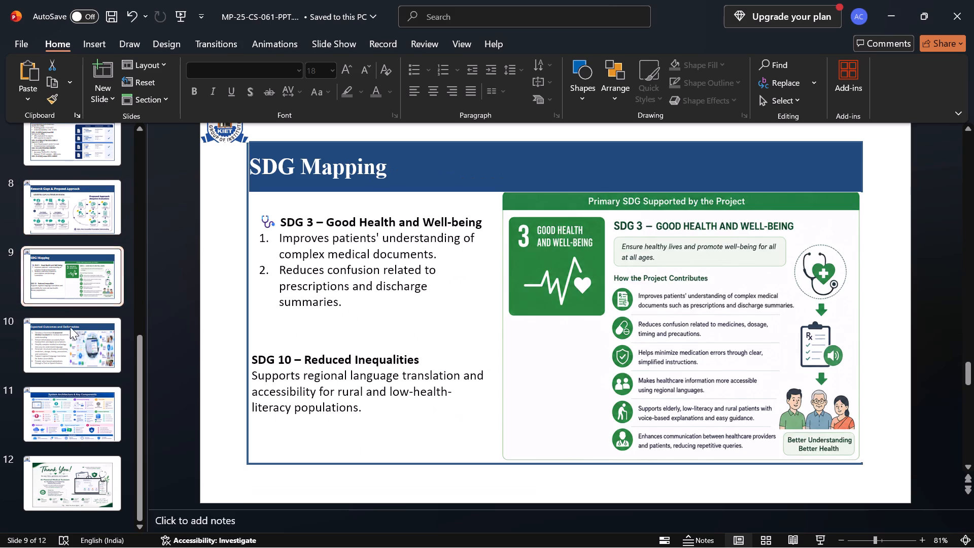
pyautogui.click(73, 347)
pyautogui.click(82, 421)
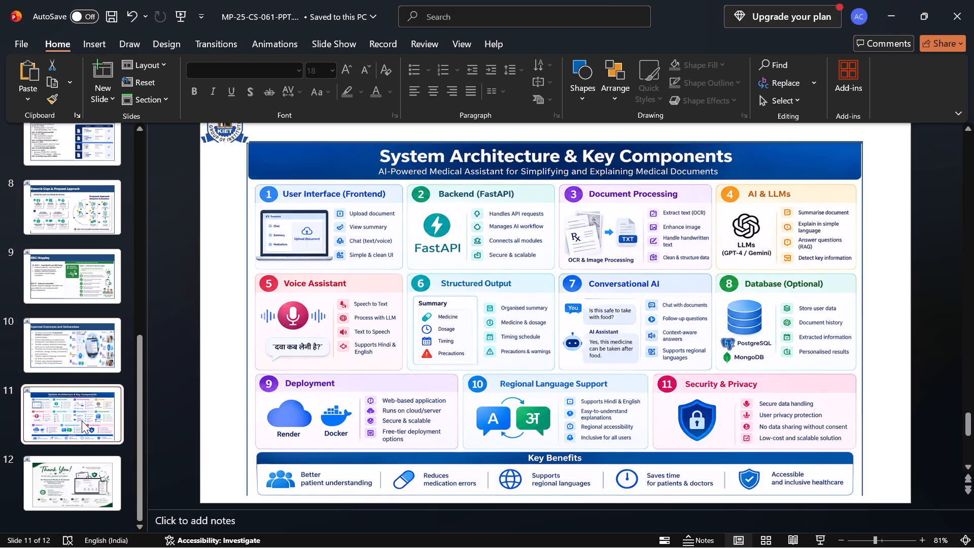
pyautogui.click(79, 486)
pyautogui.click(427, 381)
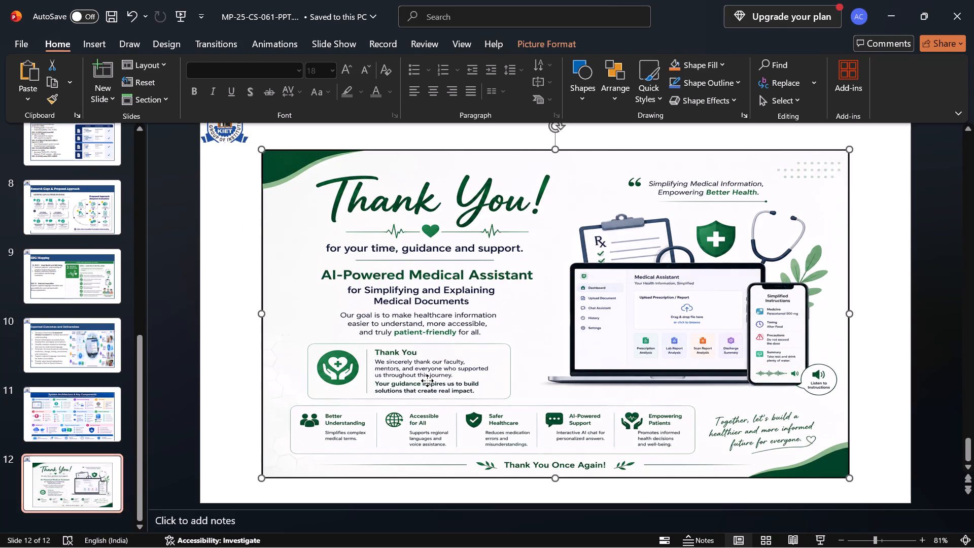